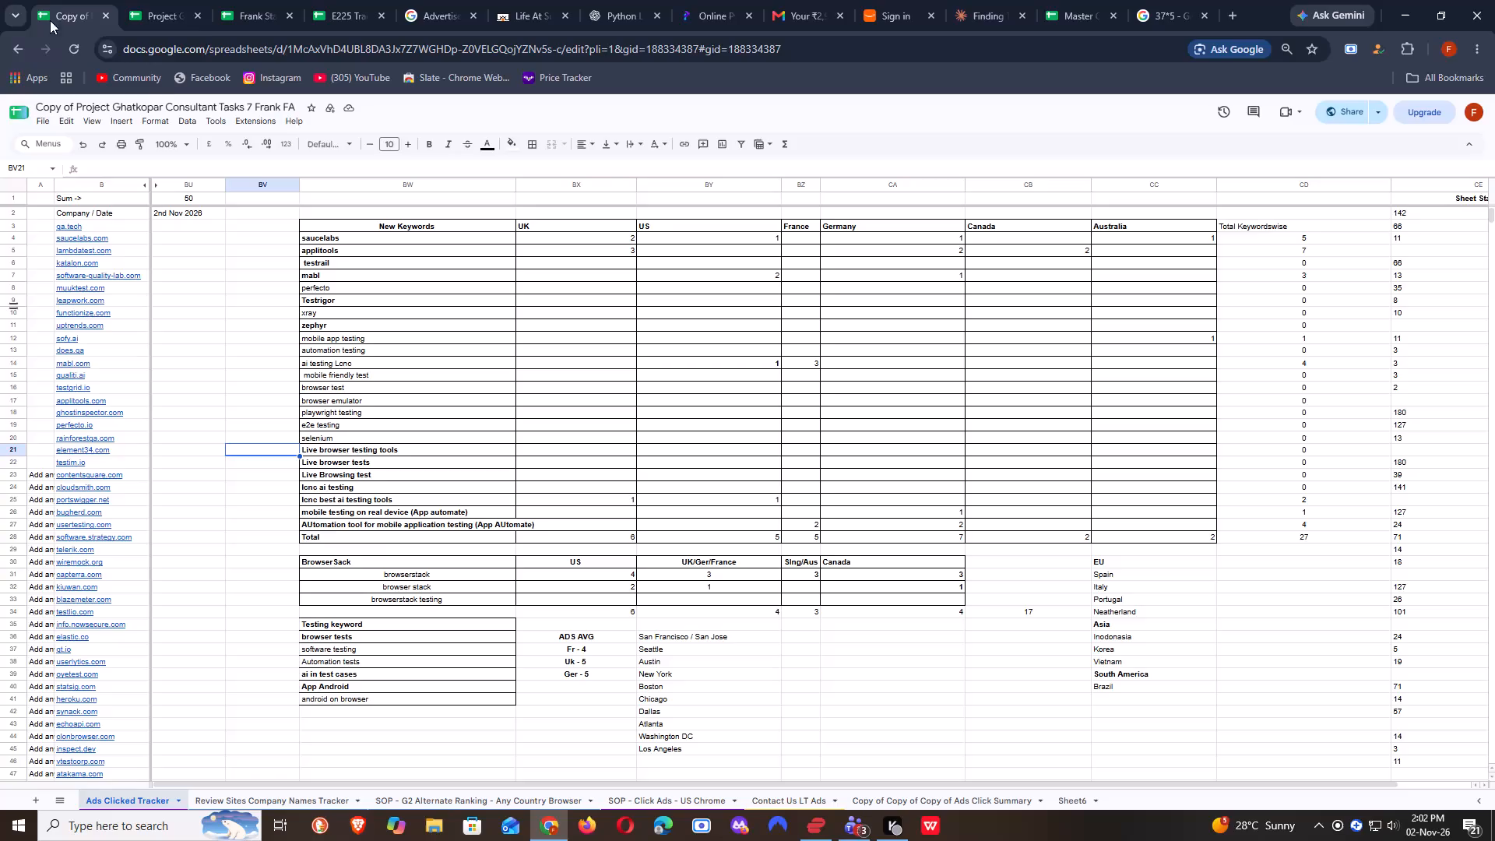
Select the empty cell BV5 in the lambdatest.com row of the Ads Clicked Tracker sheet.
left_click(245, 247)
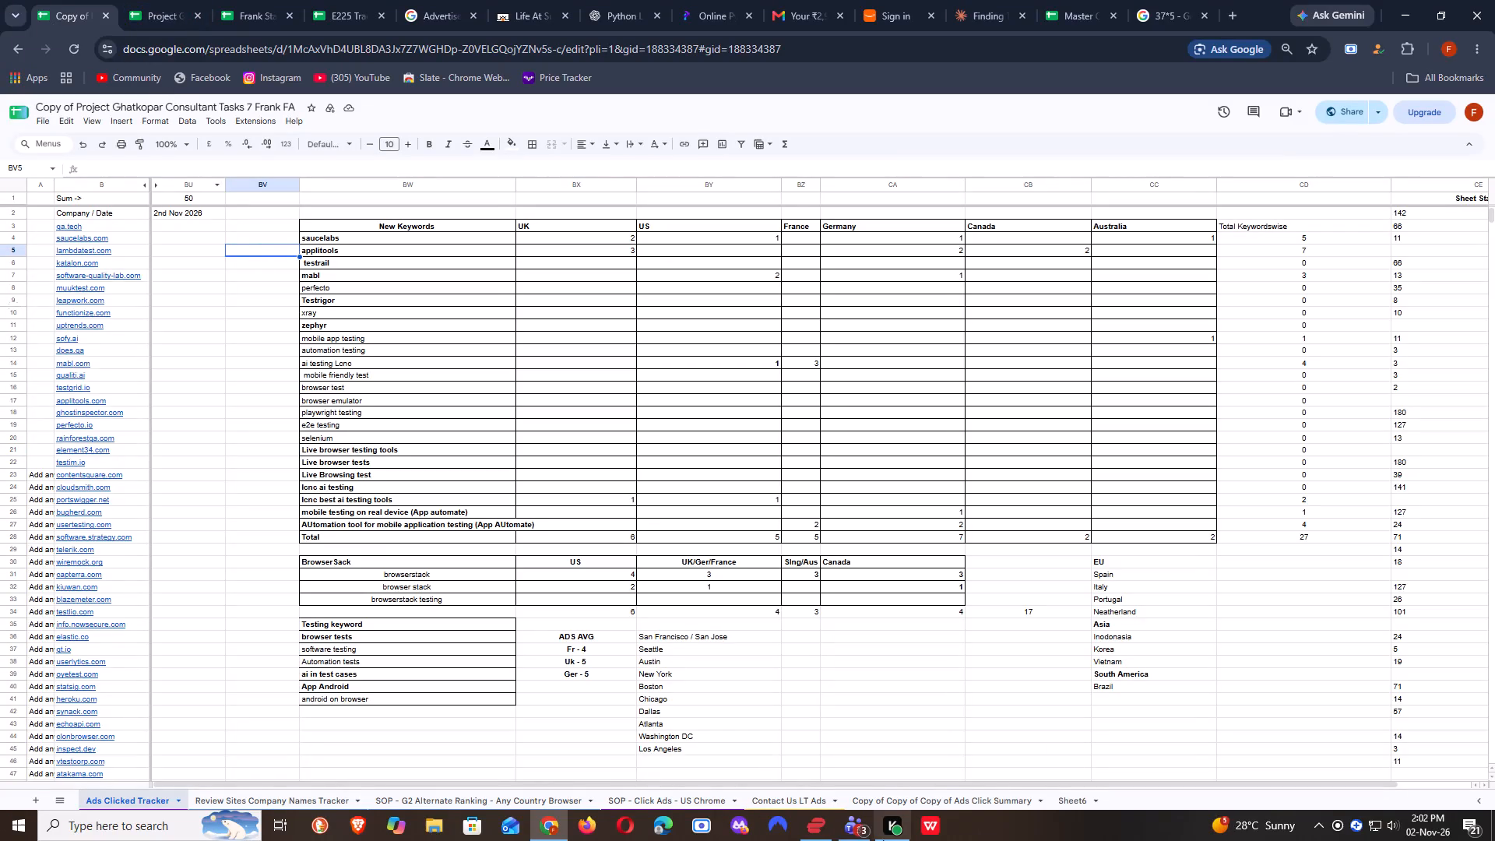
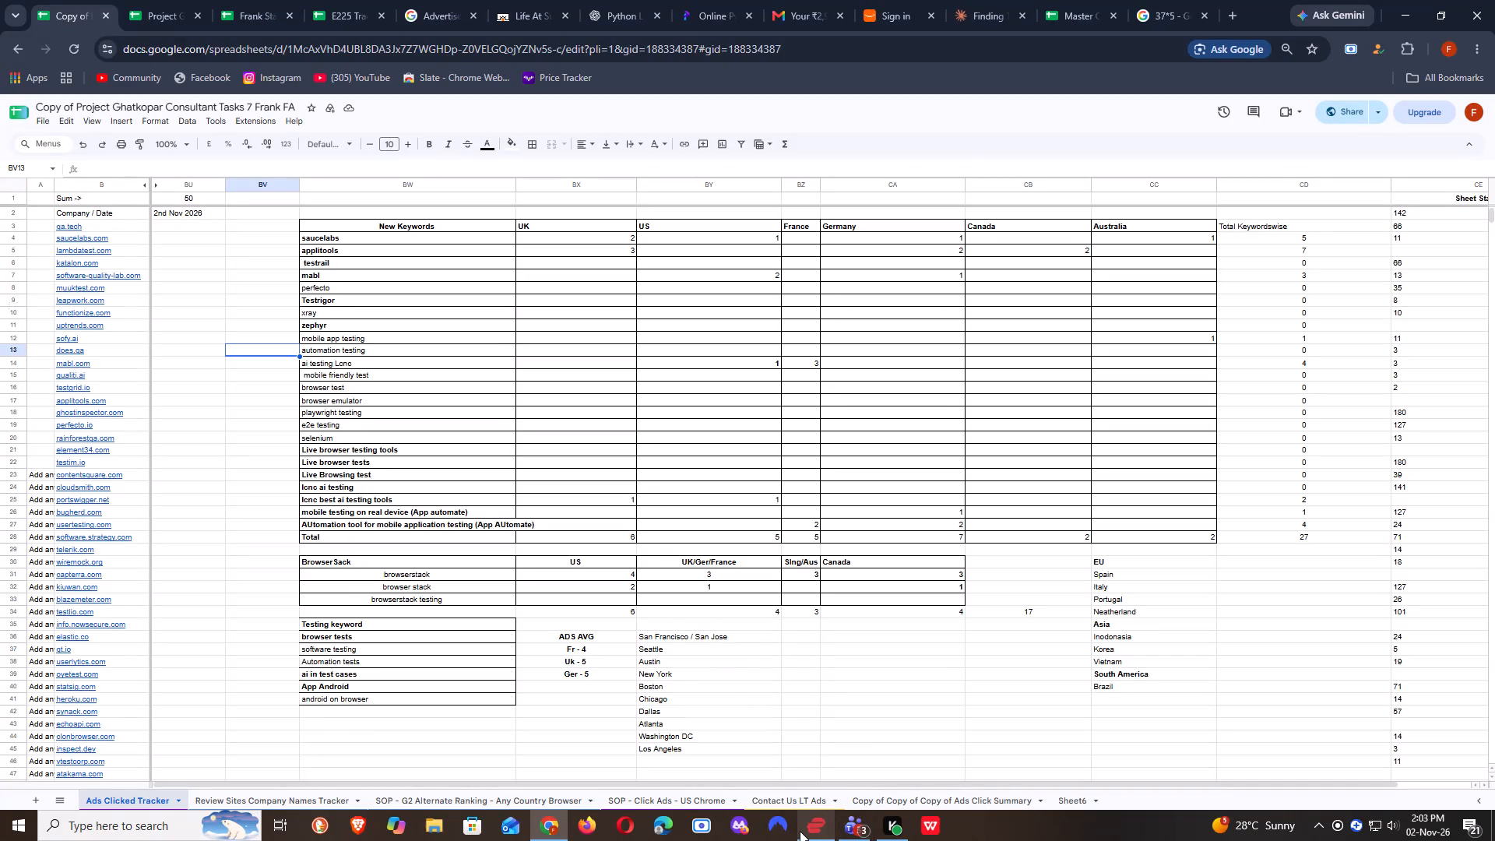
Switch to ExpressVPN, search the locations for "uni", connect to UK - Manchester, and close its window.
left_click(804, 831)
left_click(674, 400)
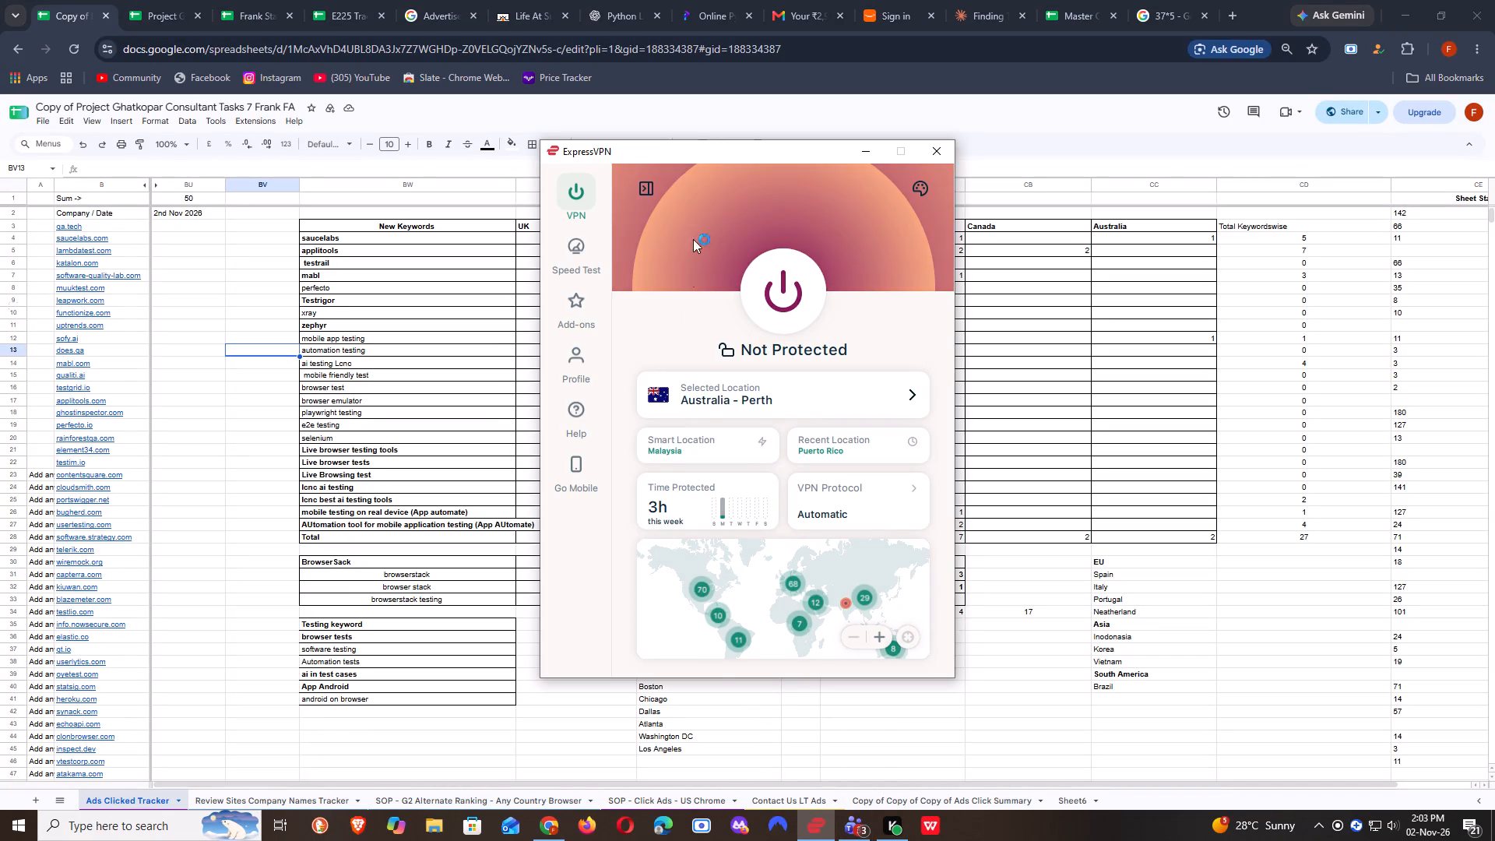
left_click(718, 213)
type("uni")
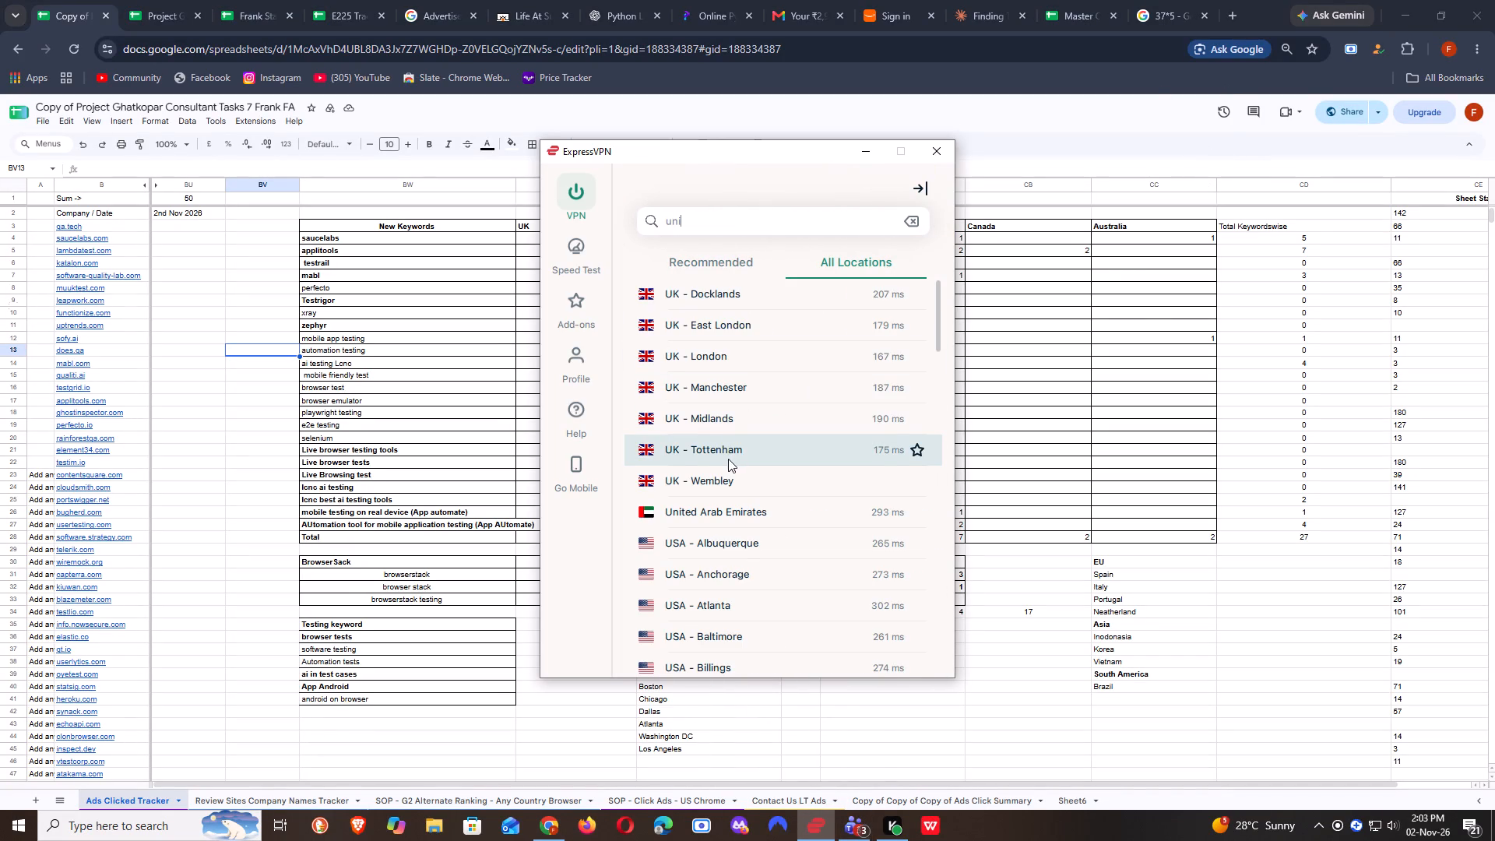
left_click(720, 394)
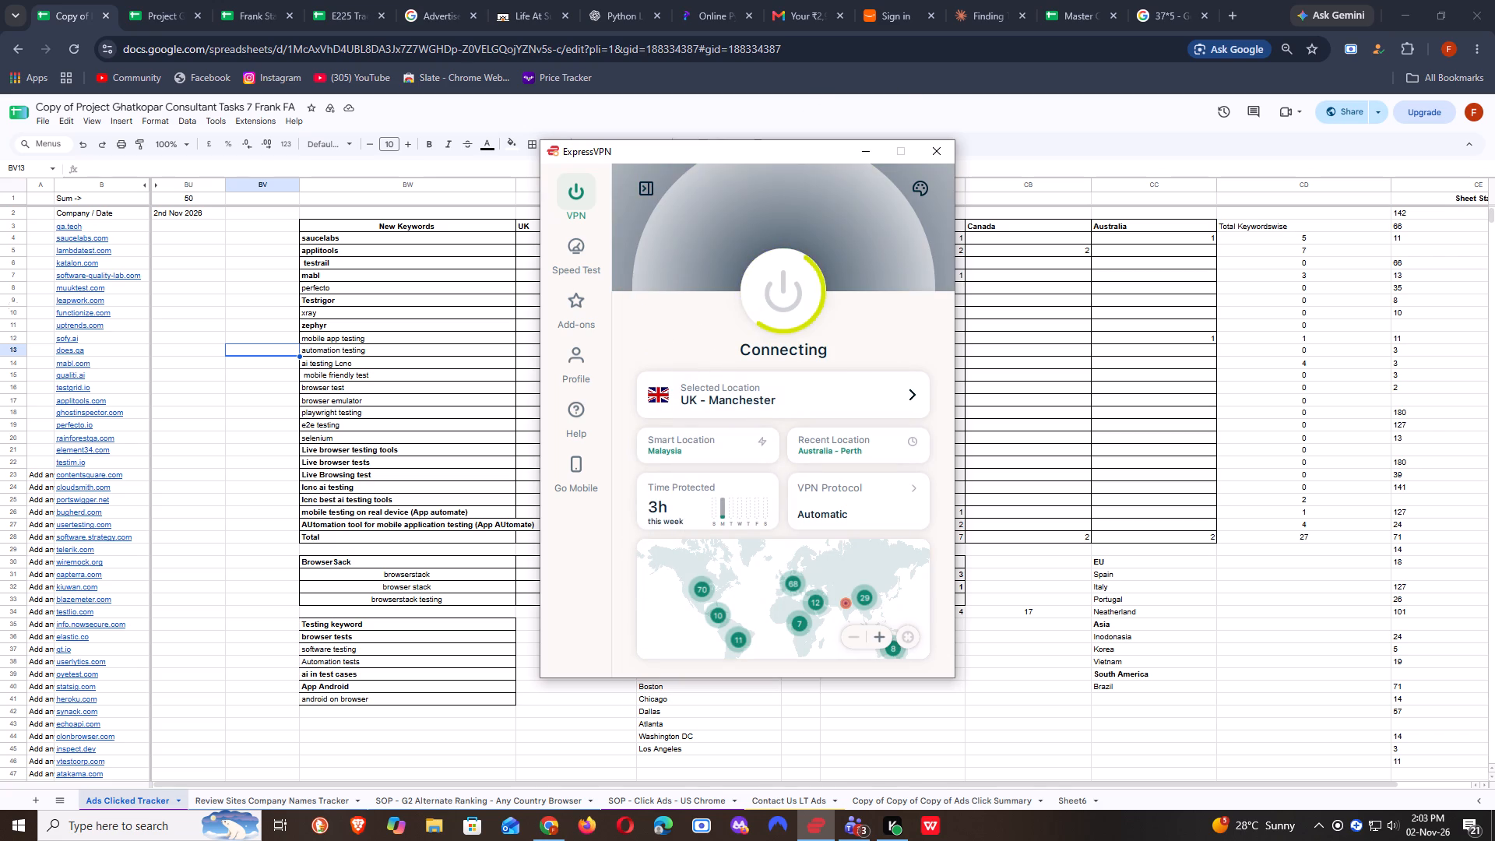
left_click(928, 151)
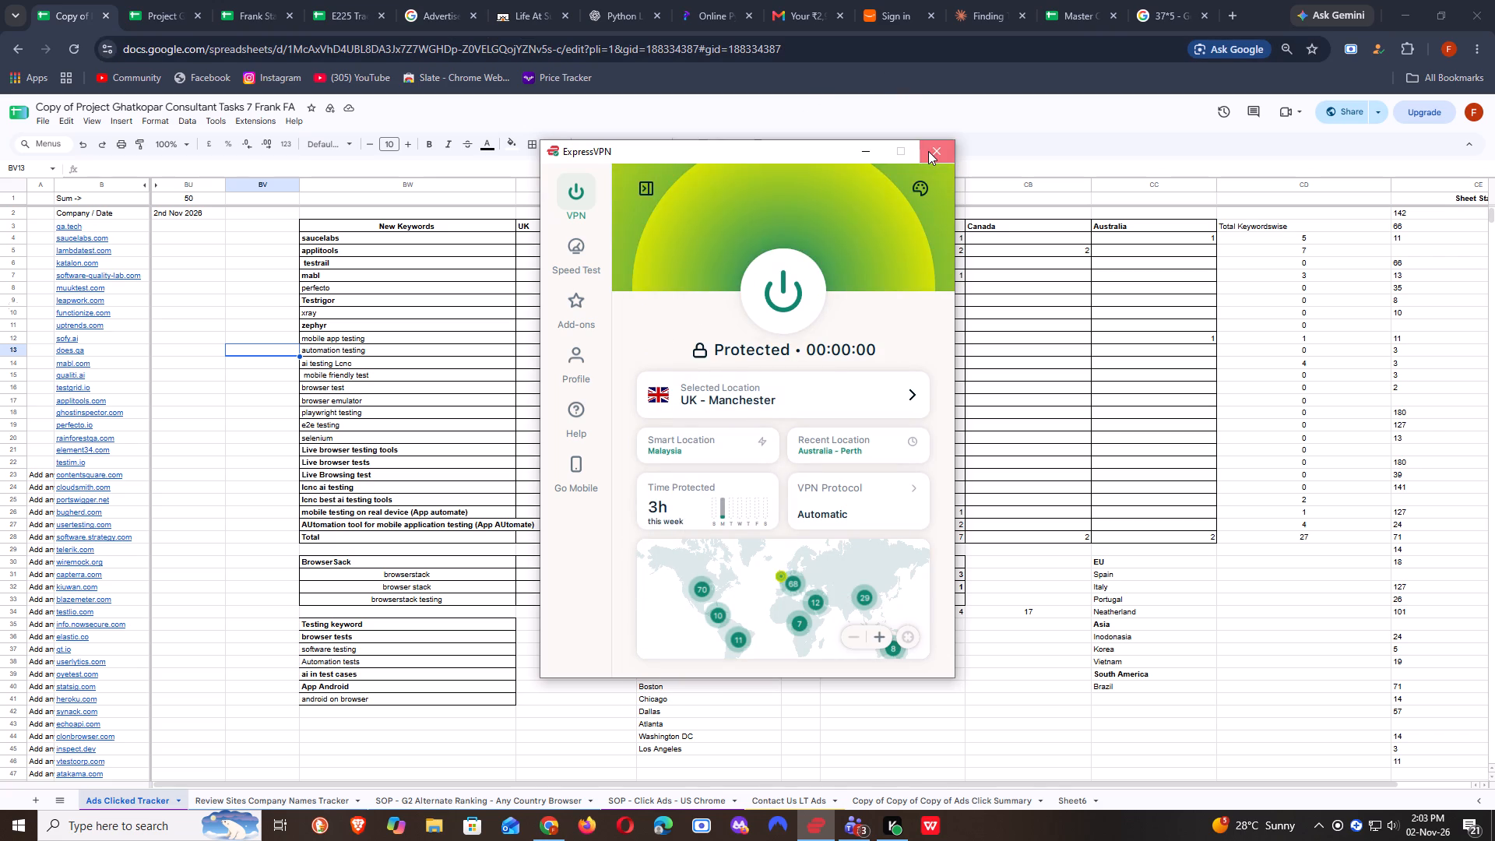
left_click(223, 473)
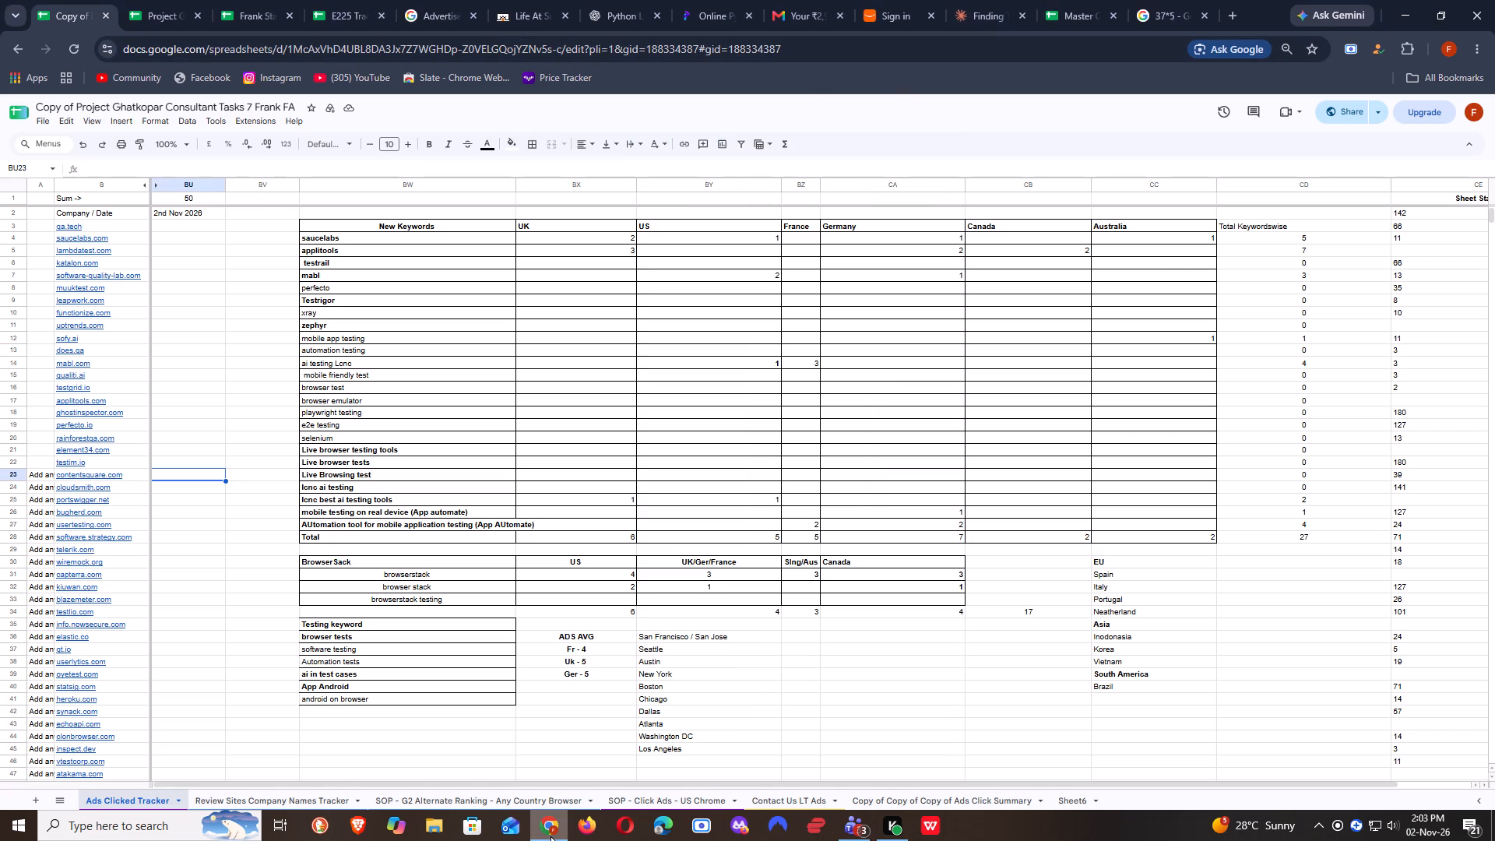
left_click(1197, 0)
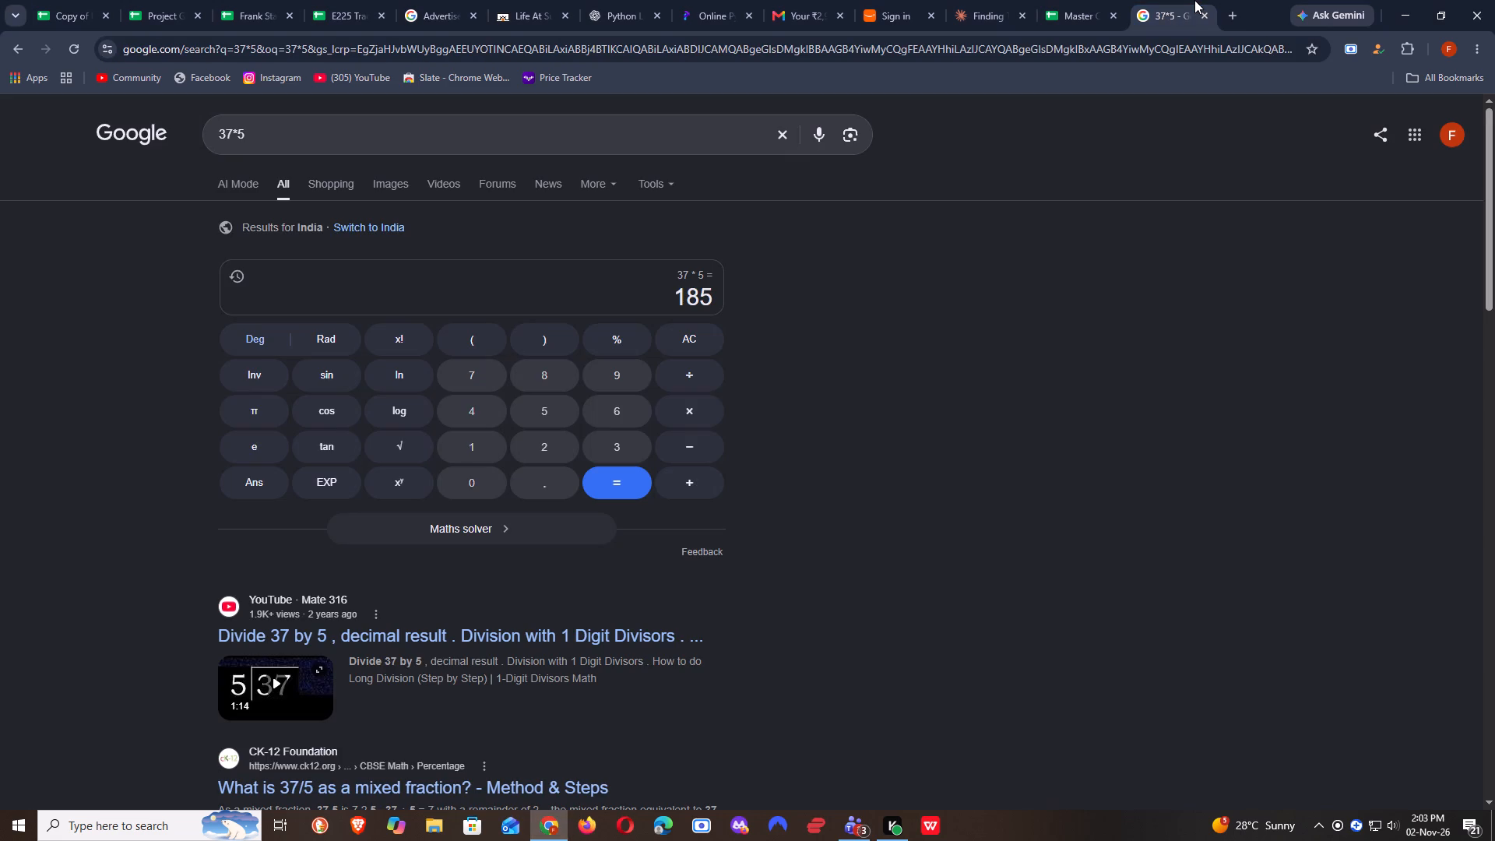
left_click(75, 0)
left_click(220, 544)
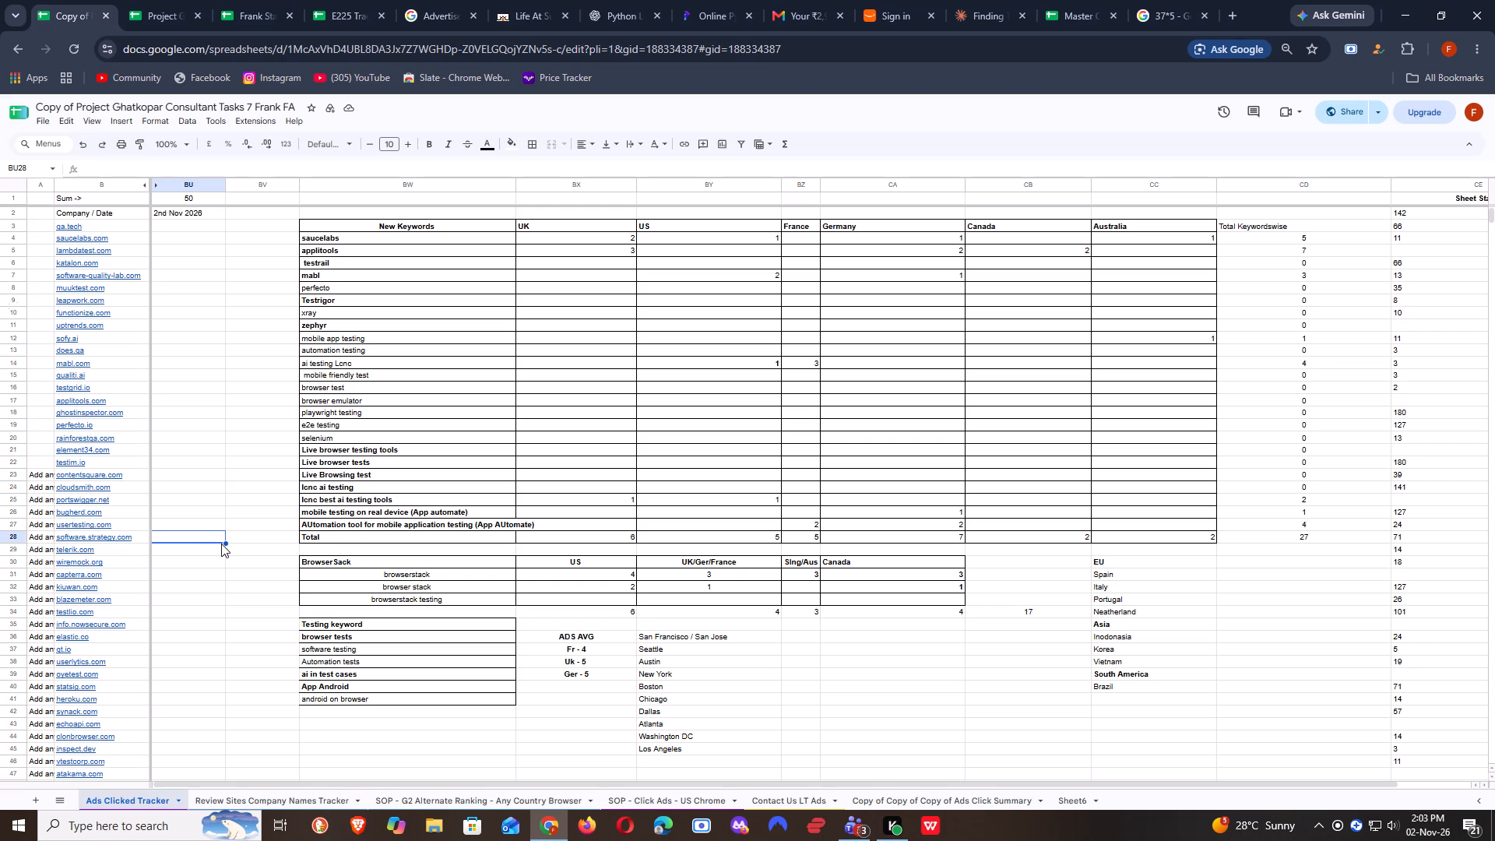
Open a new incognito window and search Google for browserstack.
right_click(560, 839)
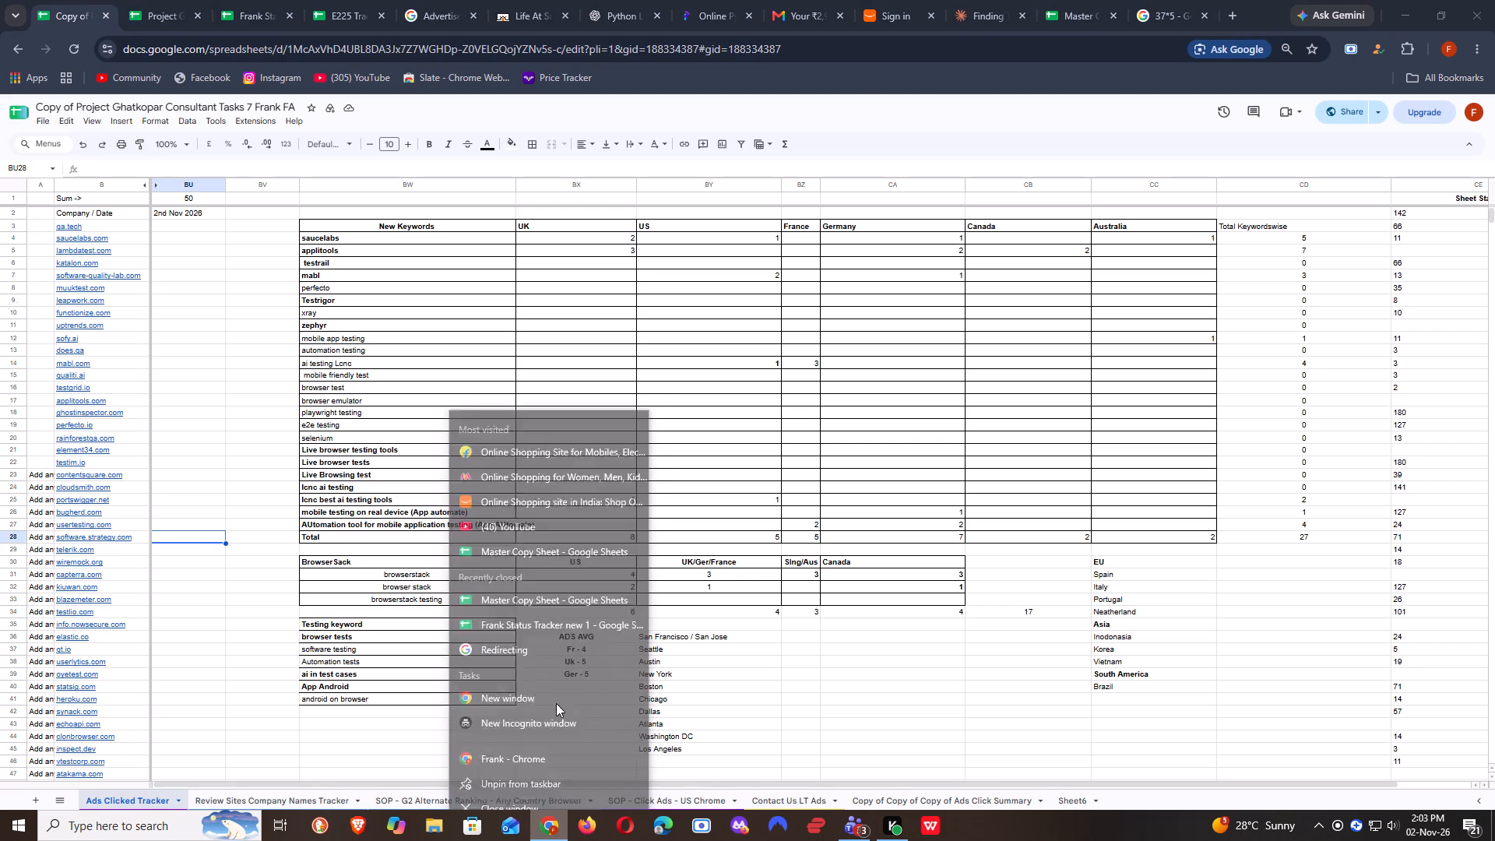
left_click(541, 701)
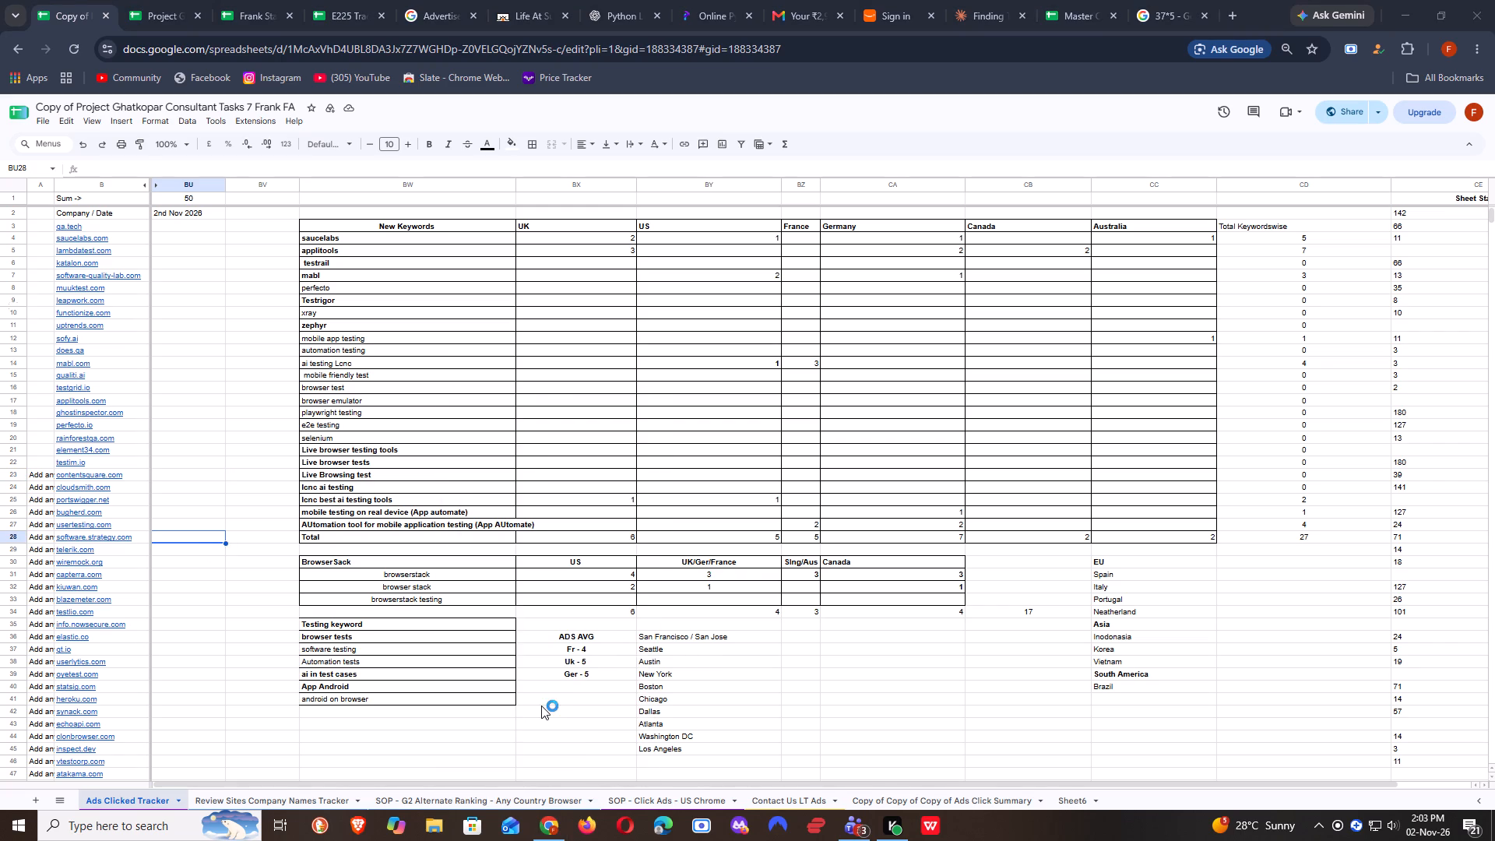
left_click(390, 45)
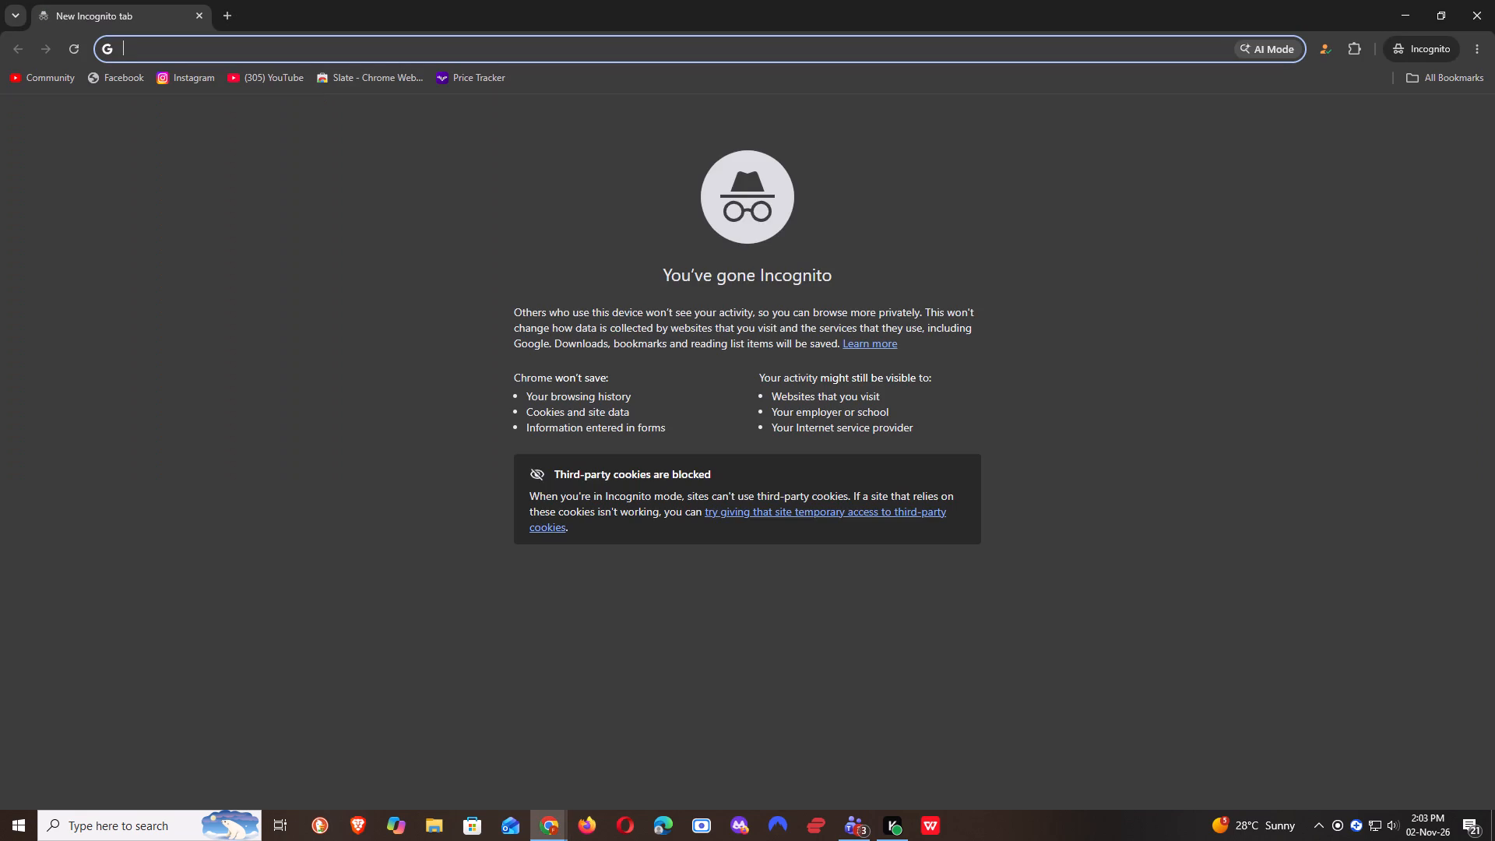
key("ctrl+v")
key("ctrl+Return")
left_click(364, 44)
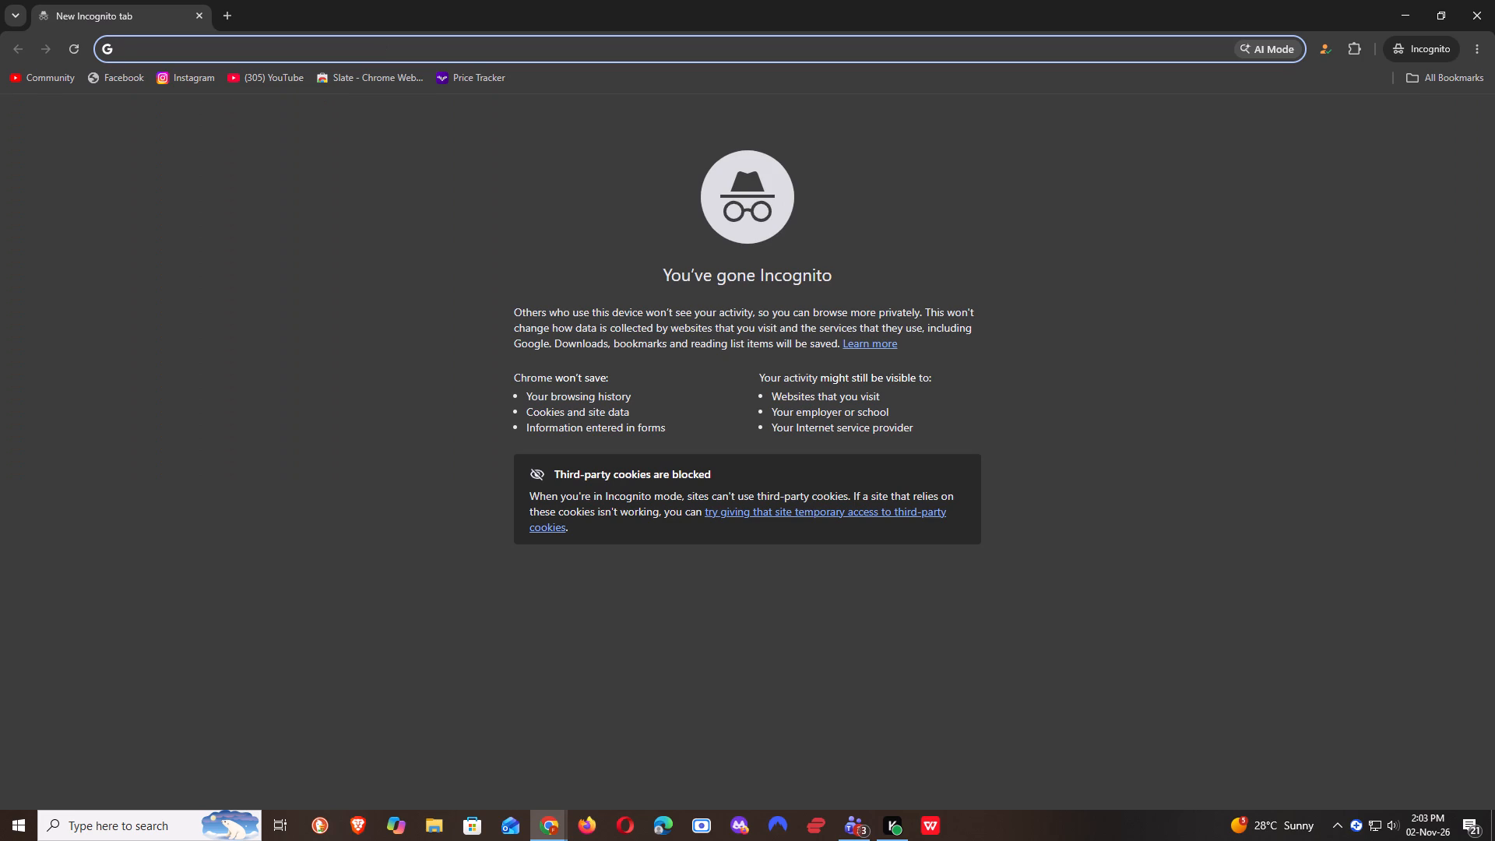
key("ctrl+v")
type("bros")
key("BackSpace")
type("wsersya")
key("BackSpace")
key("BackSpace")
type("tack")
key("space")
key("Return")
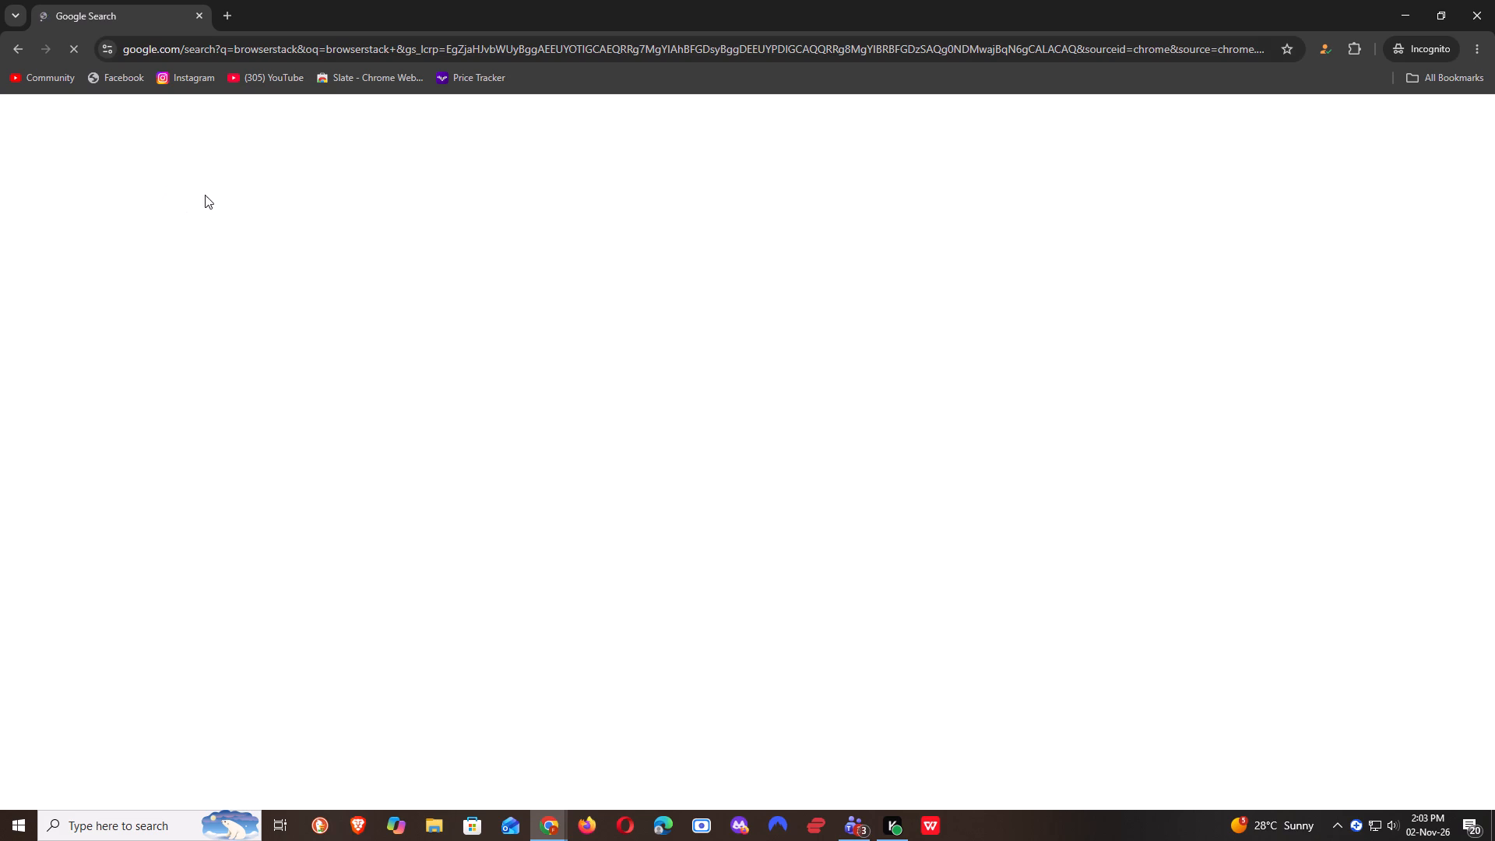
Complete the reCAPTCHA check using the image challenge, selecting all images with a bus.
left_click(30, 160)
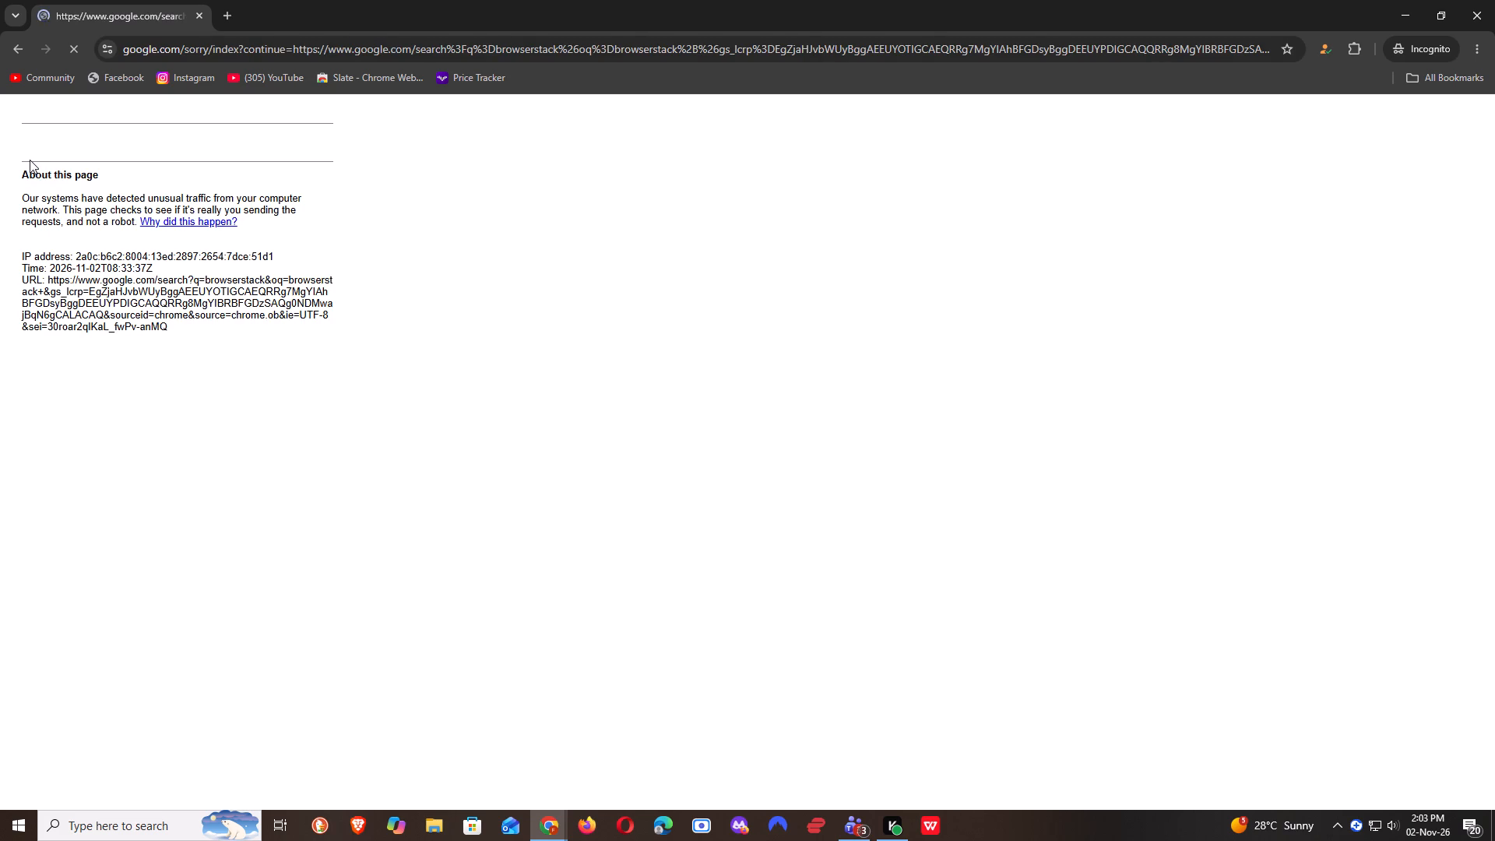
left_click(33, 157)
left_click(45, 153)
left_click(45, 171)
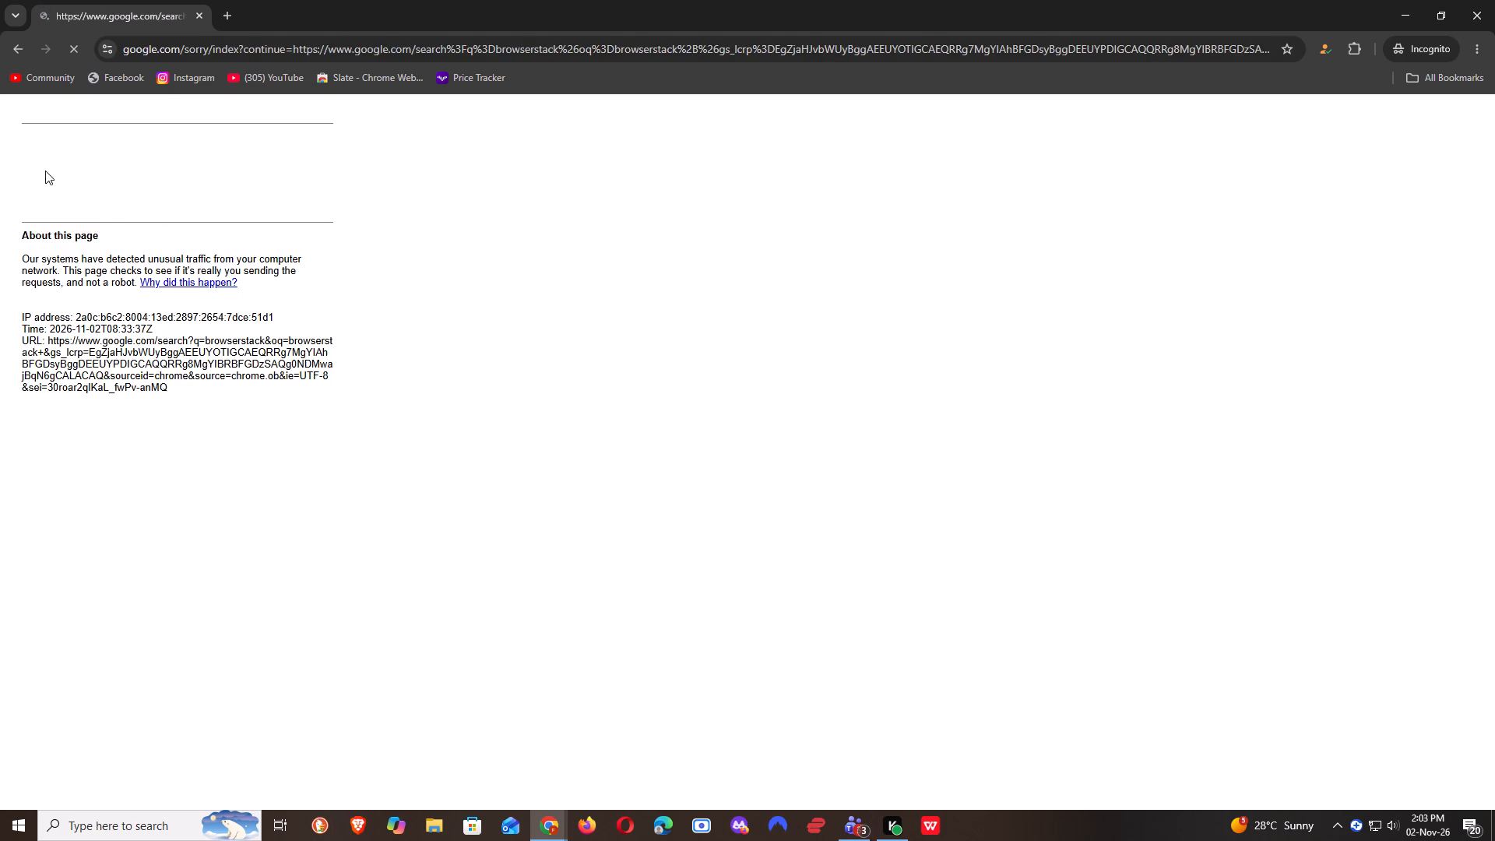
left_click(45, 171)
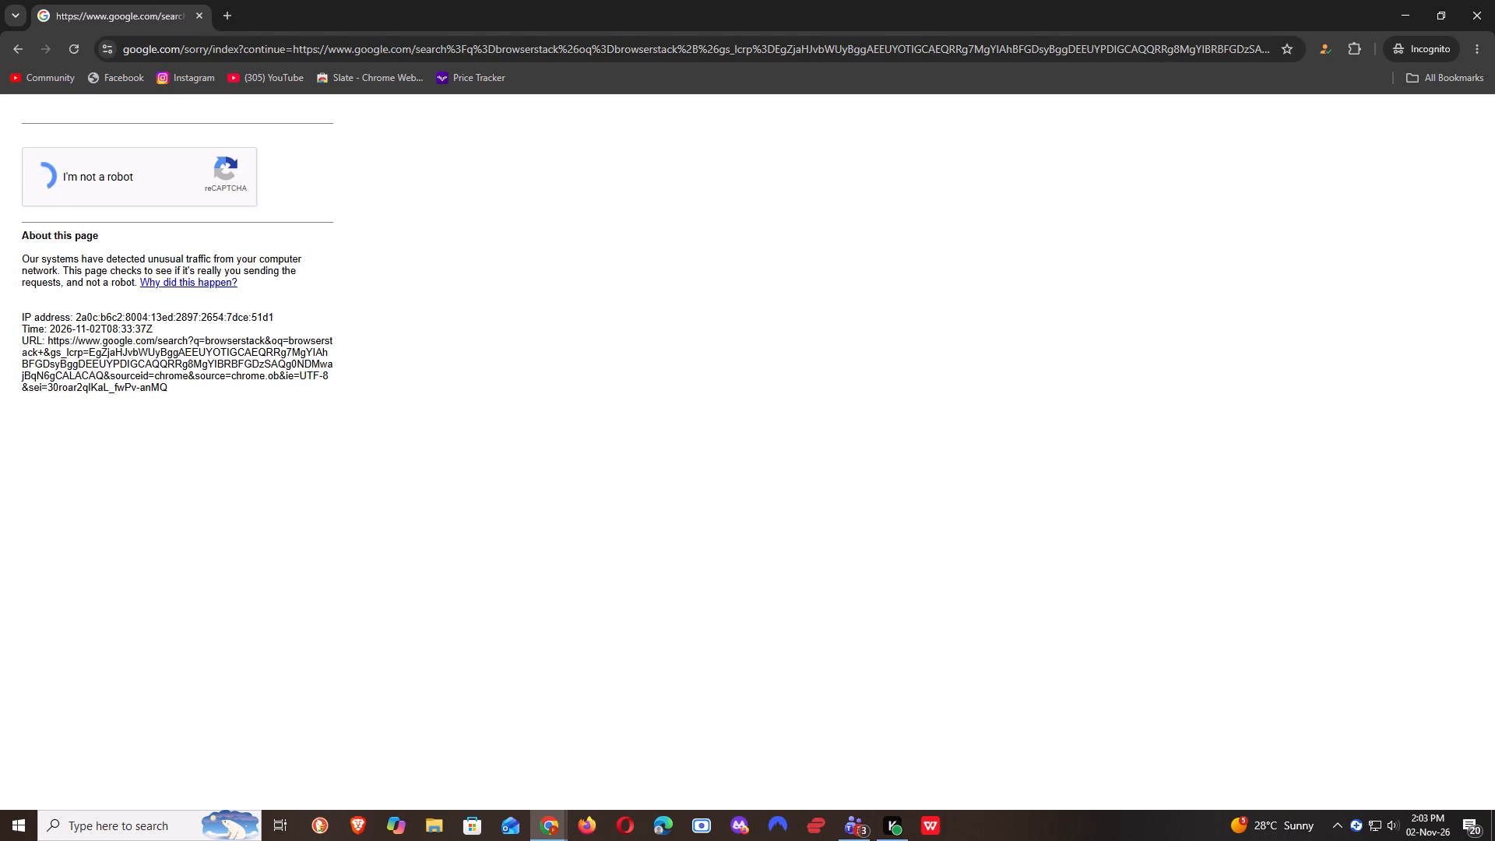
left_click(172, 532)
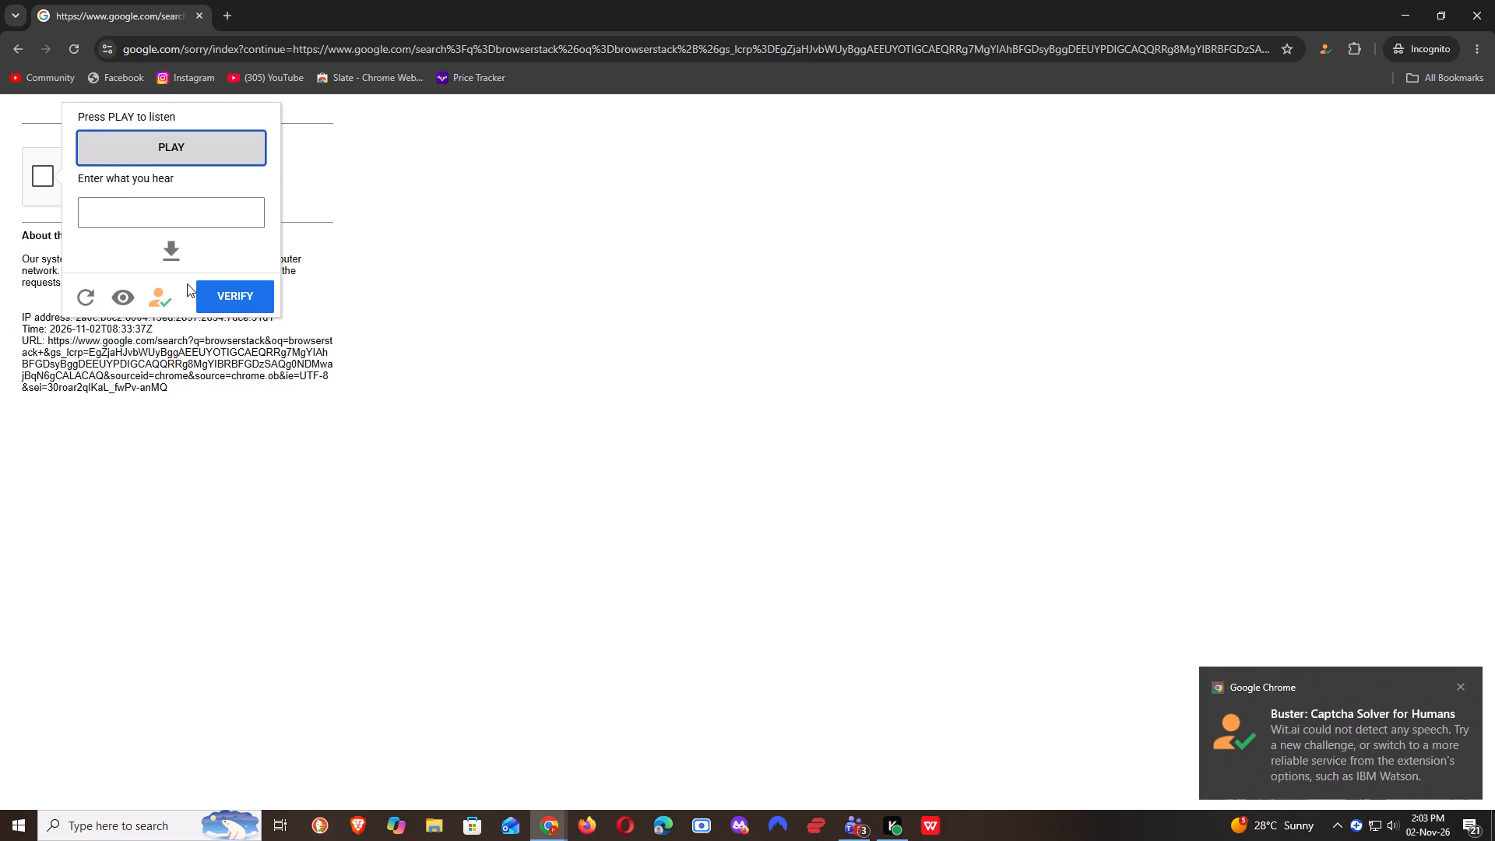
left_click(123, 307)
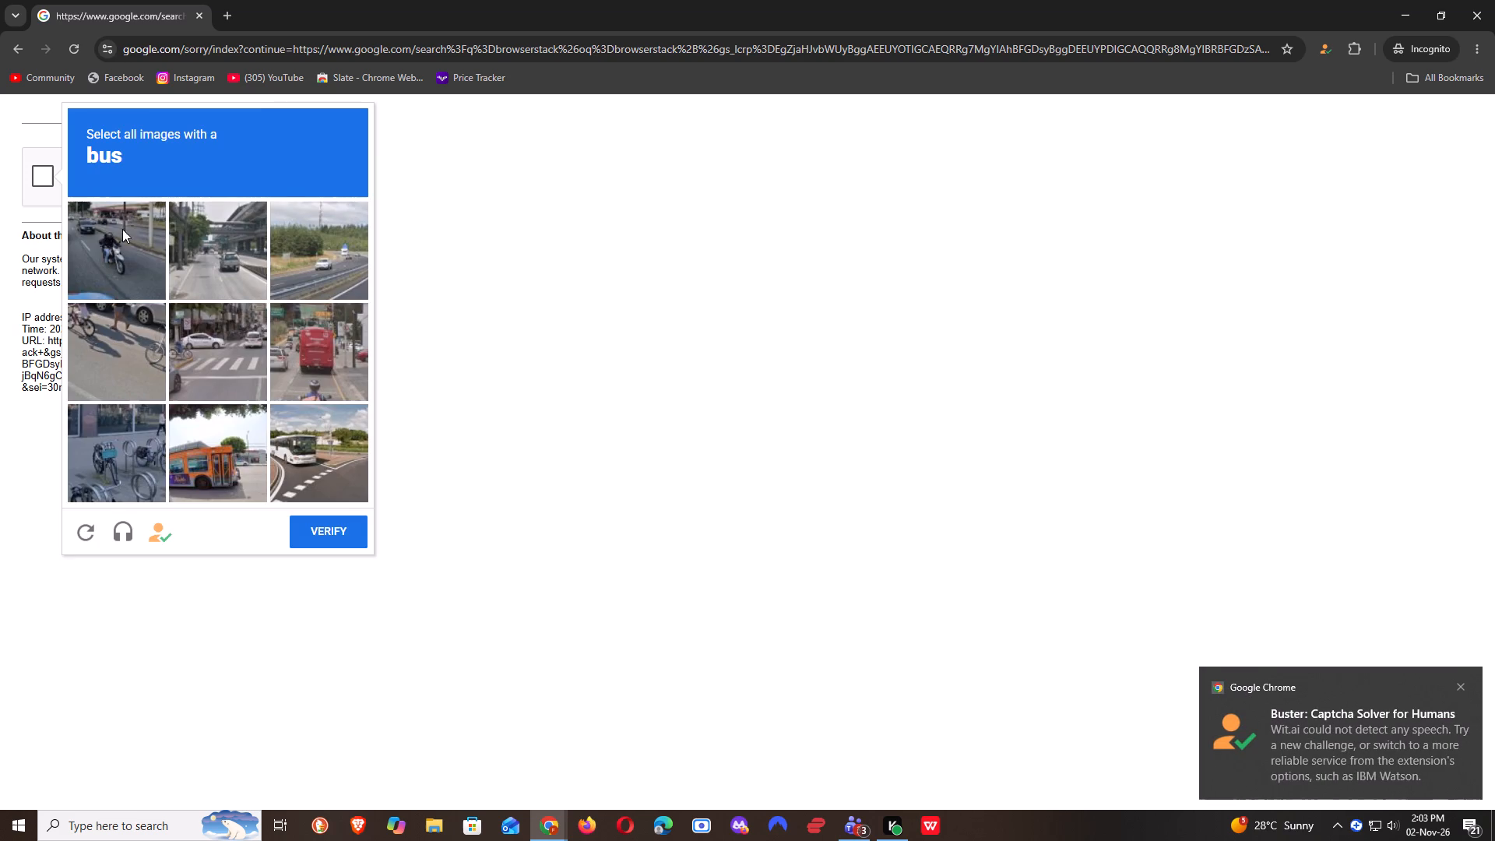
left_click(329, 354)
left_click(223, 429)
left_click(301, 458)
left_click(325, 540)
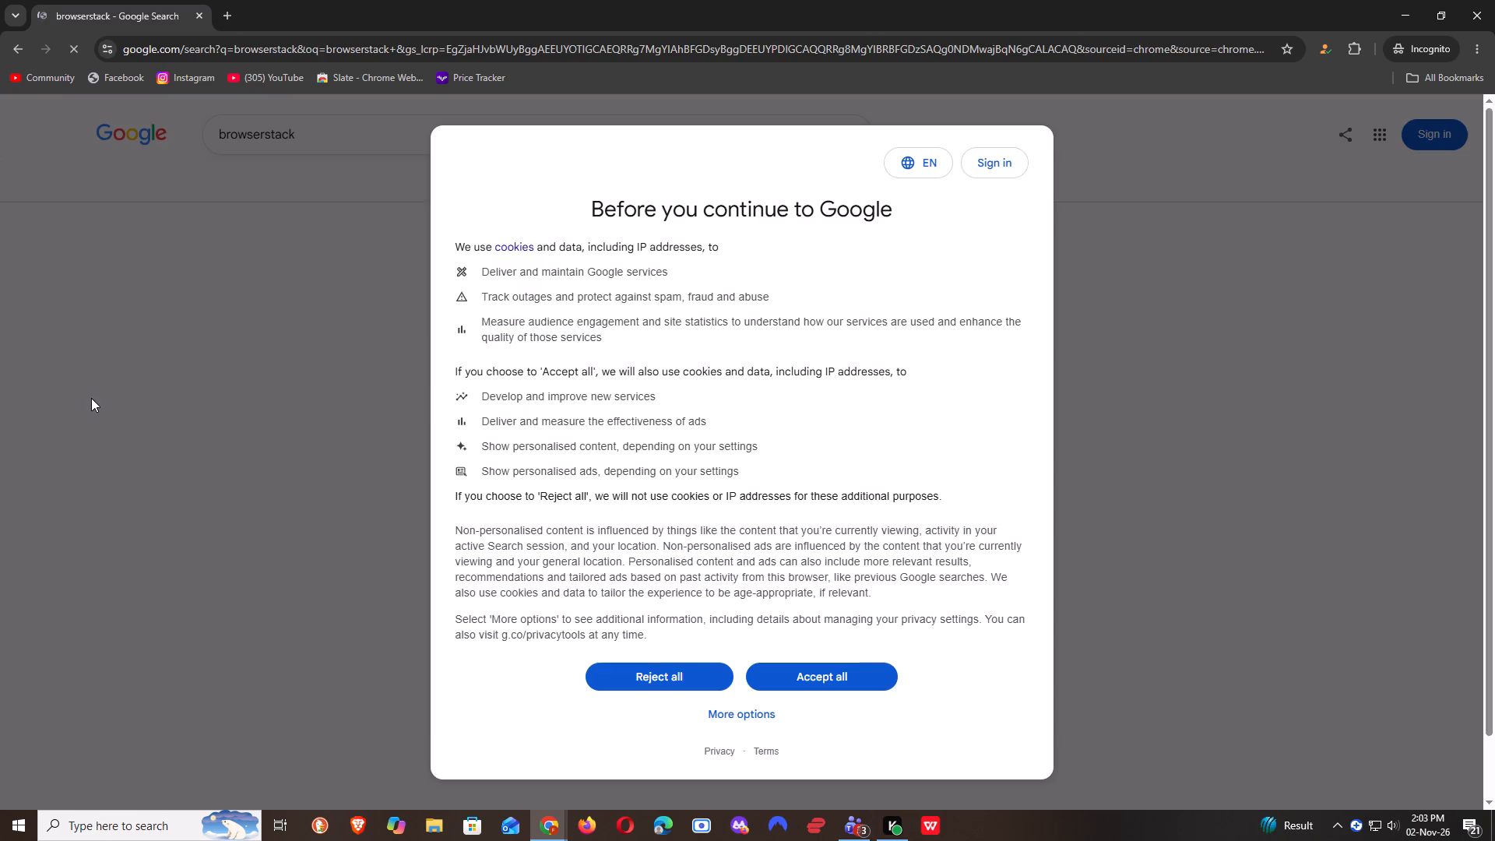
Reject all optional cookies in Google's consent notice.
left_click(679, 680)
Examine the sponsored listings for browserstack on results pages 1 and 2, returning to page 1.
scroll(83, 526, "down", 5)
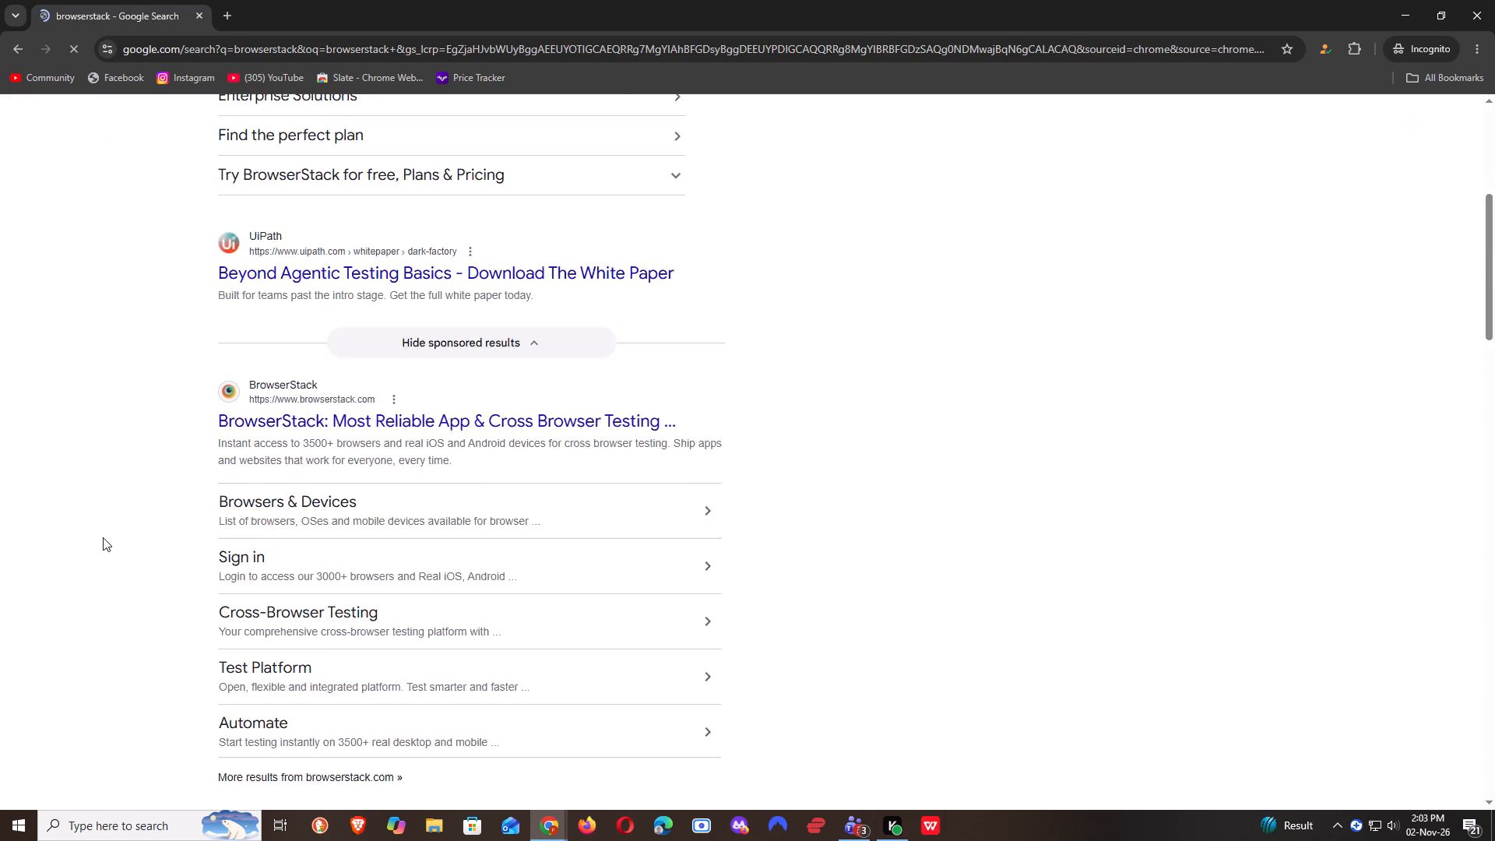
scroll(103, 537, "down", 20)
scroll(103, 537, "down", 1)
scroll(131, 548, "up", 3)
scroll(132, 549, "down", 3)
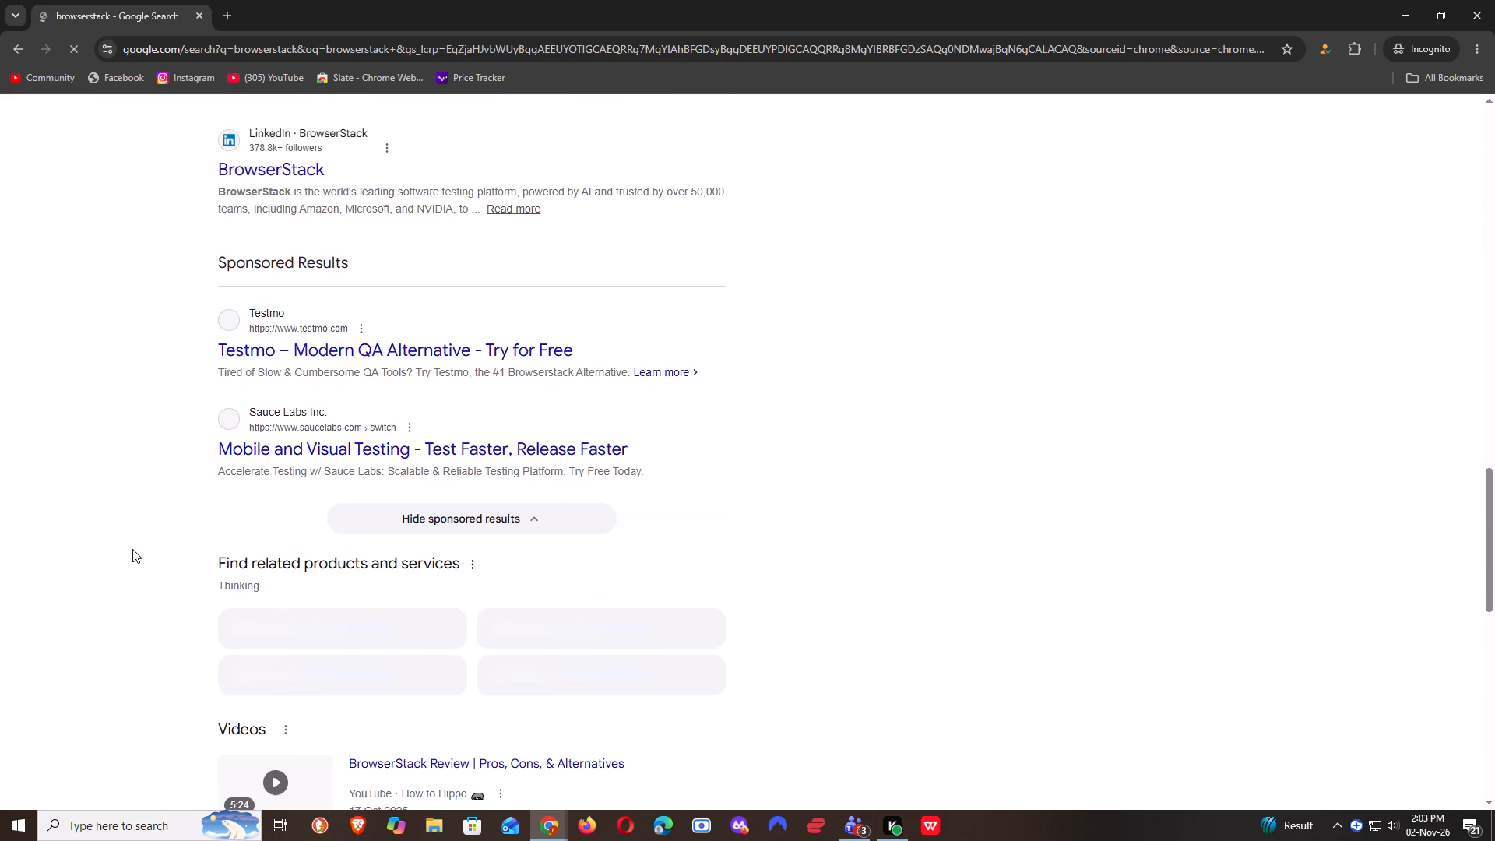
scroll(132, 549, "down", 11)
left_click(395, 698)
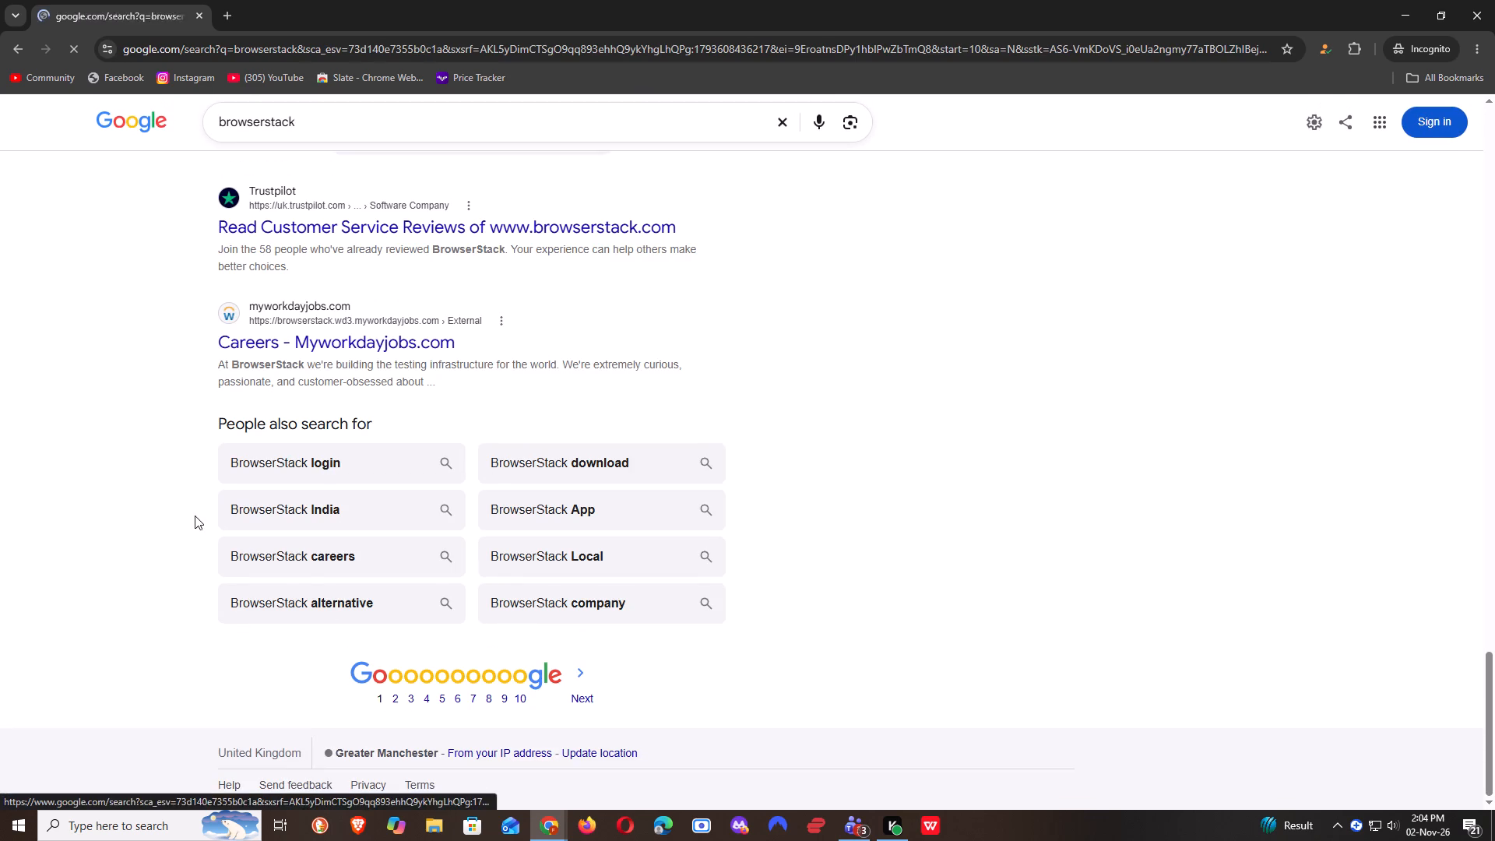
scroll(106, 540, "down", 20)
scroll(106, 540, "down", 6)
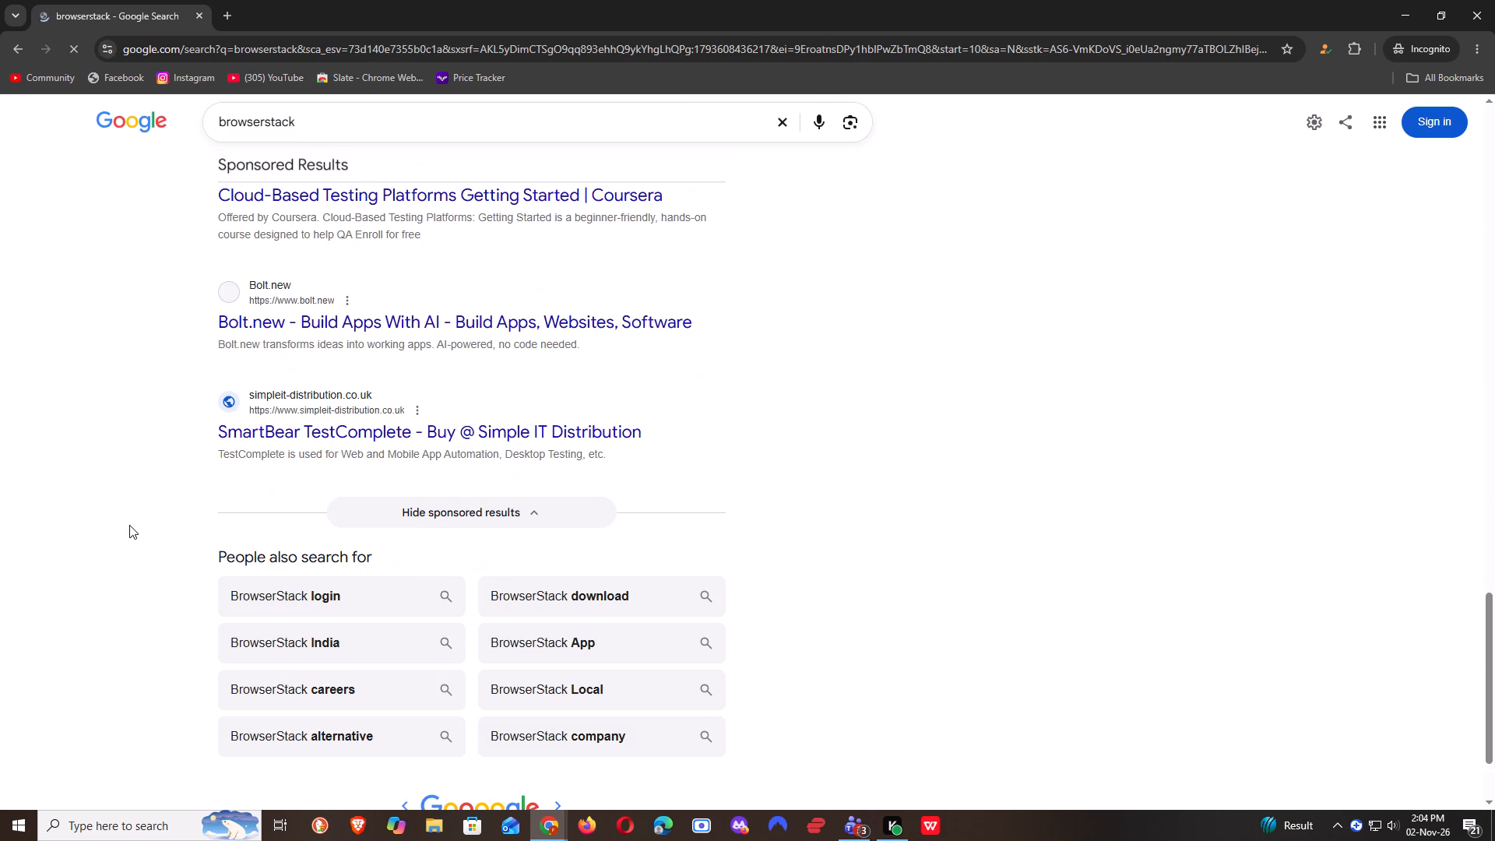
scroll(129, 525, "down", 7)
left_click(443, 688)
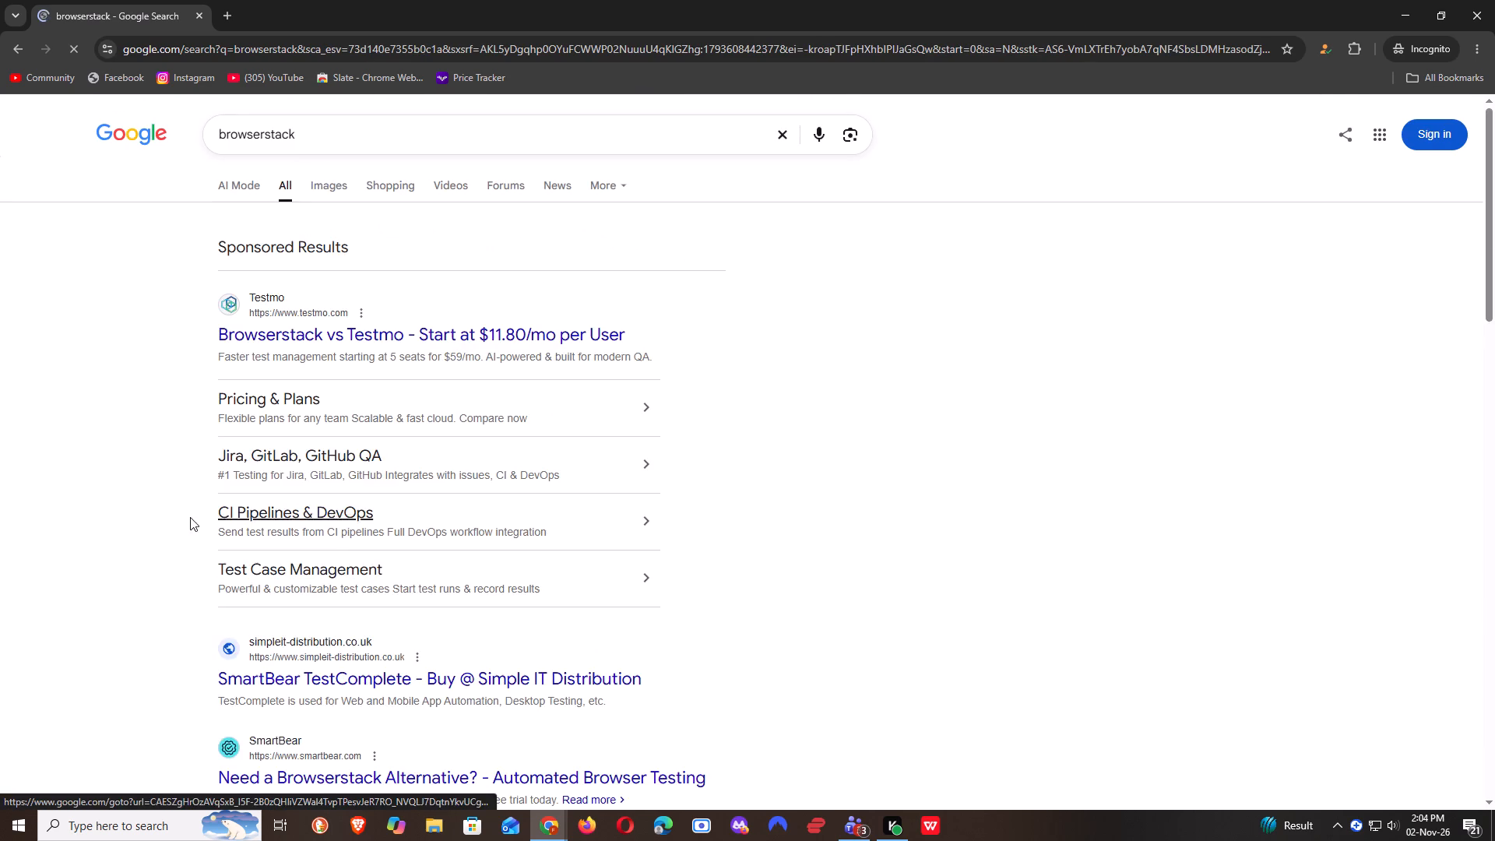
scroll(157, 533, "down", 20)
scroll(157, 533, "down", 7)
scroll(133, 527, "up", 4)
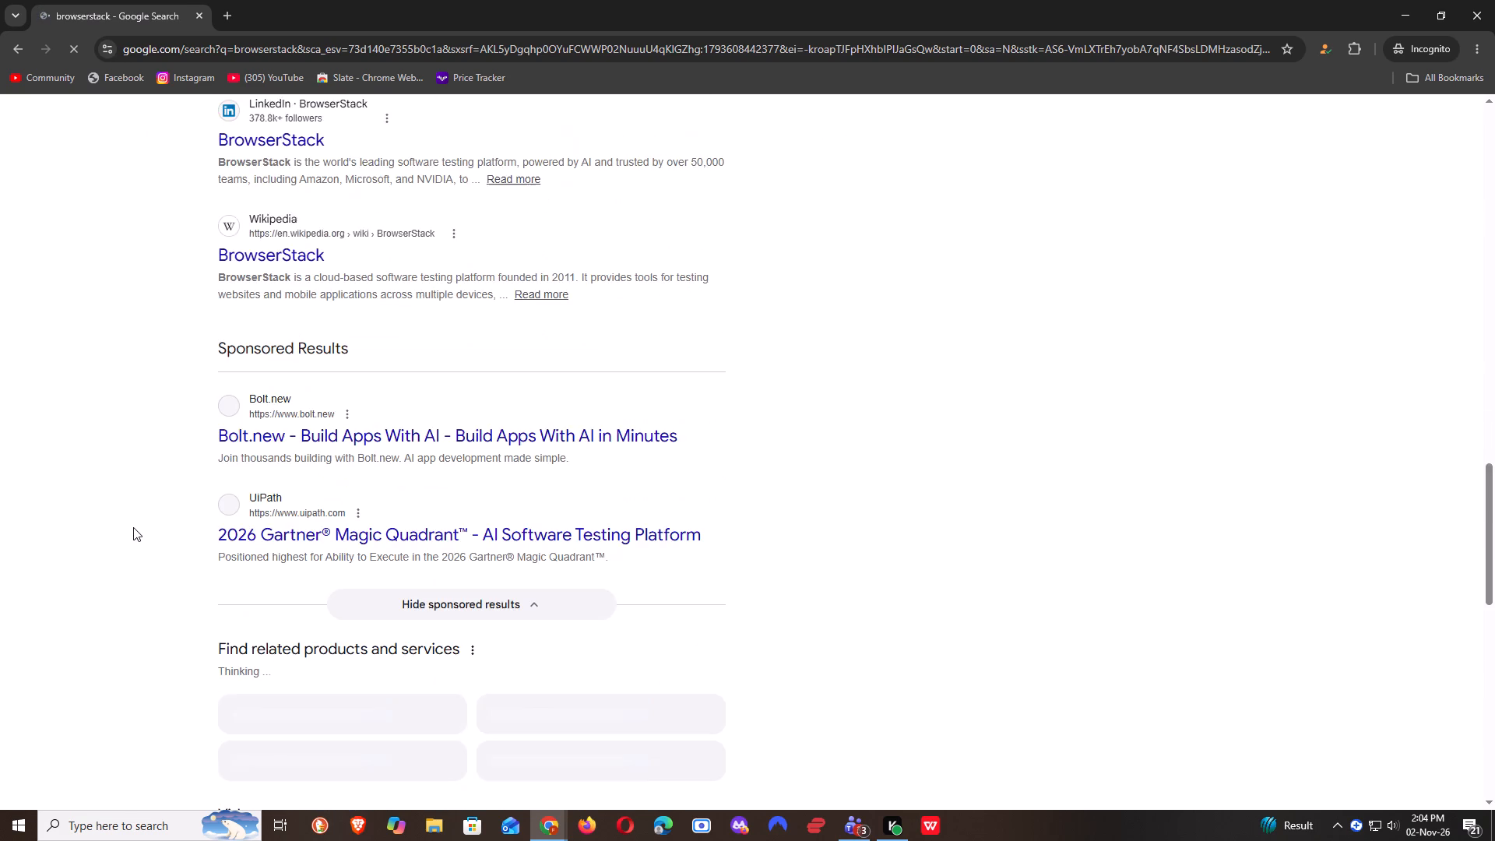
scroll(133, 527, "down", 14)
Go to results page 2 and open the BlueOptima, SmartBear, Testmo and TestMu AI ads at its top in new tabs.
left_click(441, 696)
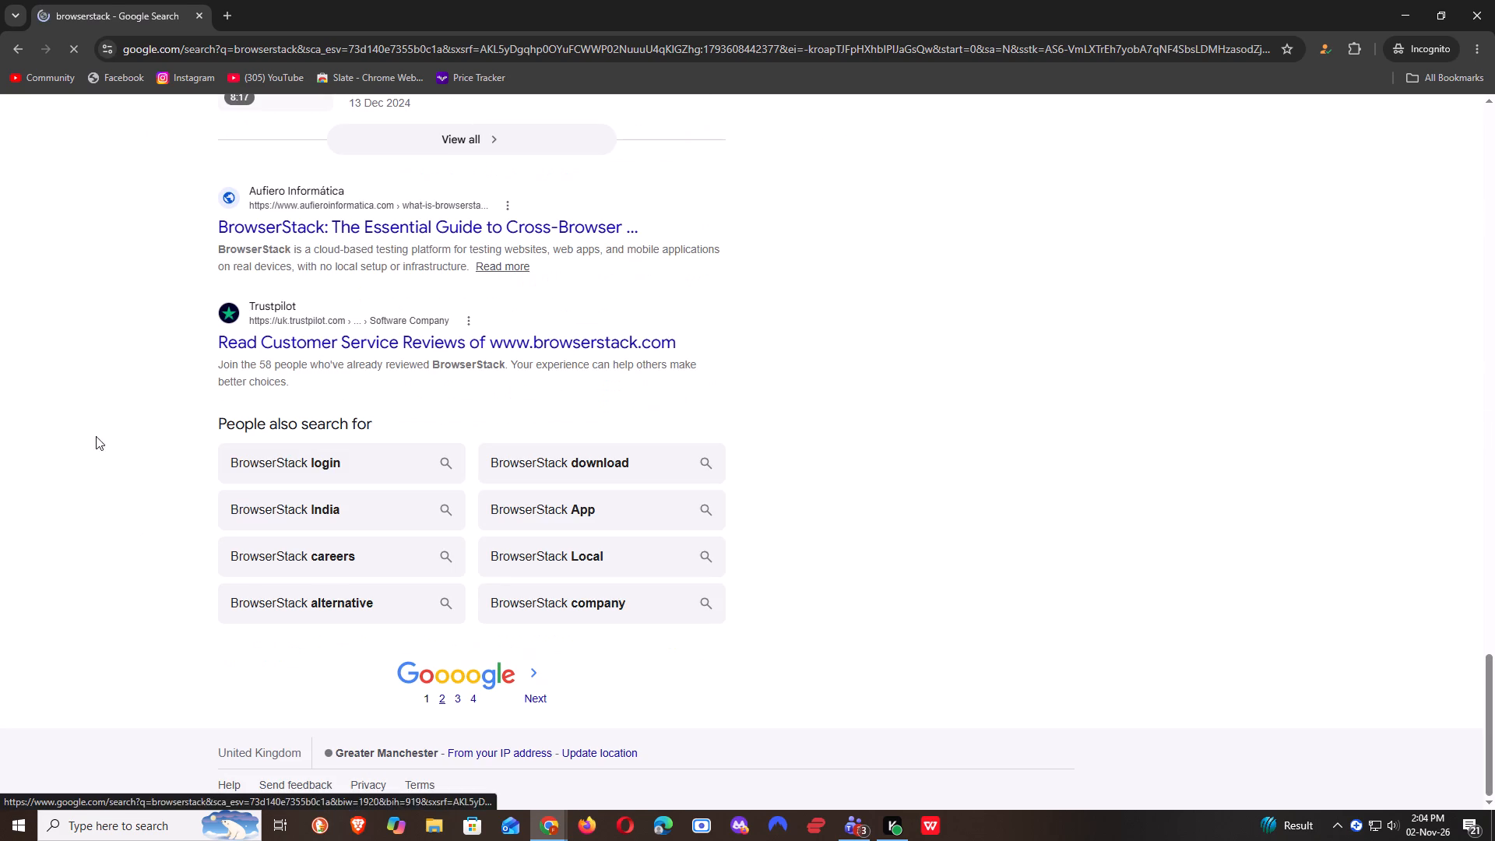
scroll(55, 486, "down", 12)
scroll(96, 493, "up", 6)
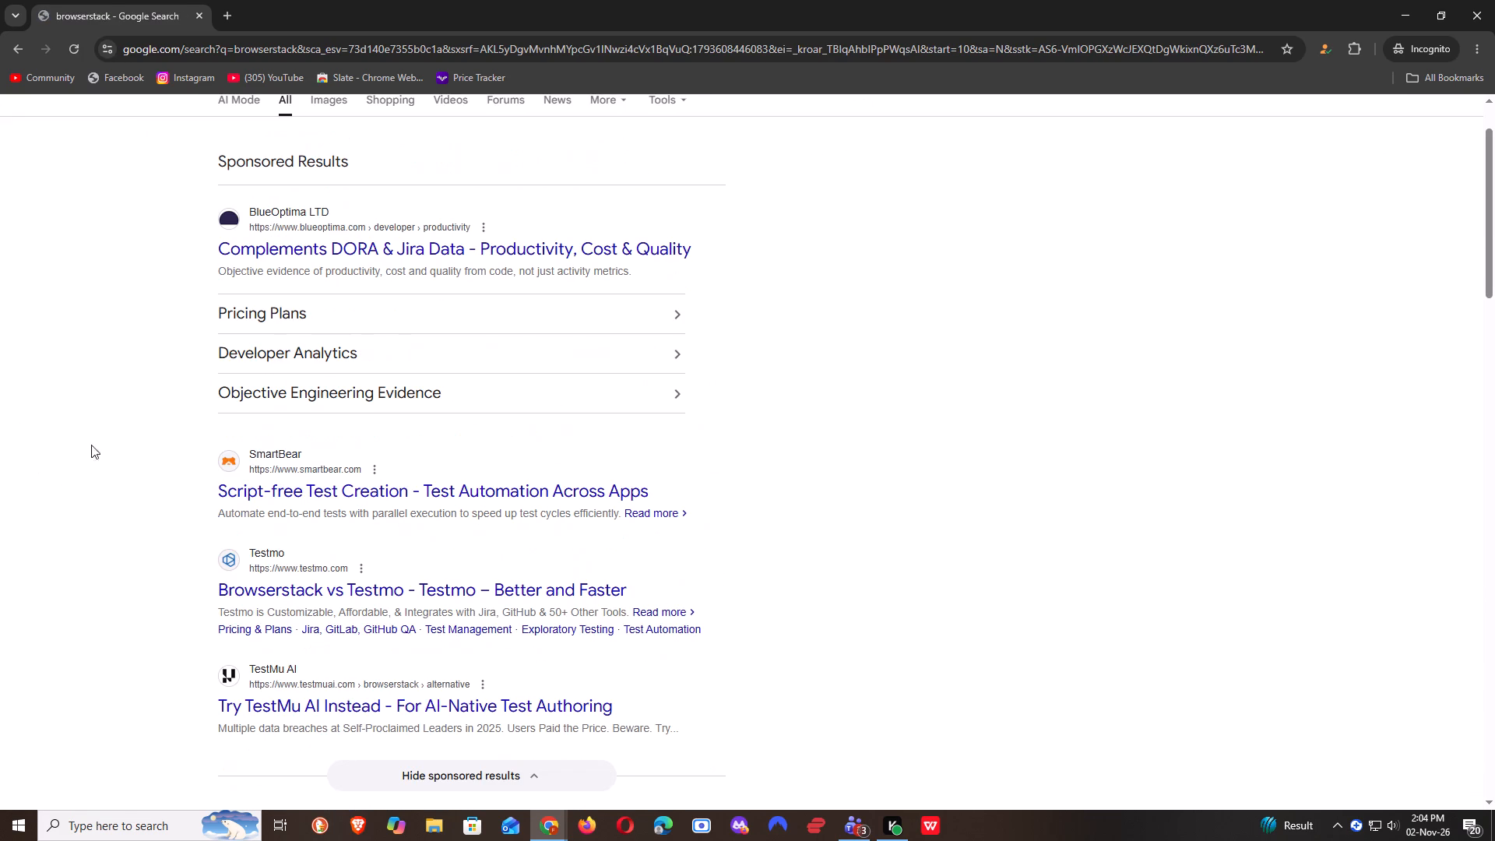
middle_click(288, 235)
middle_click(261, 491)
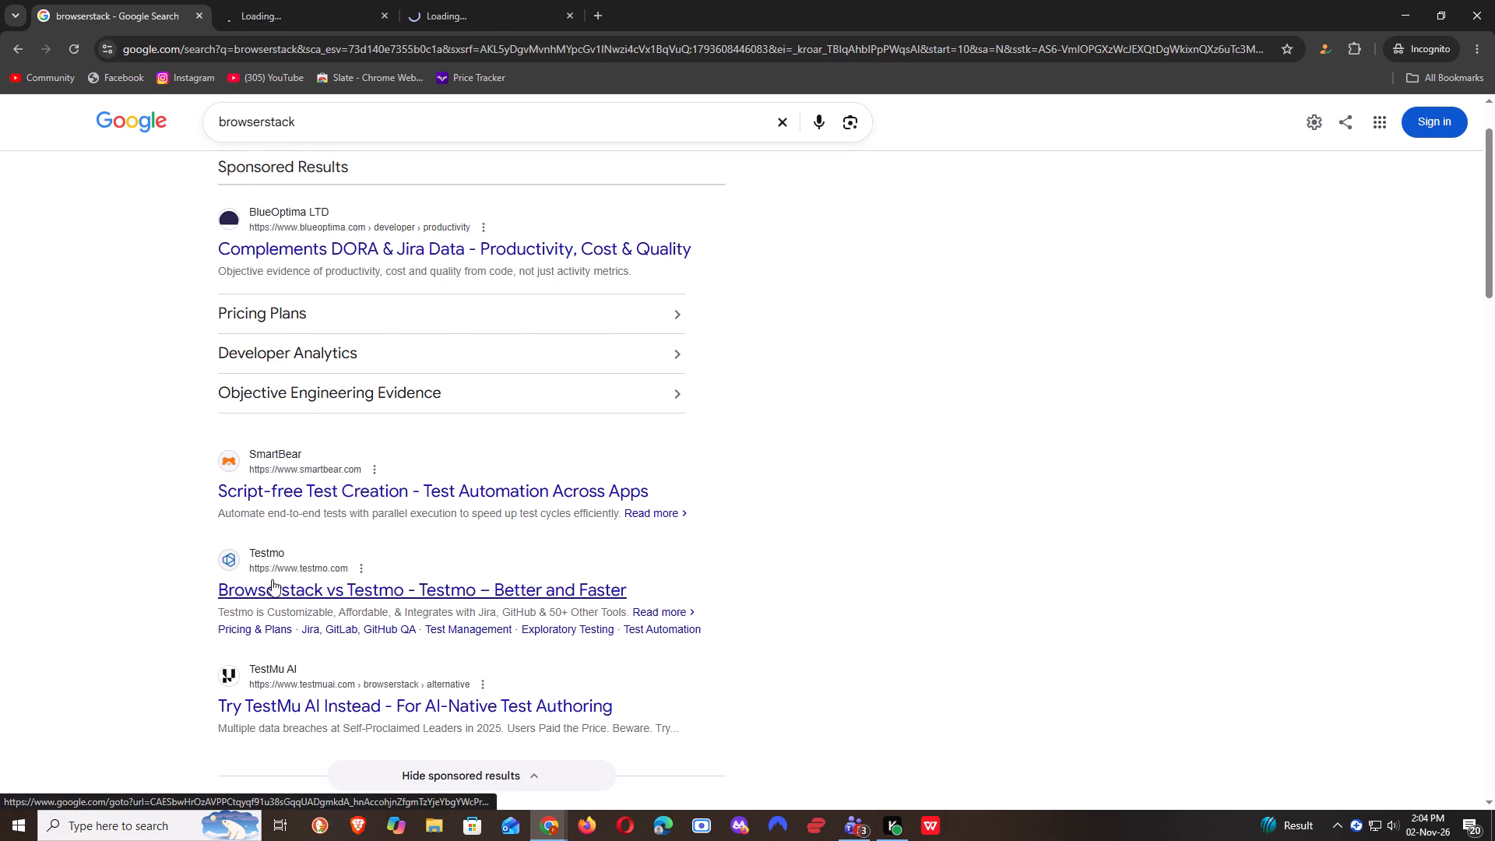
middle_click(272, 579)
middle_click(276, 703)
Open the Bolt.new, UiPath and simpleit-distribution.co.uk ads near the end of results page 2 in new tabs.
scroll(132, 579, "down", 20)
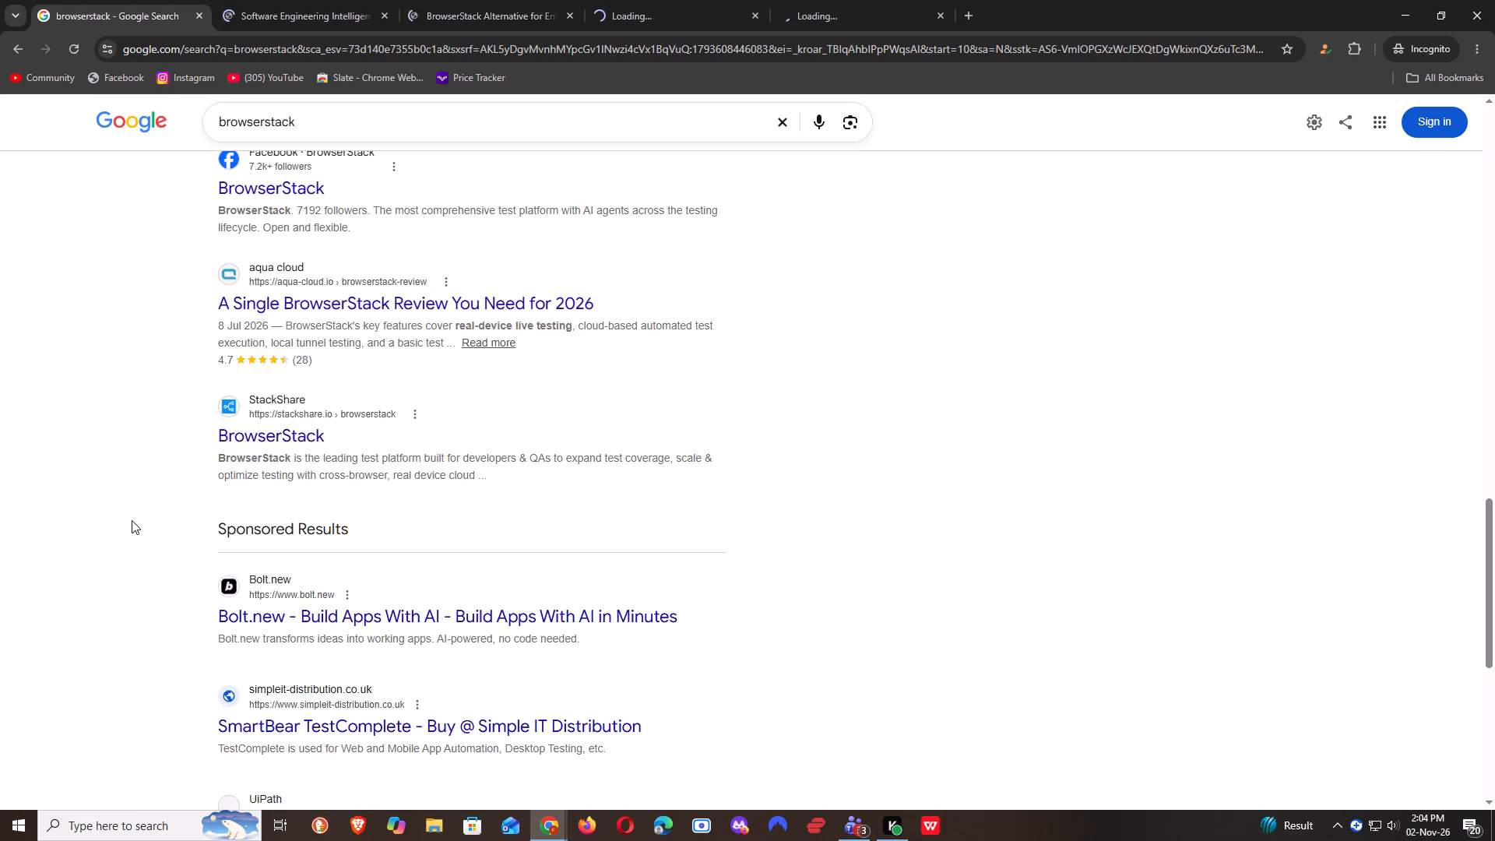
scroll(132, 520, "up", 1)
scroll(132, 520, "down", 4)
middle_click(253, 382)
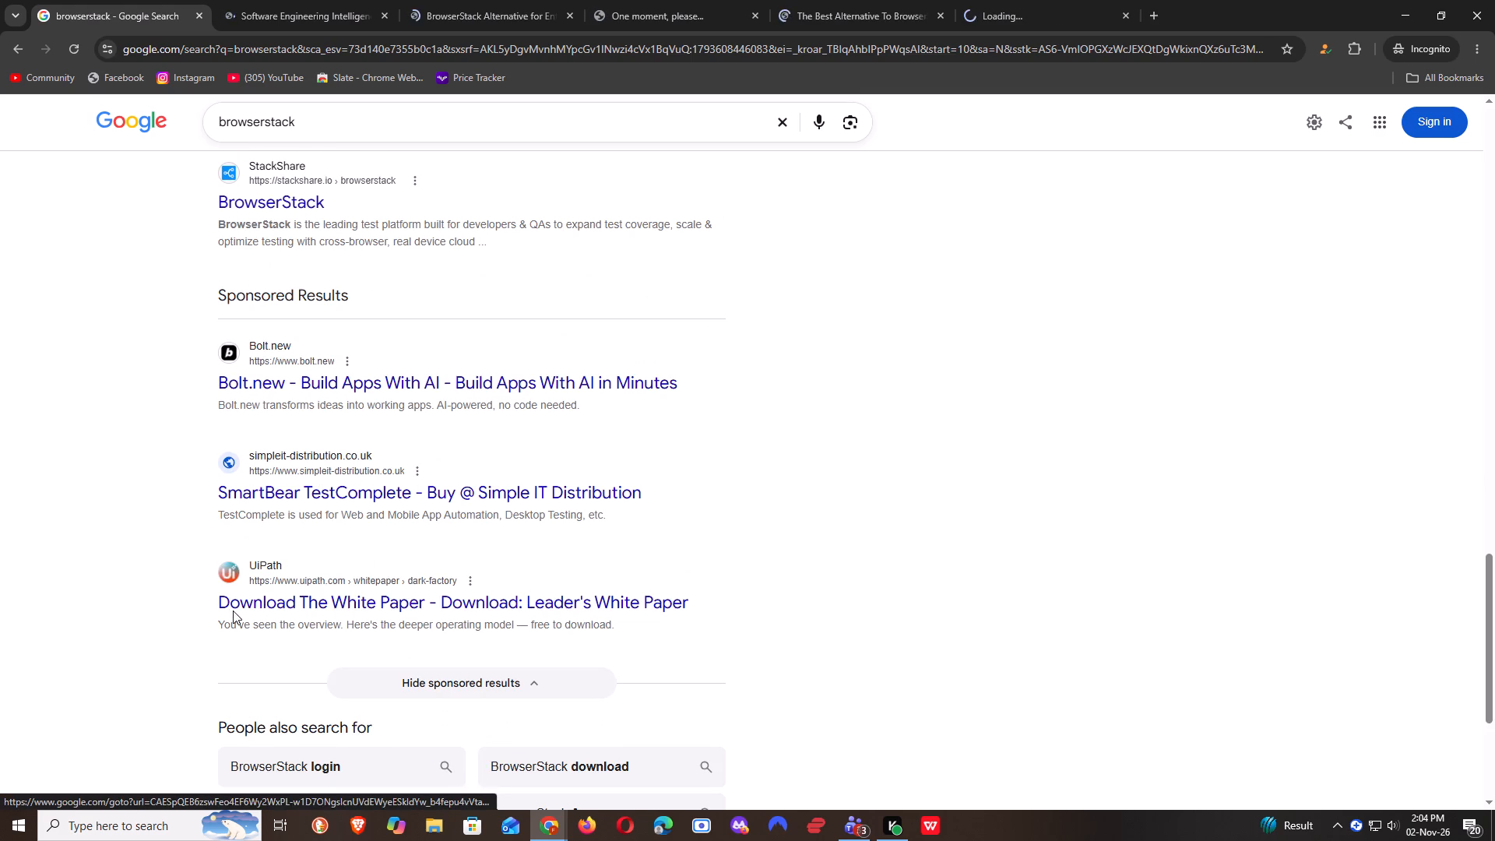
middle_click(234, 600)
middle_click(226, 480)
Return to results page 1 and examine the sponsored listings there and on page 2 again.
scroll(142, 529, "down", 7)
left_click(447, 696)
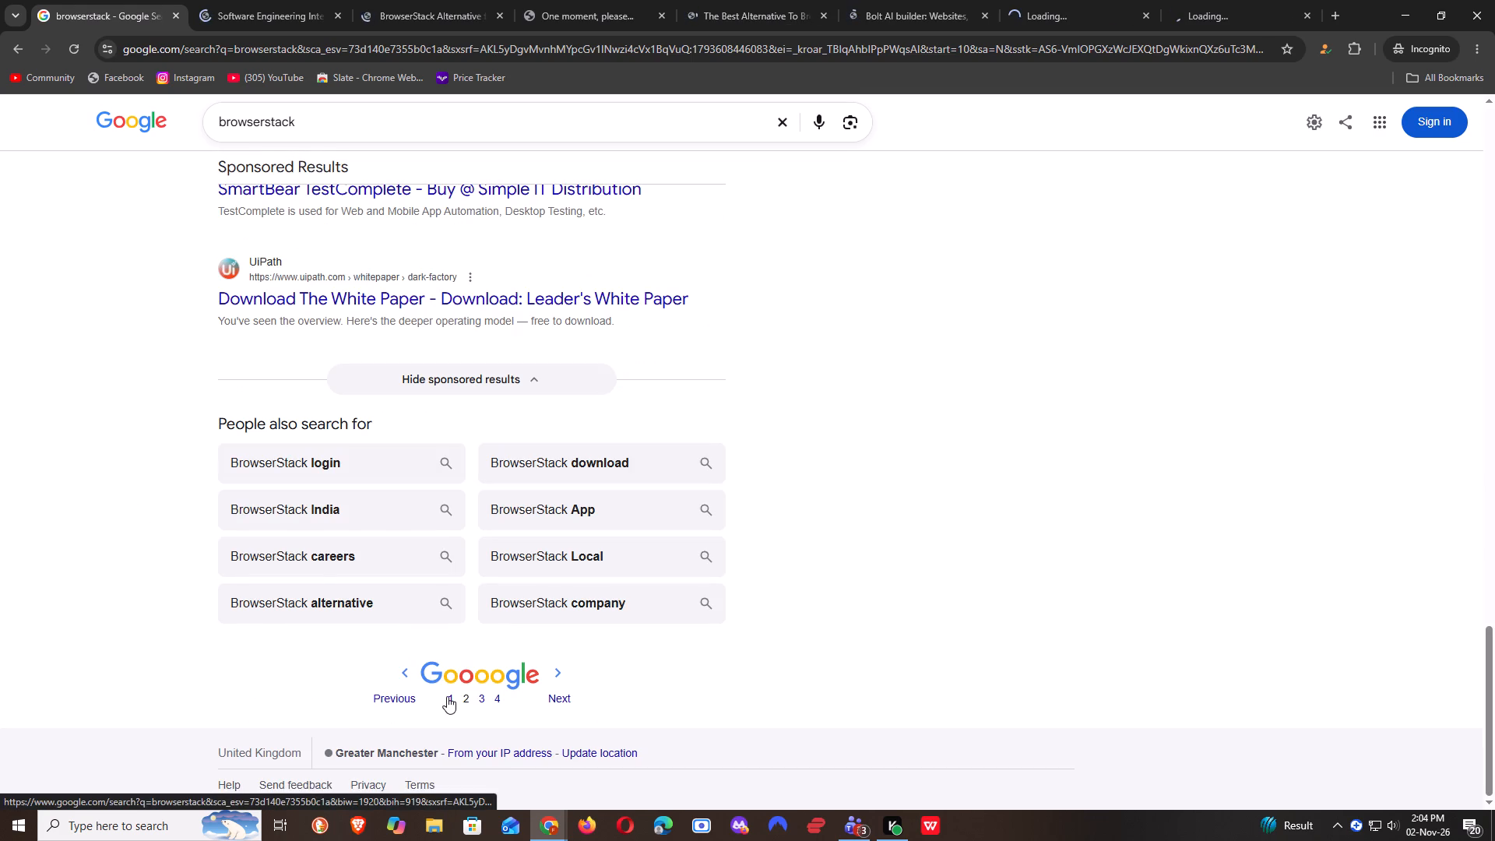
scroll(125, 568, "down", 20)
scroll(125, 568, "down", 1)
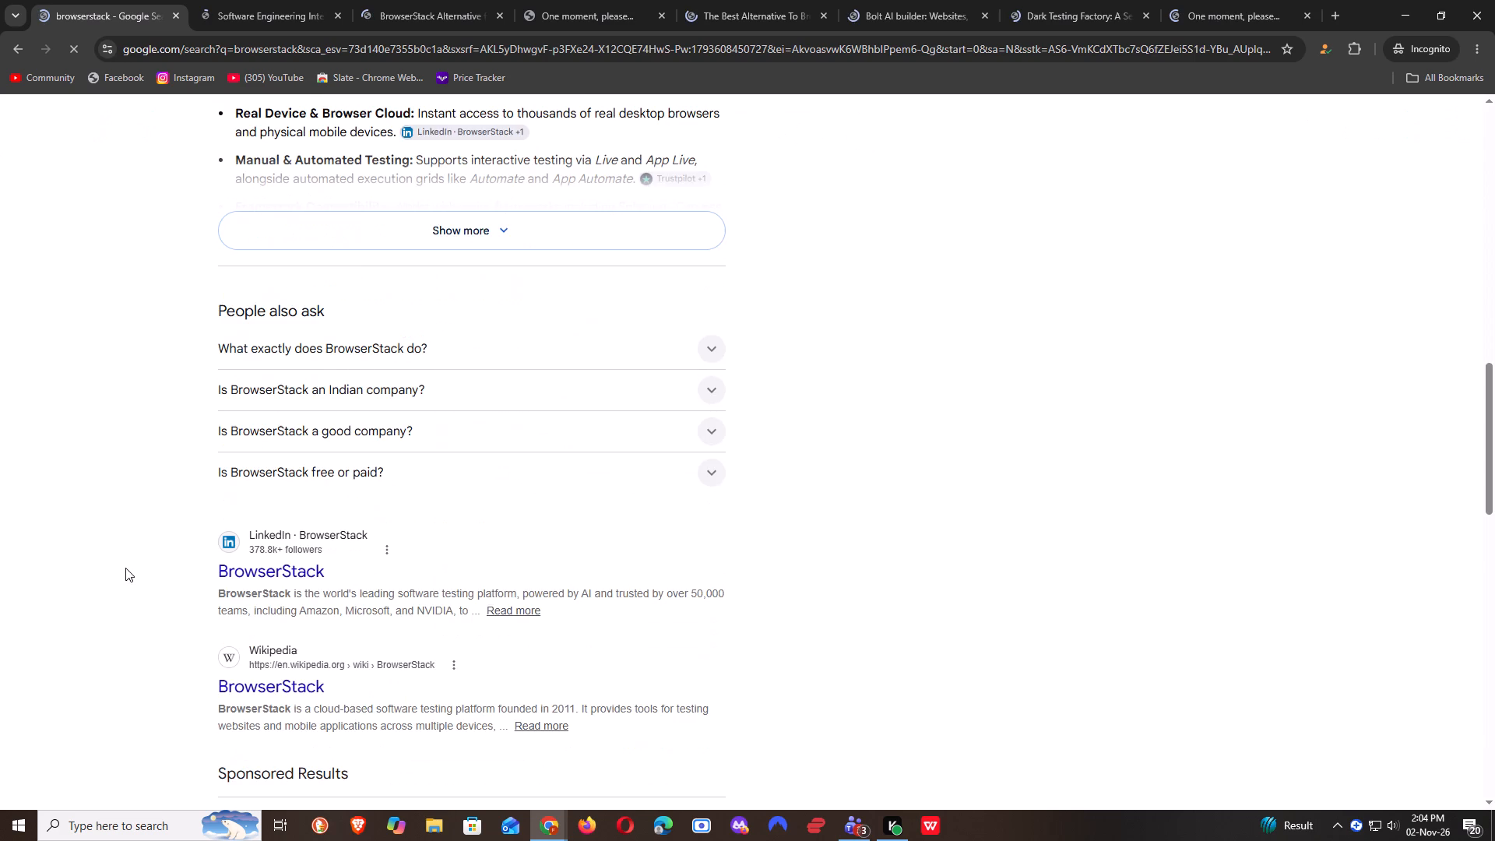
scroll(125, 568, "down", 7)
scroll(378, 667, "down", 6)
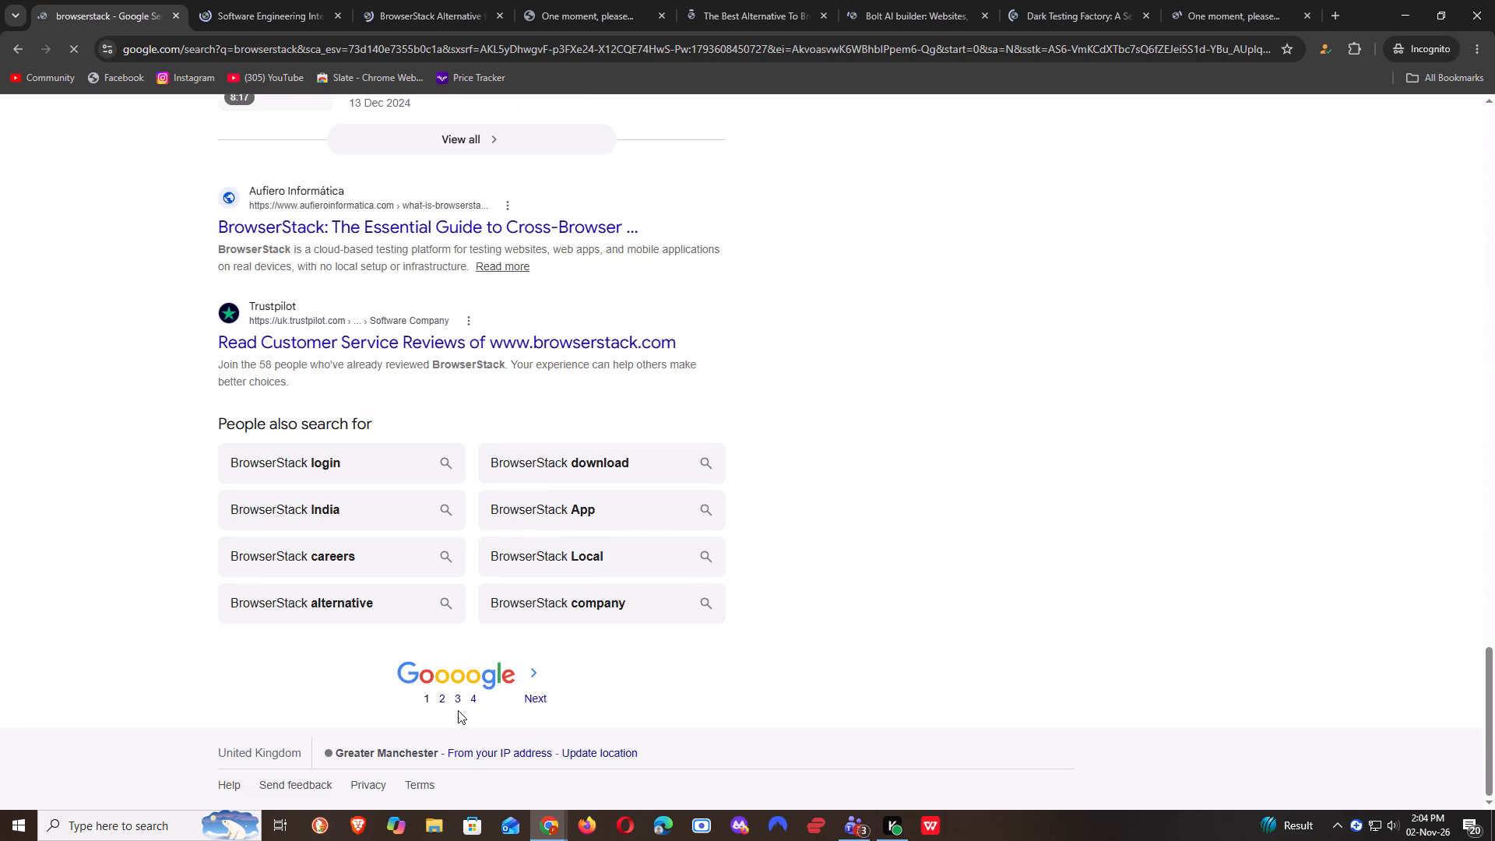
left_click(445, 695)
left_click(438, 693)
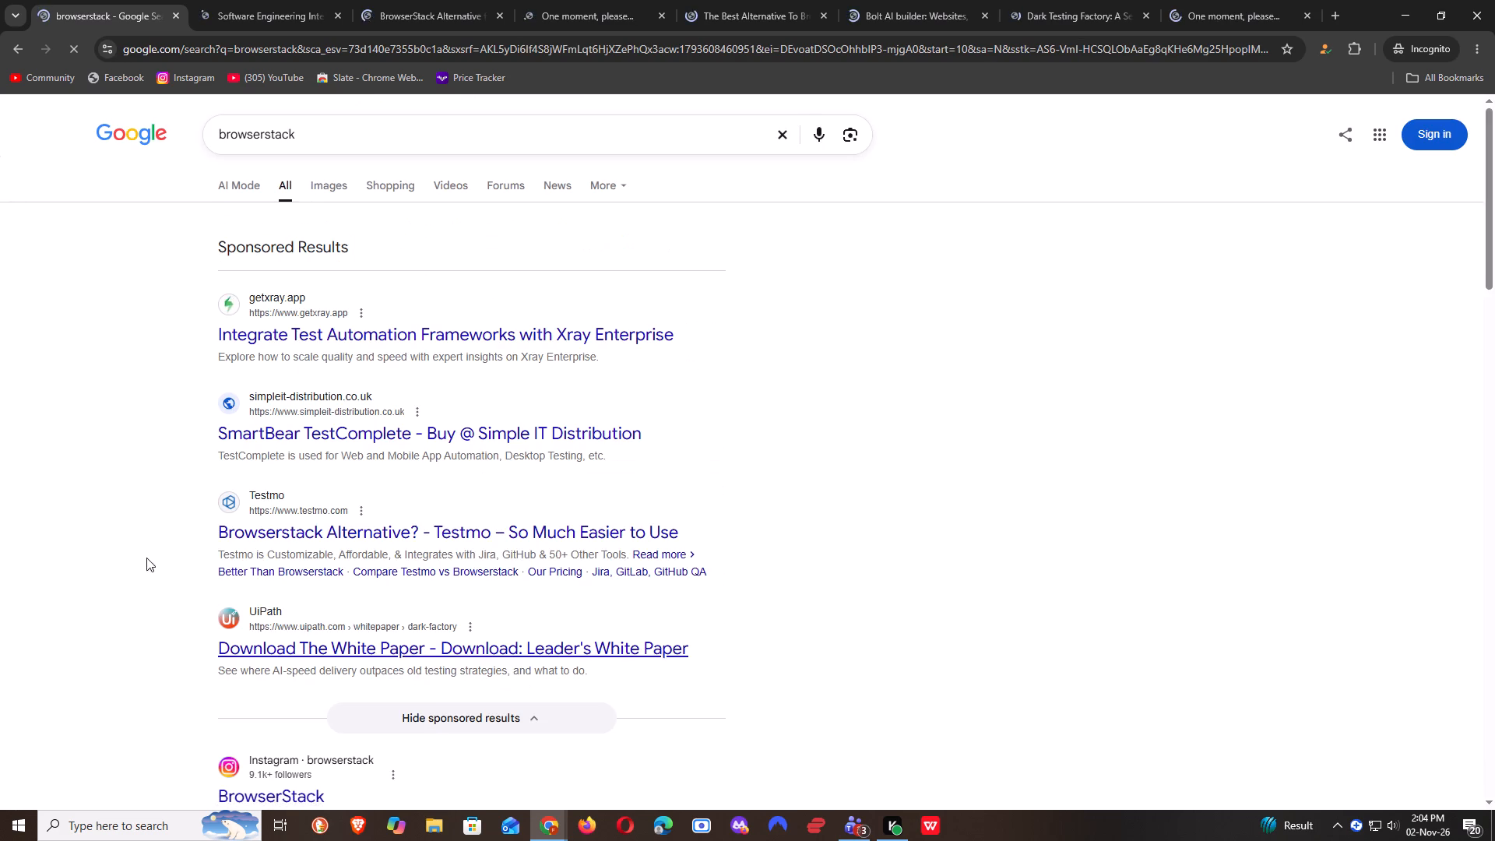
scroll(121, 566, "down", 20)
scroll(121, 566, "down", 5)
Copy the keyword browser stack from the BrowserSack table in the tracker sheet and search Google for it in the incognito window.
key("alt+Tab")
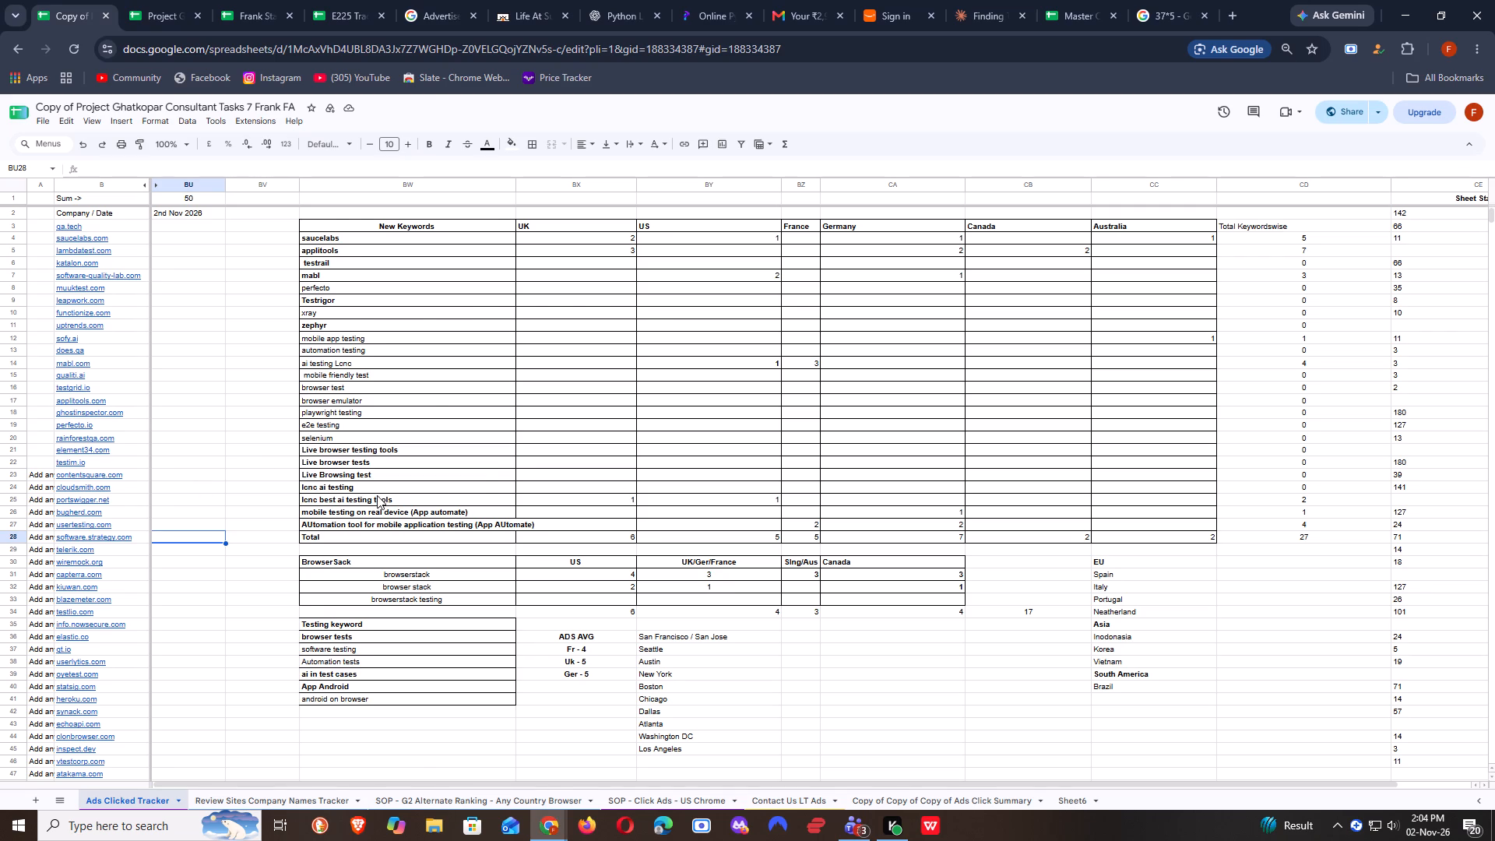
key("alt+Tab")
key("alt+Tab")
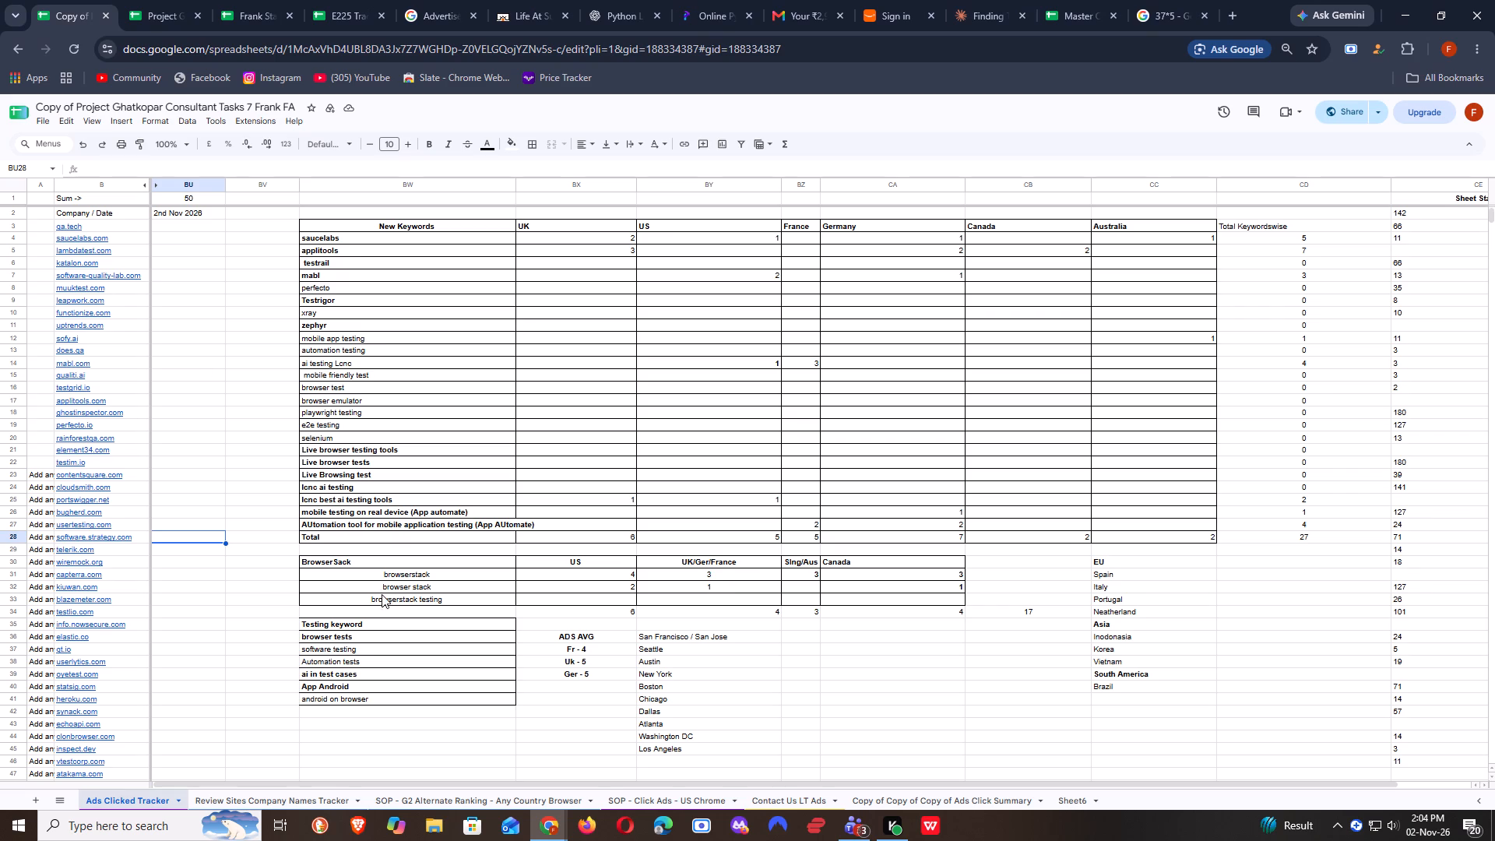
left_click(387, 586)
key("ctrl+c")
key("alt+Tab")
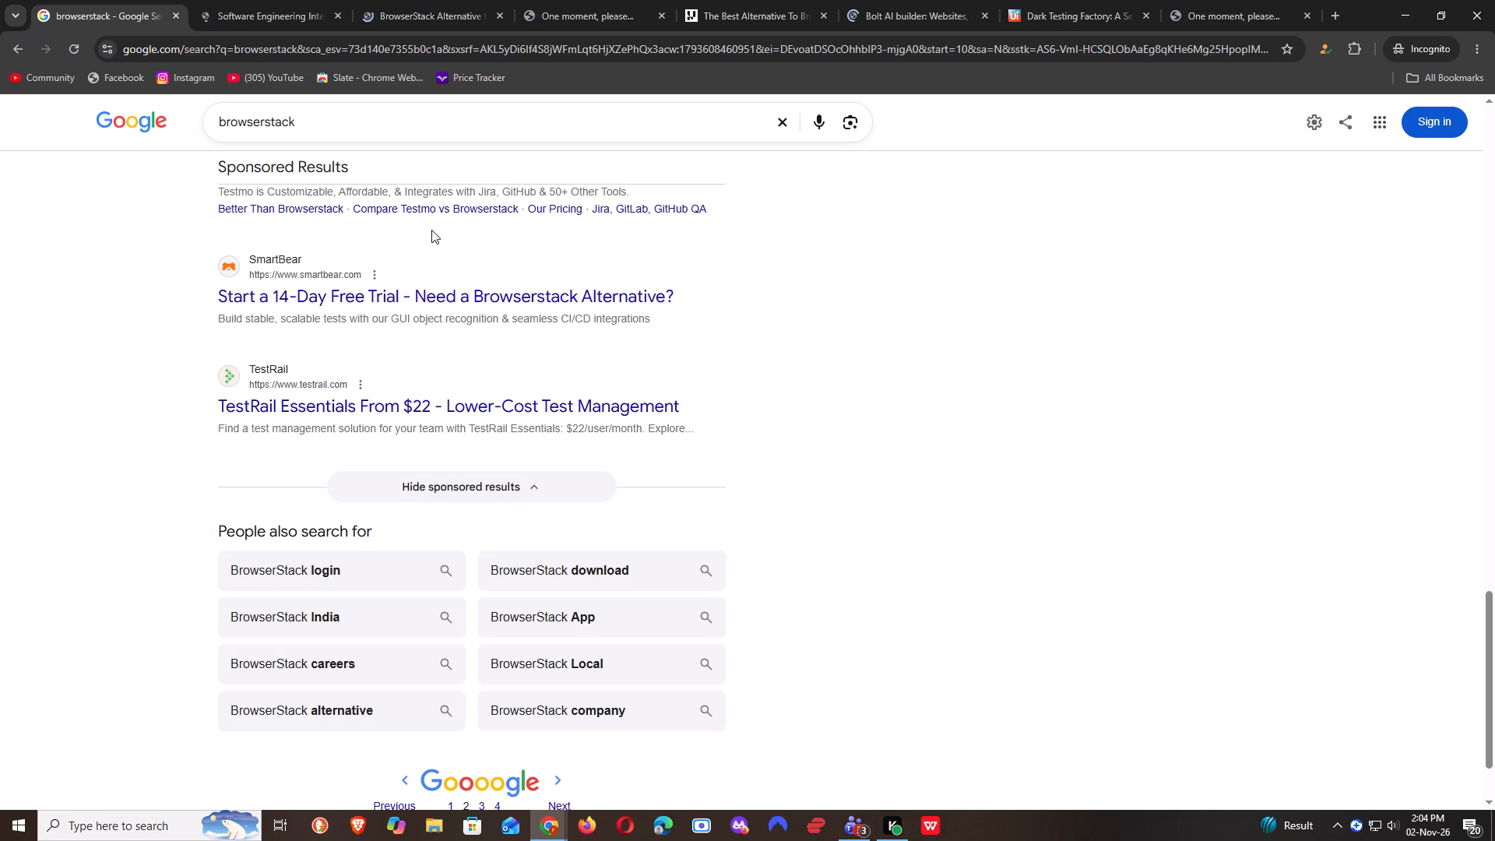
left_click(781, 123)
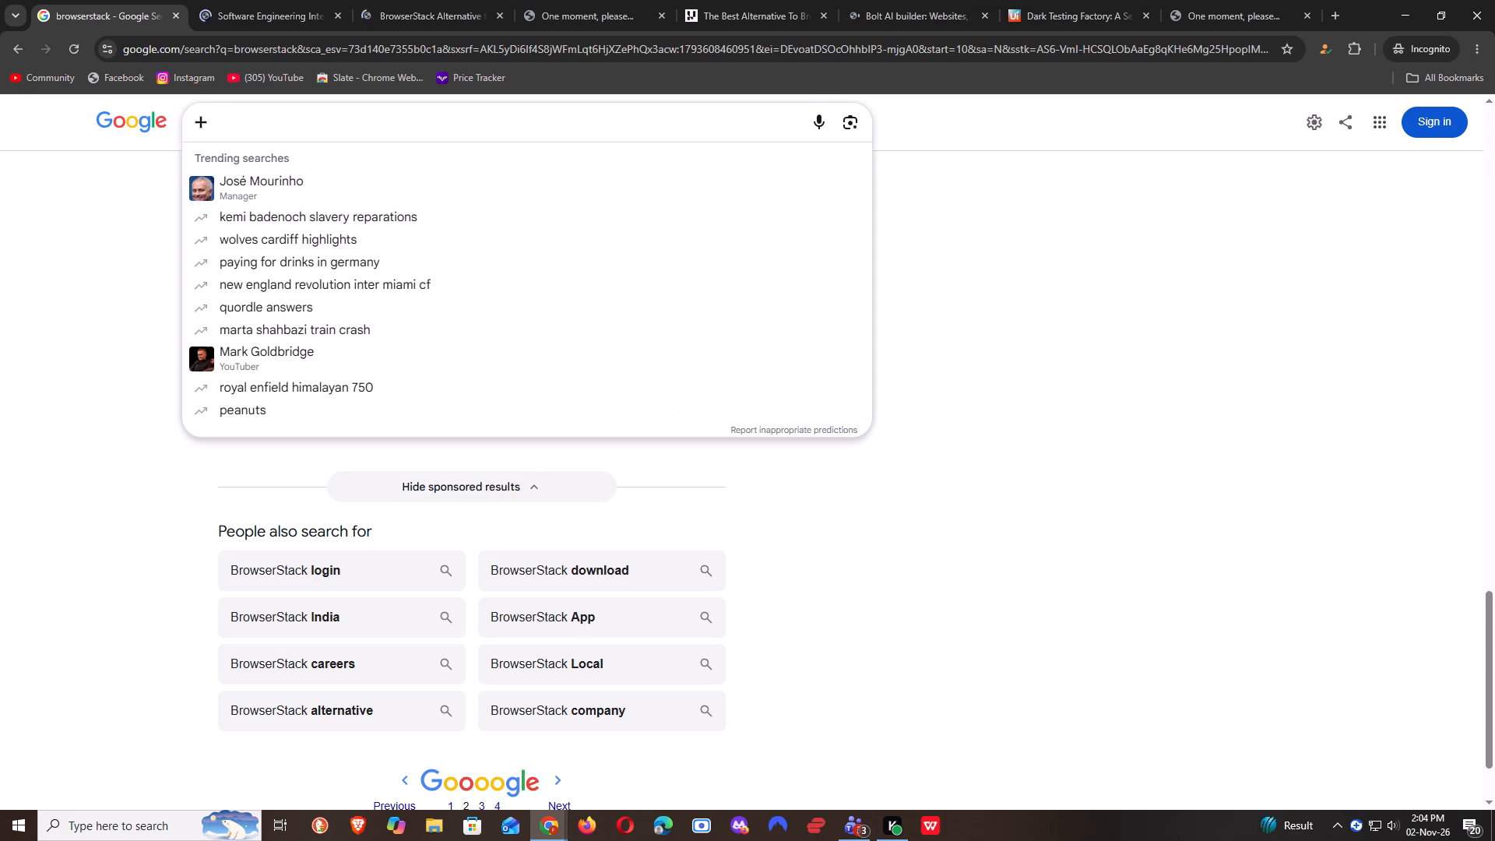
key("ctrl+v")
key("ctrl+Return")
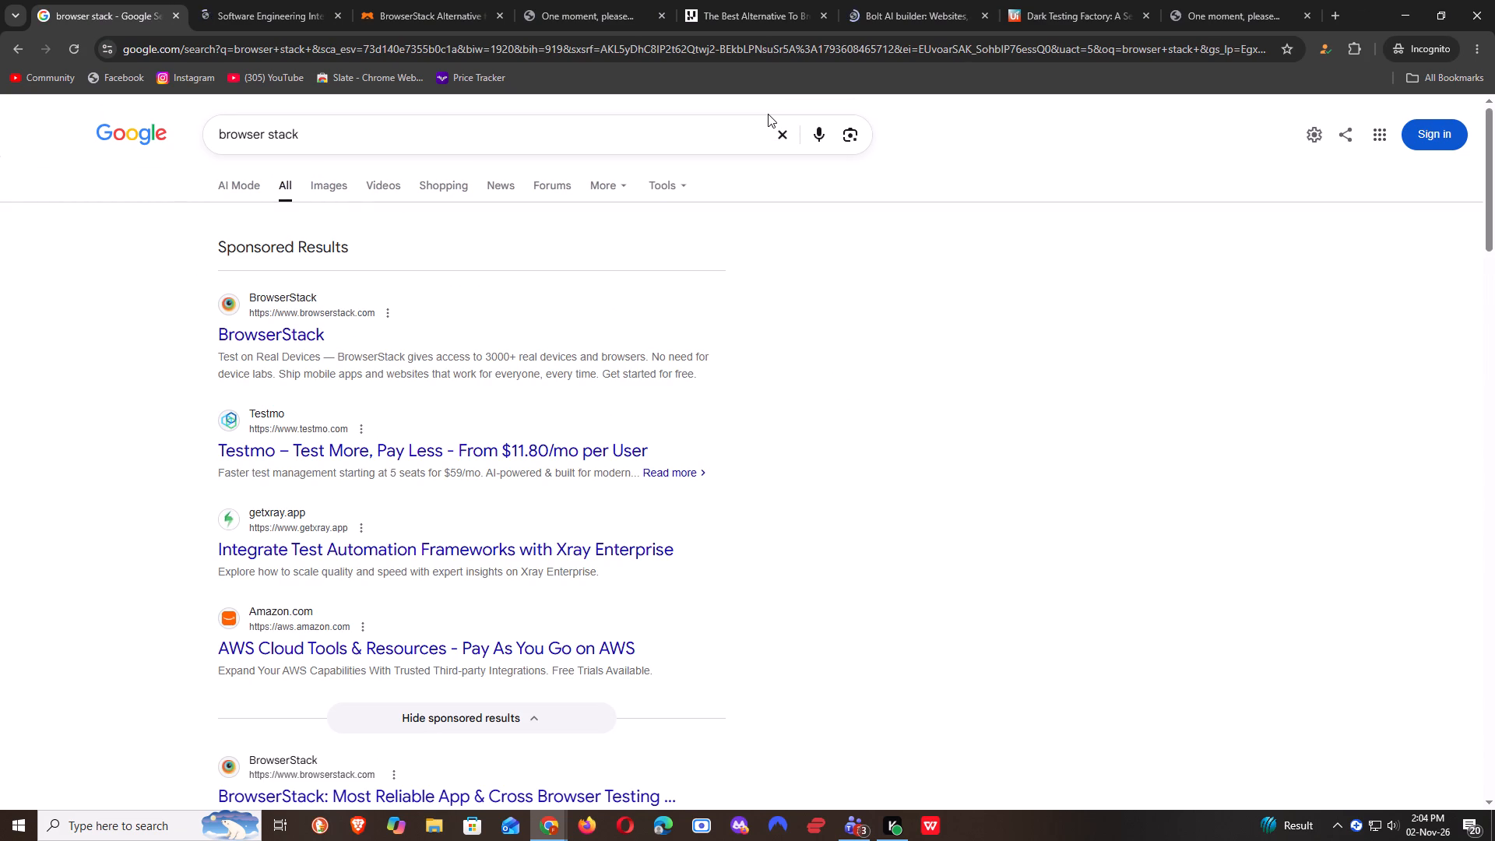
Examine the sponsored listings for browser stack on results pages 1 and 2, returning to page 1.
scroll(0, 148, "down", 20)
scroll(0, 454, "down", 5)
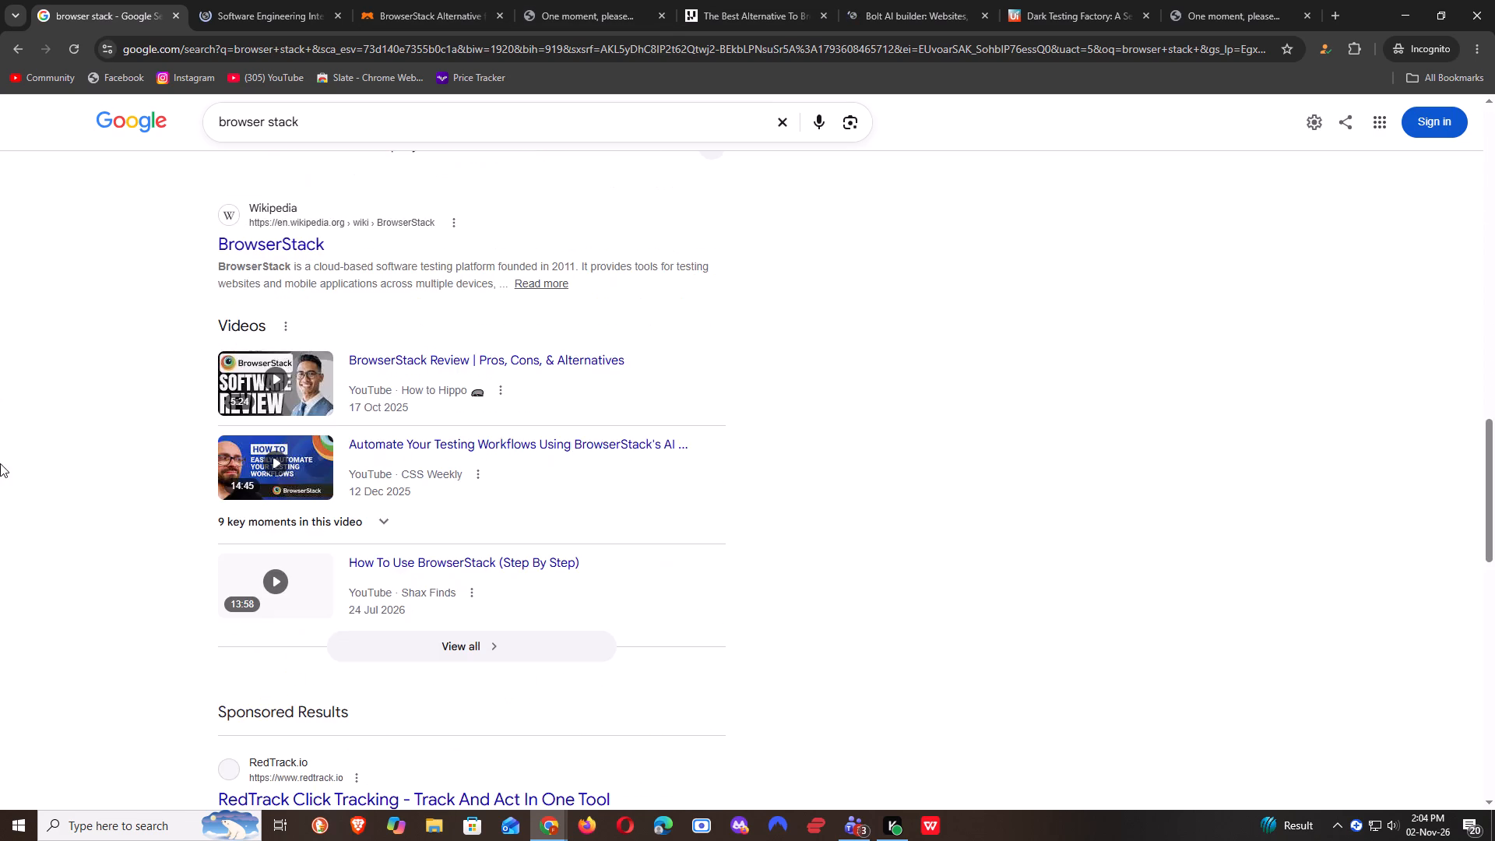
scroll(0, 463, "down", 8)
scroll(23, 477, "down", 20)
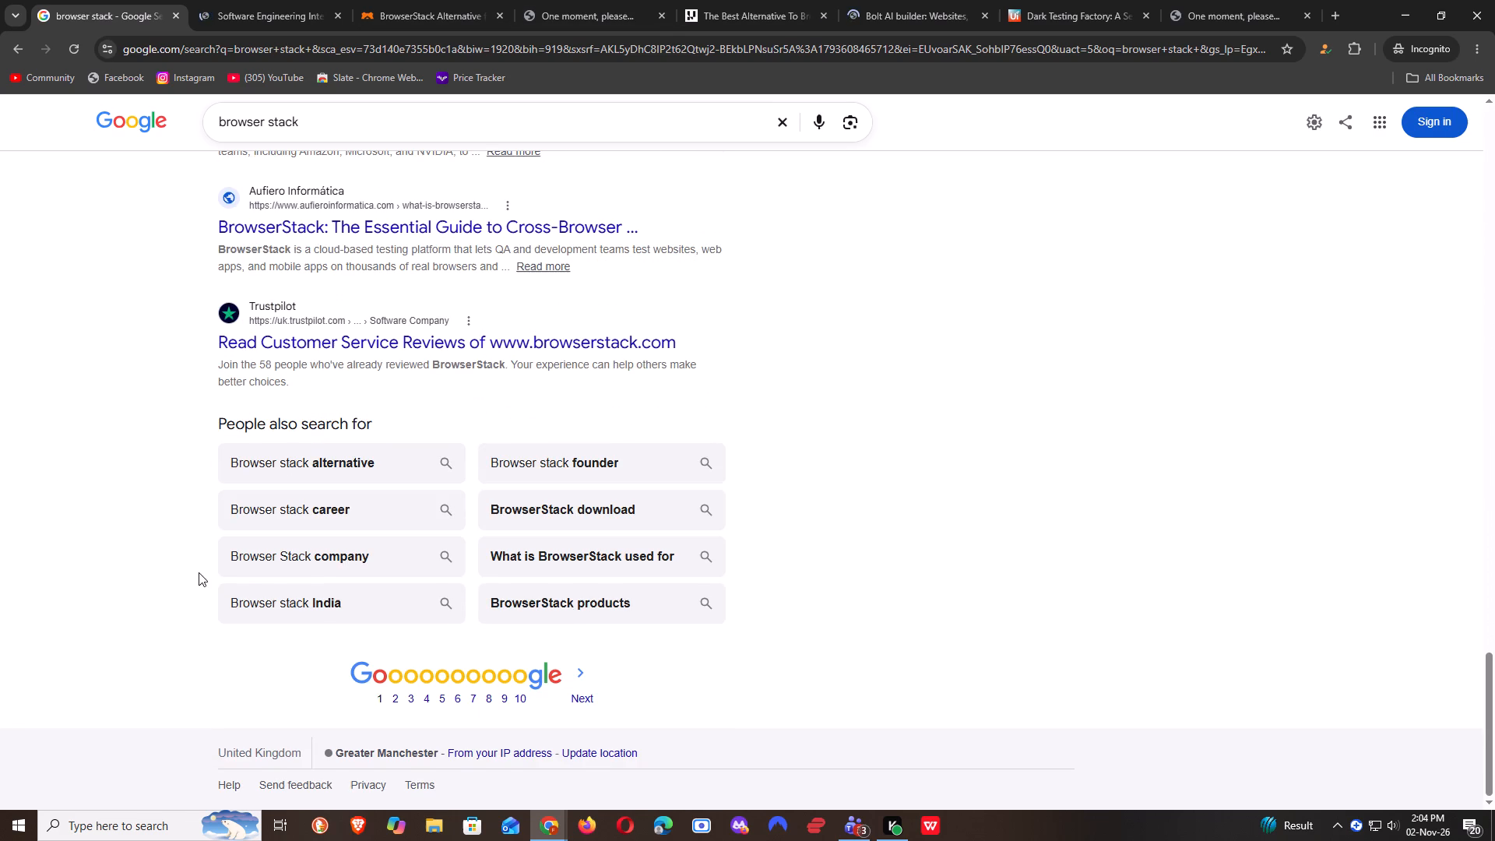
left_click(392, 702)
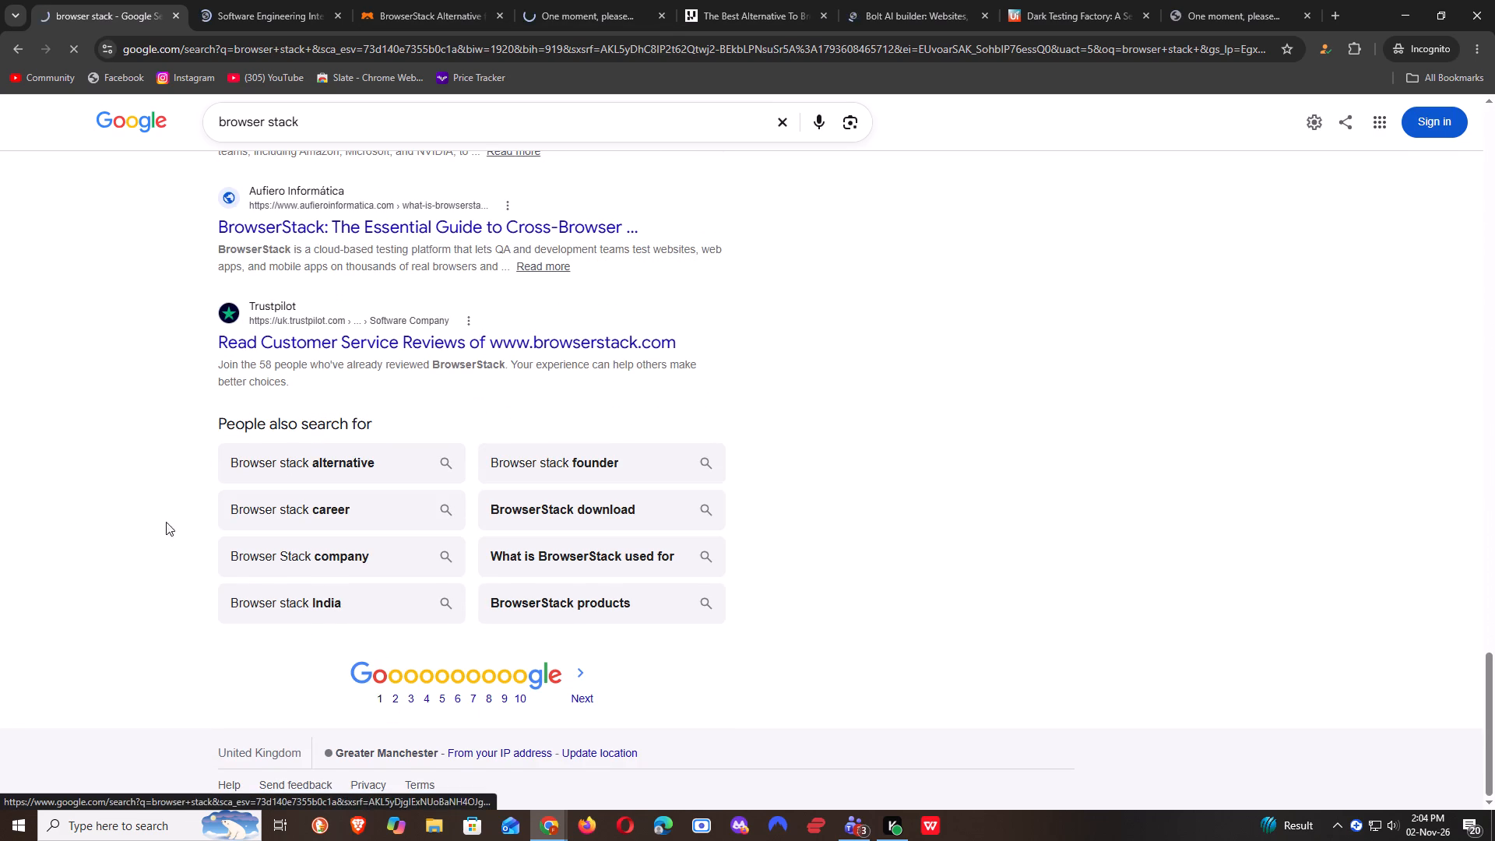
scroll(0, 477, "down", 20)
scroll(0, 477, "down", 2)
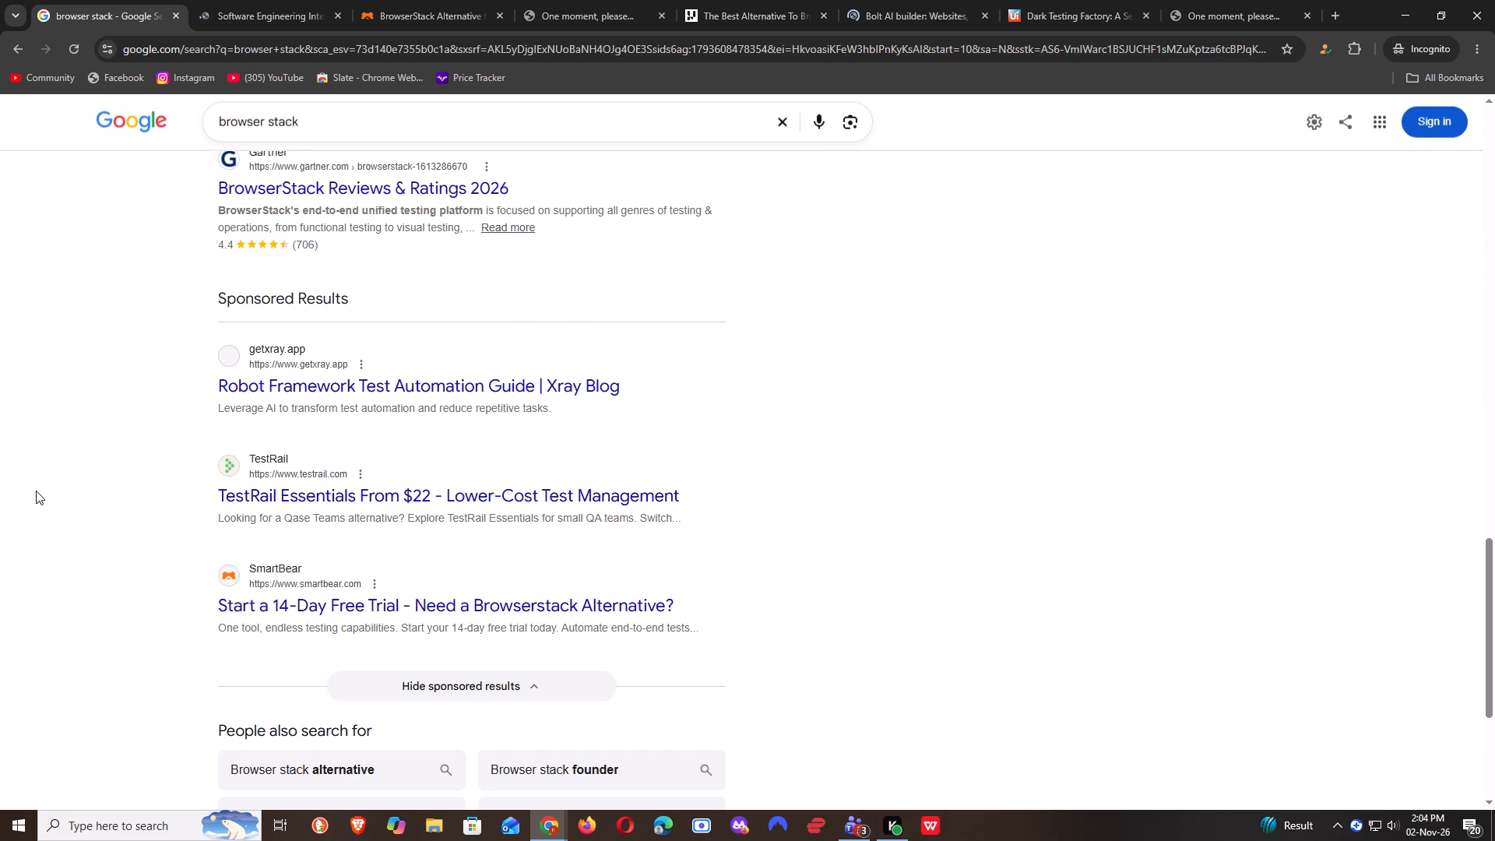
scroll(36, 491, "down", 7)
left_click(427, 698)
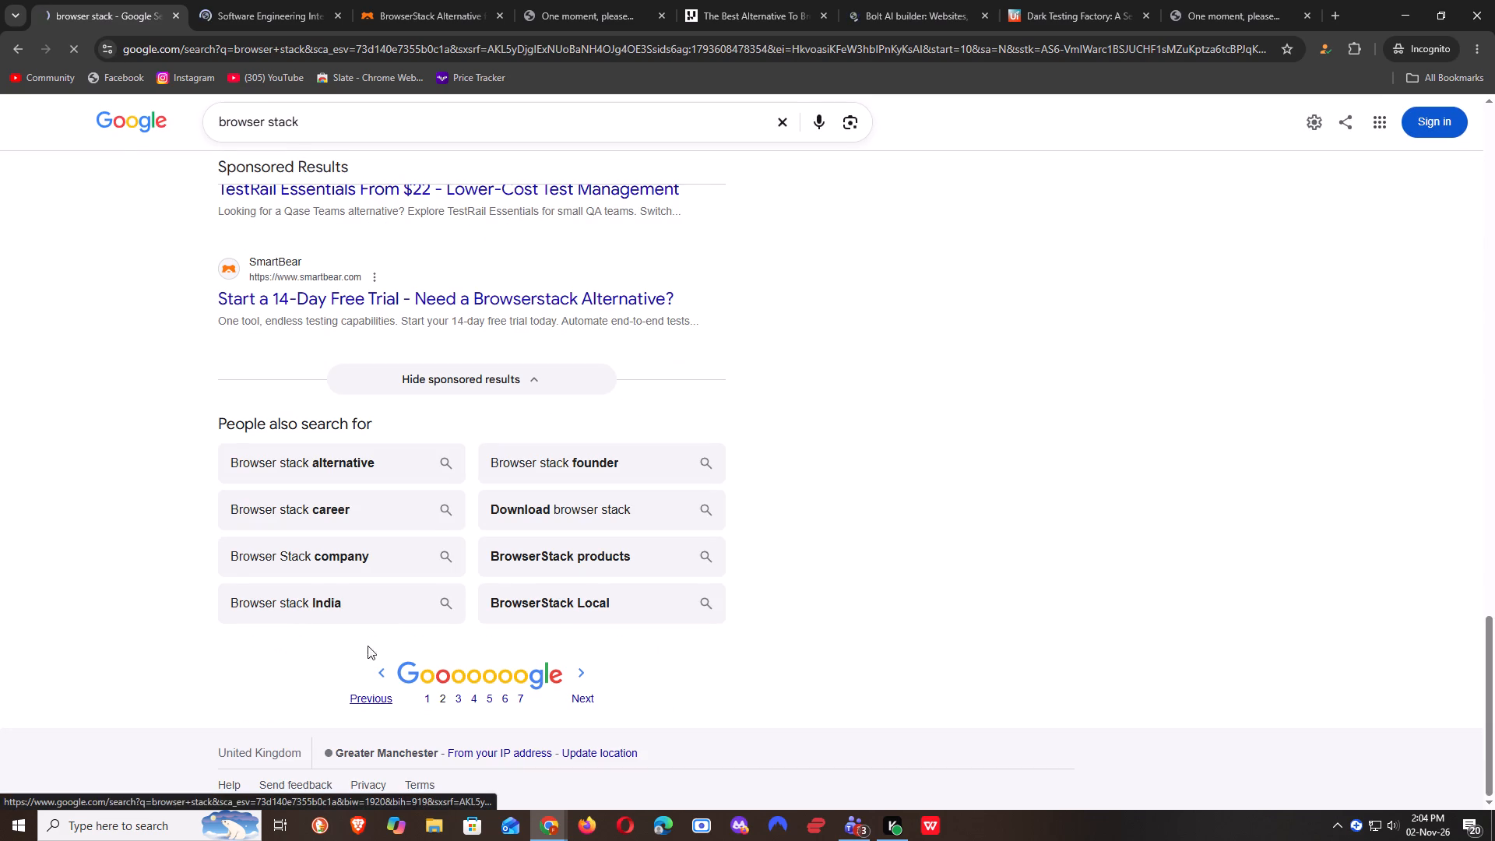
scroll(90, 536, "down", 20)
scroll(90, 536, "down", 7)
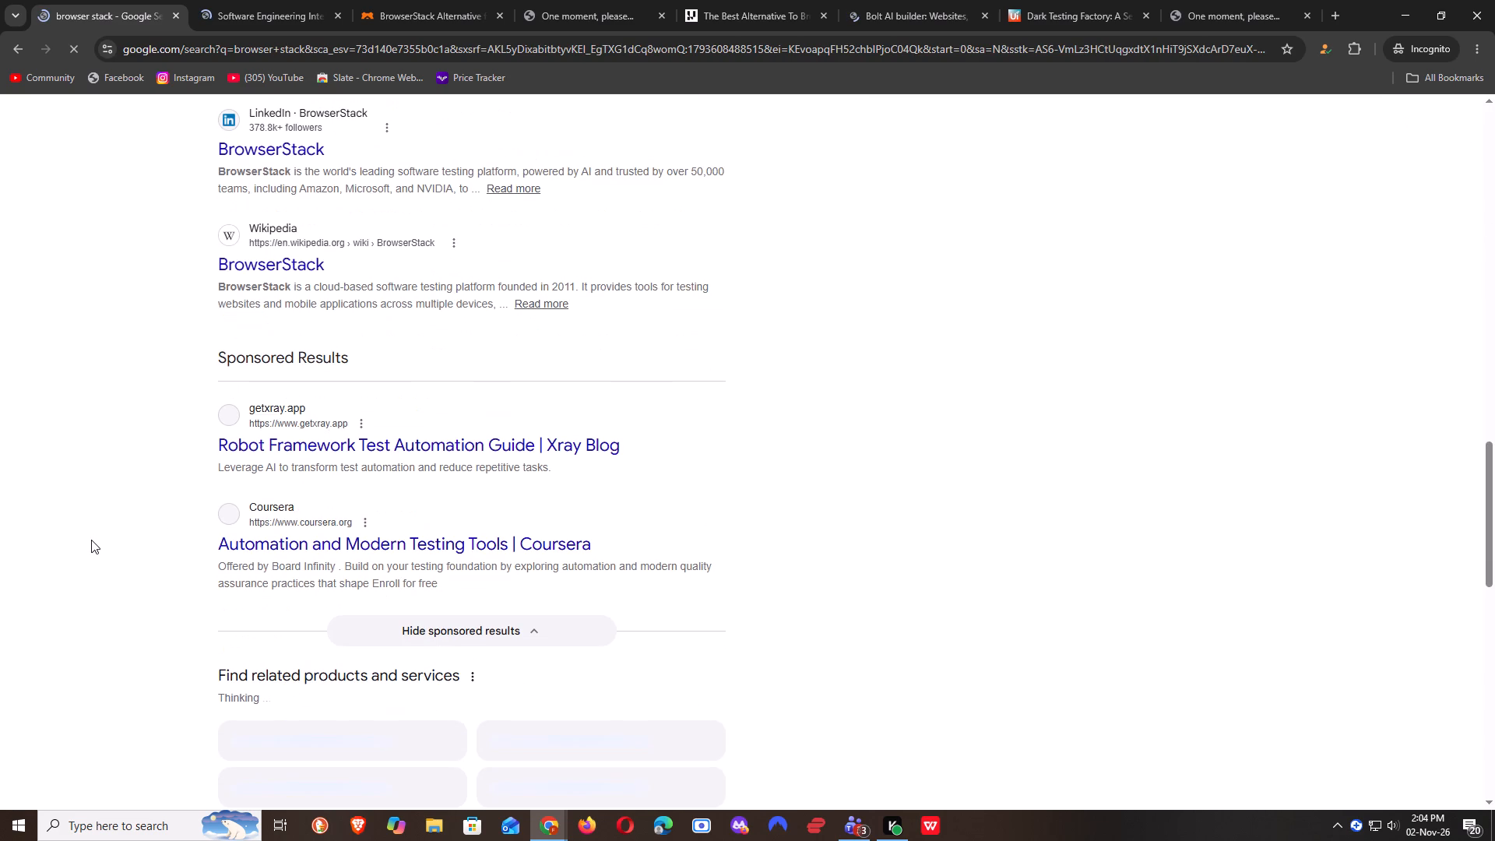
Copy the keyword browserstack testing from the tracker sheet and search Google for it in the incognito window.
key("alt+Tab")
left_click(368, 597)
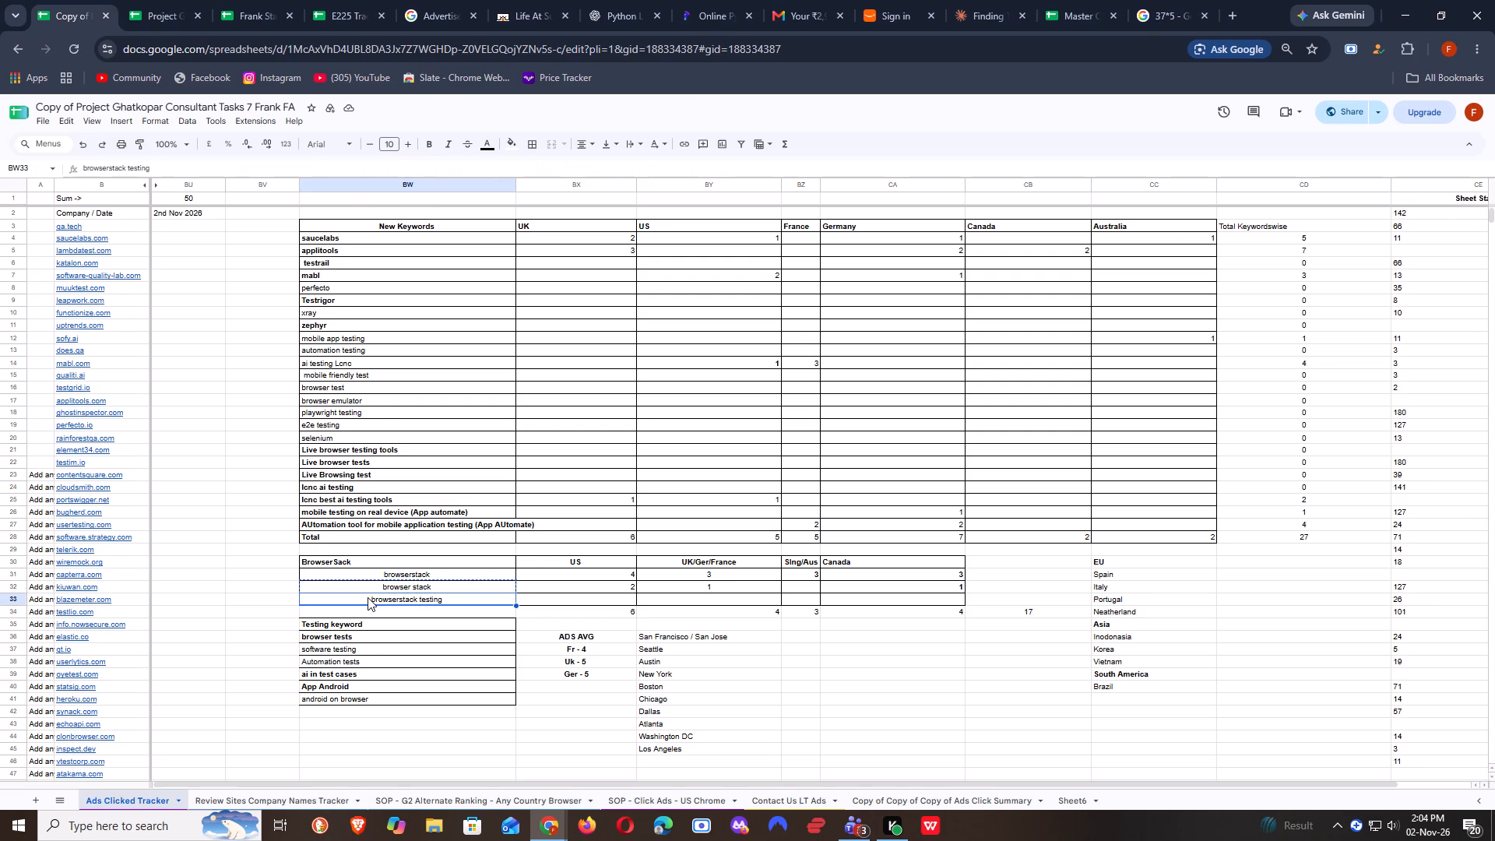
key("ctrl+c")
key("alt+Tab")
scroll(731, 115, "up", 4)
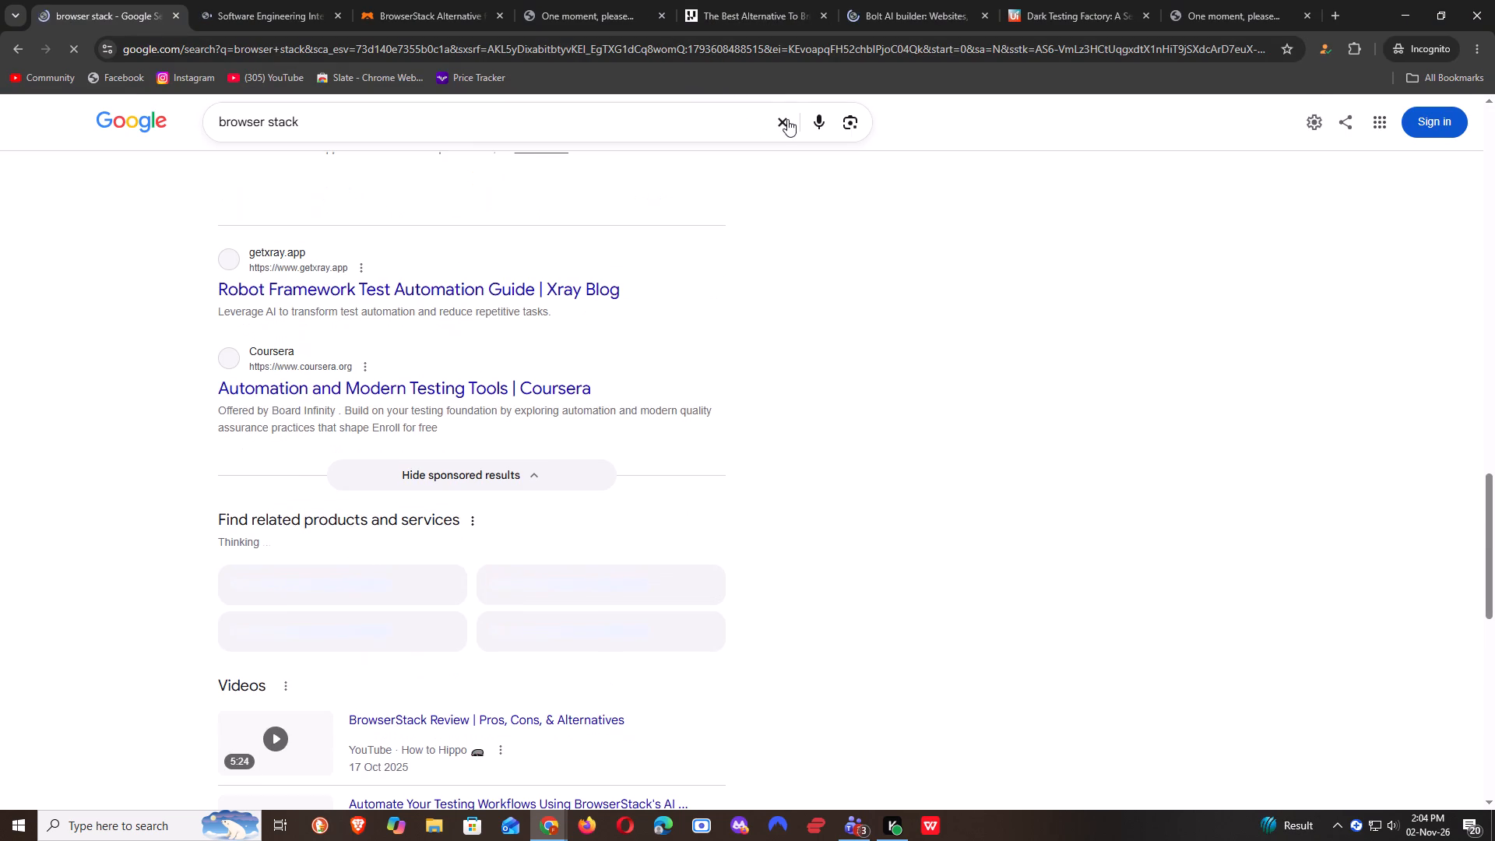
left_click(787, 119)
key("ctrl+v")
key("ctrl+Return")
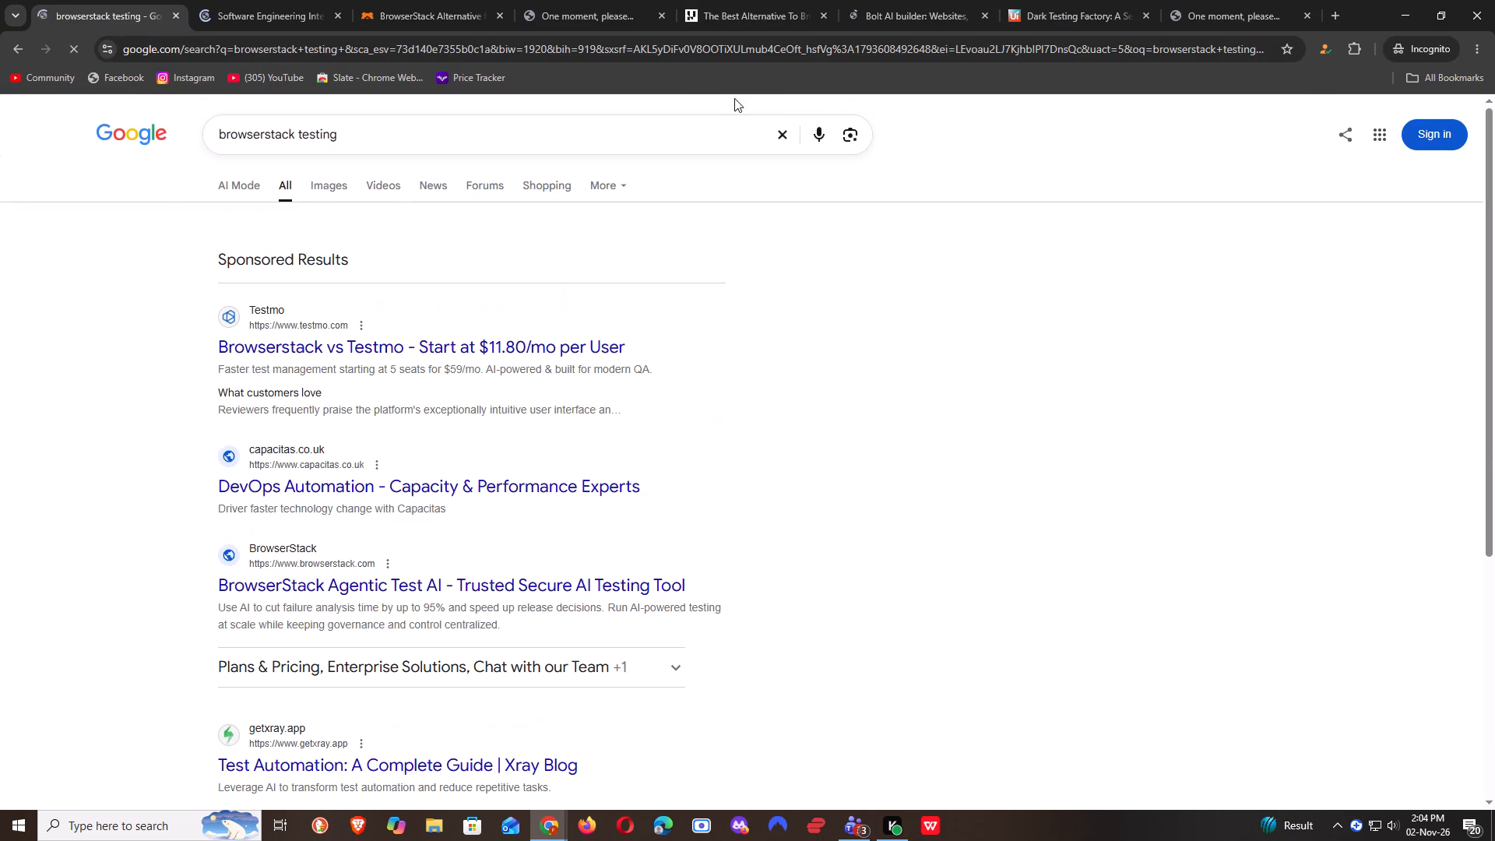
Go to results page 2 for browserstack testing and open the Eficode, JFrog and TinyFish ads in new tabs.
scroll(113, 409, "down", 8)
scroll(119, 413, "down", 15)
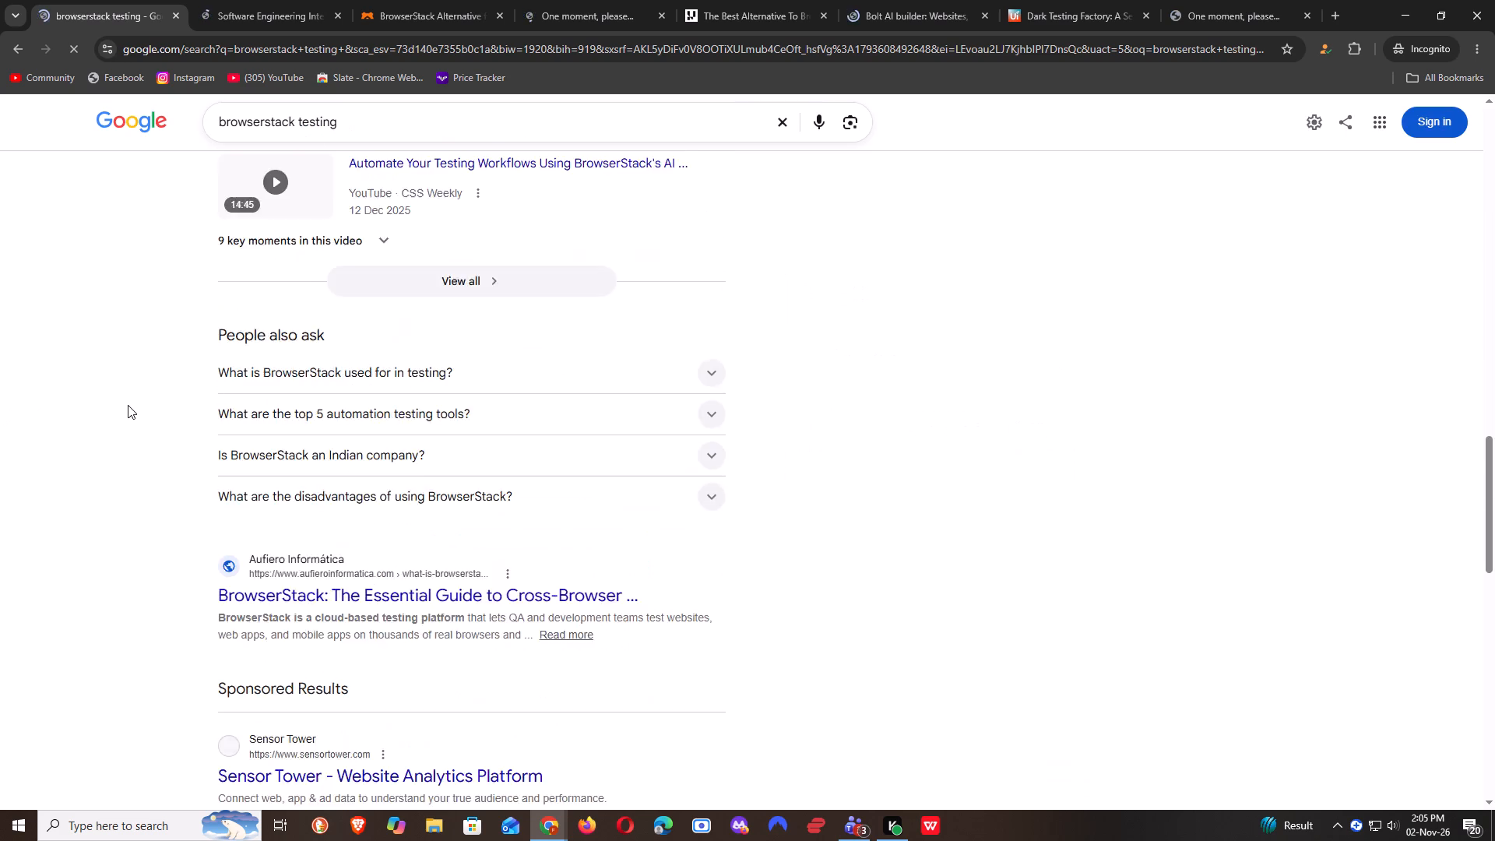
scroll(128, 405, "down", 12)
scroll(442, 752, "down", 5)
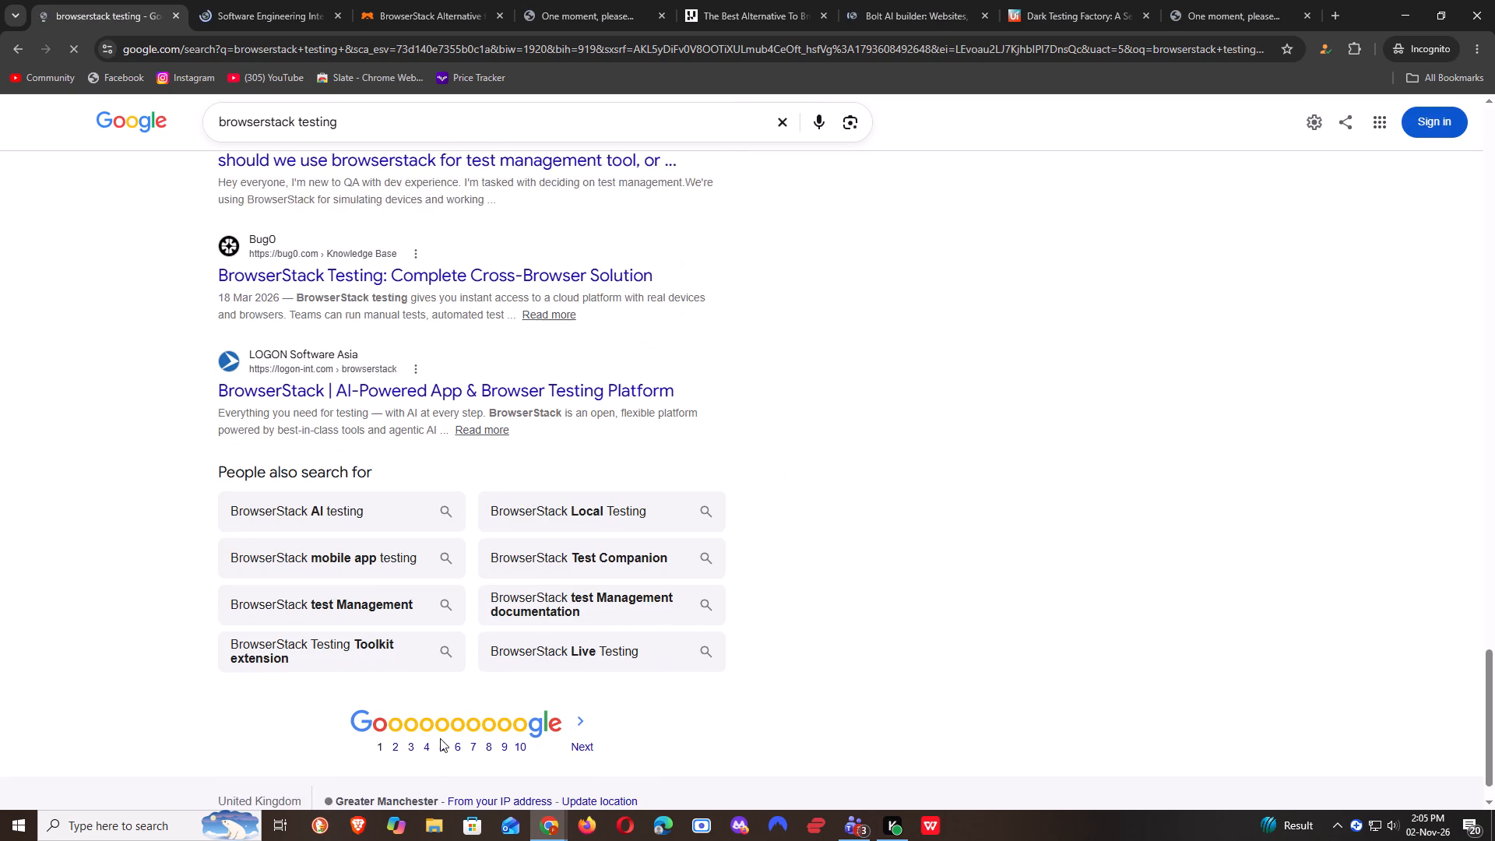
left_click(386, 695)
left_click(395, 698)
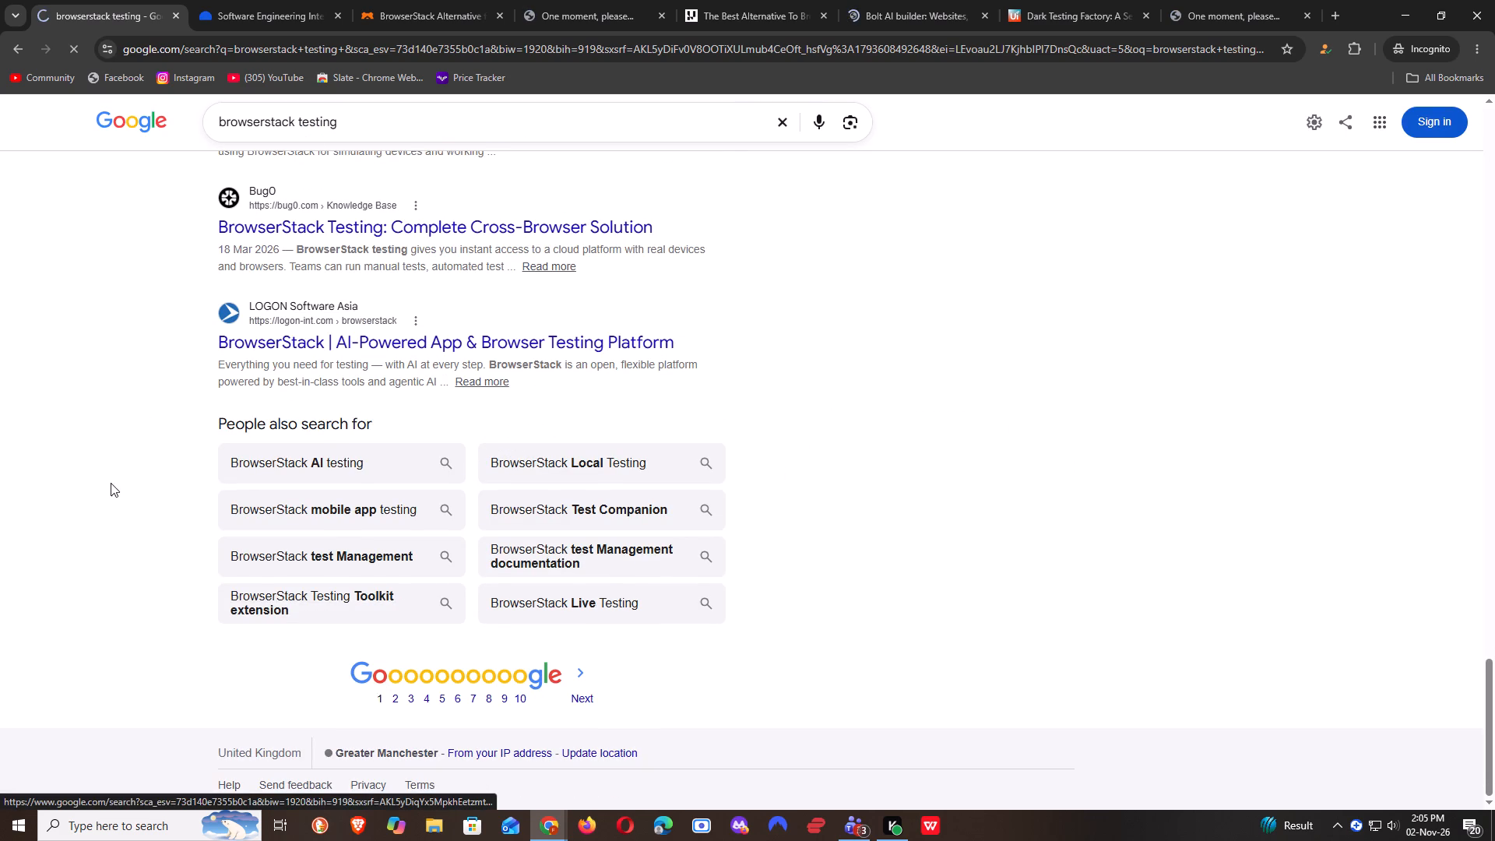
scroll(111, 483, "down", 20)
scroll(111, 483, "down", 1)
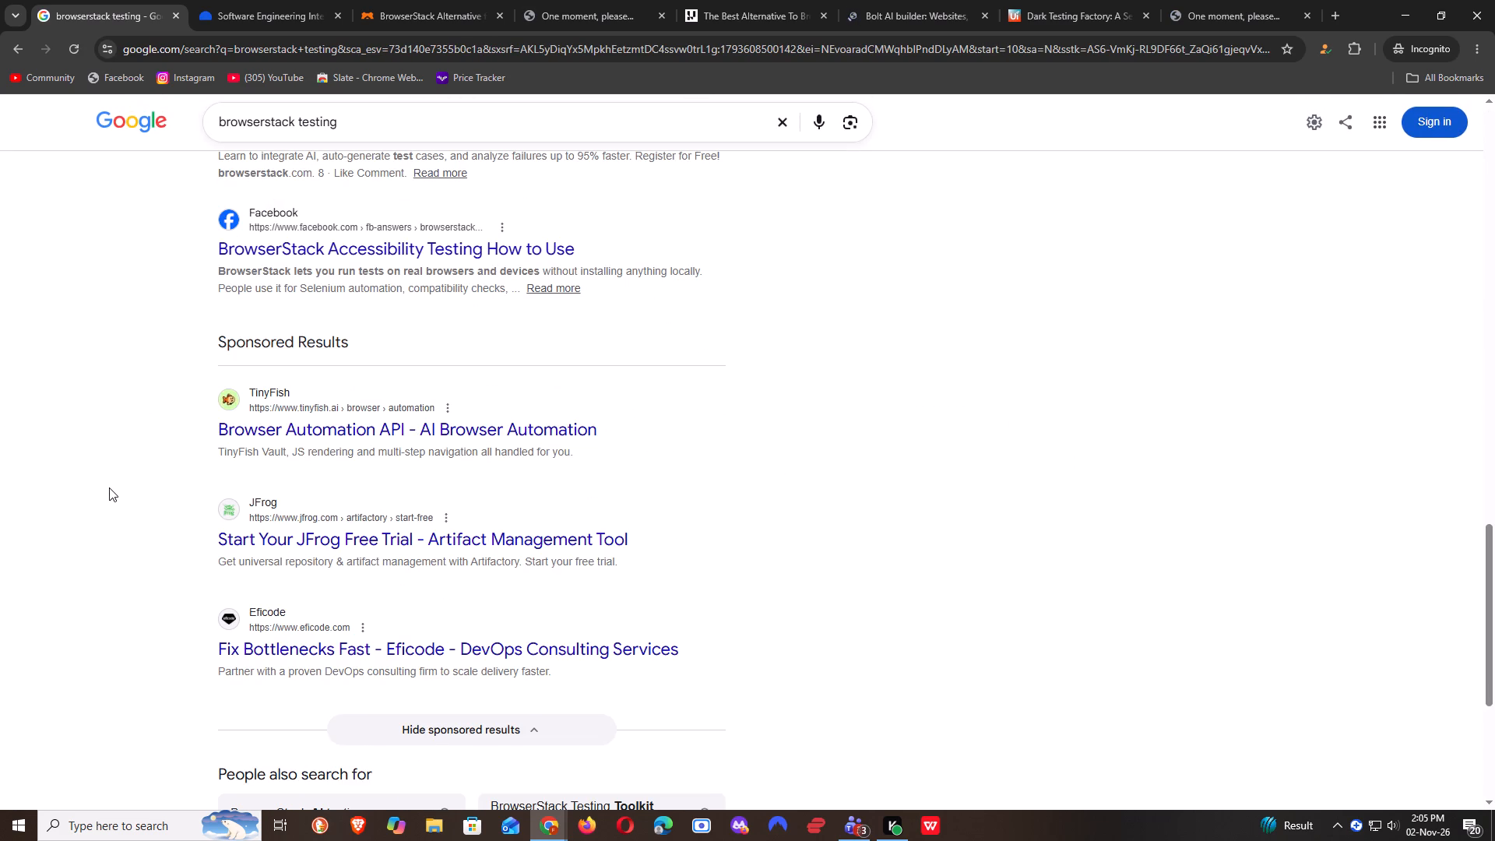
middle_click(308, 653)
middle_click(275, 535)
middle_click(276, 418)
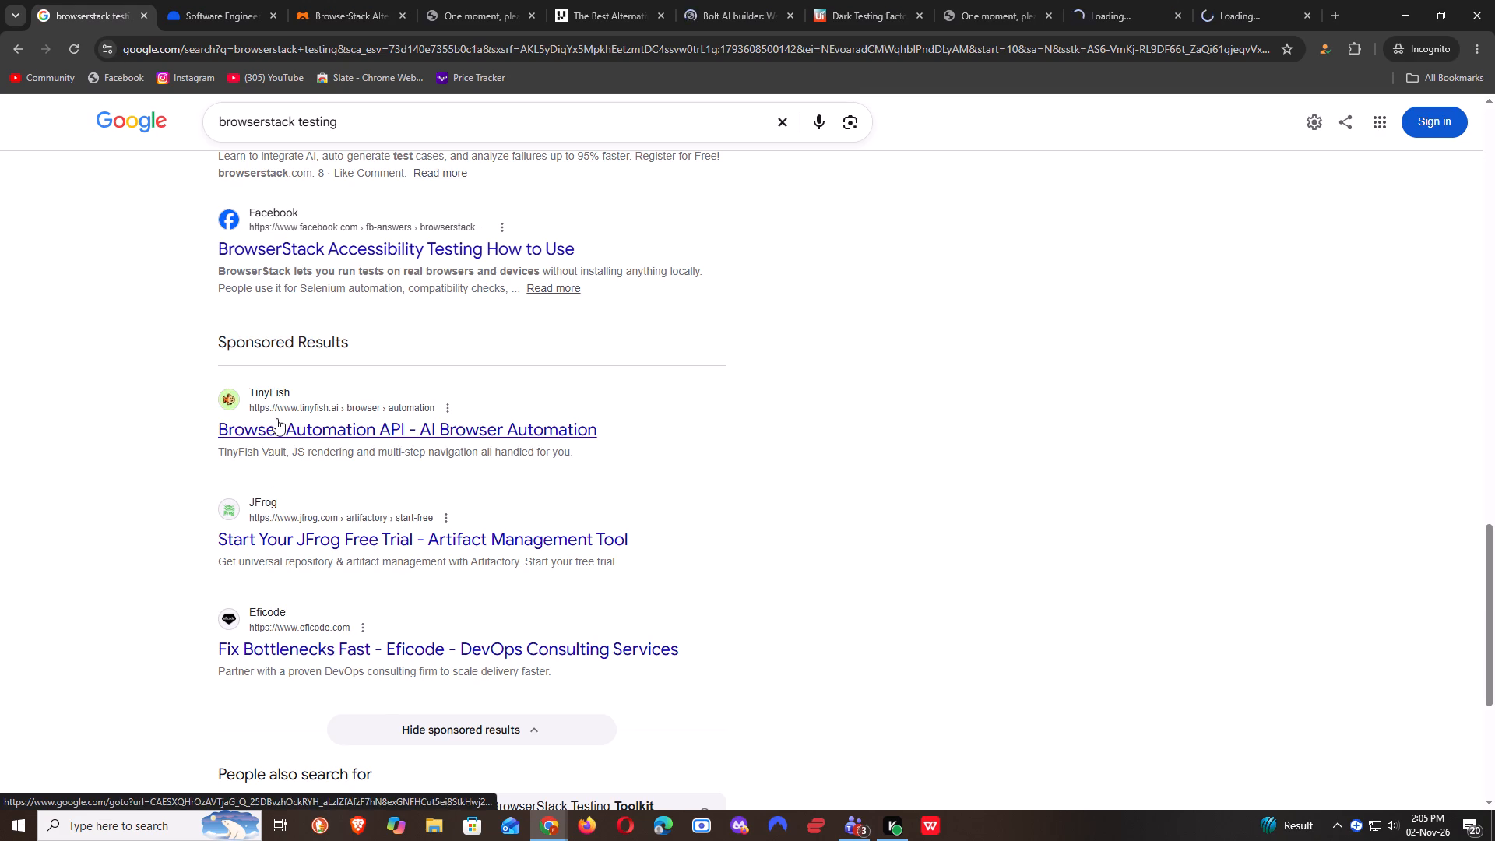
Return to results page 1 for browserstack testing and examine the sponsored listings there and on page 2 again.
scroll(276, 418, "up", 1)
scroll(151, 486, "down", 9)
left_click(443, 699)
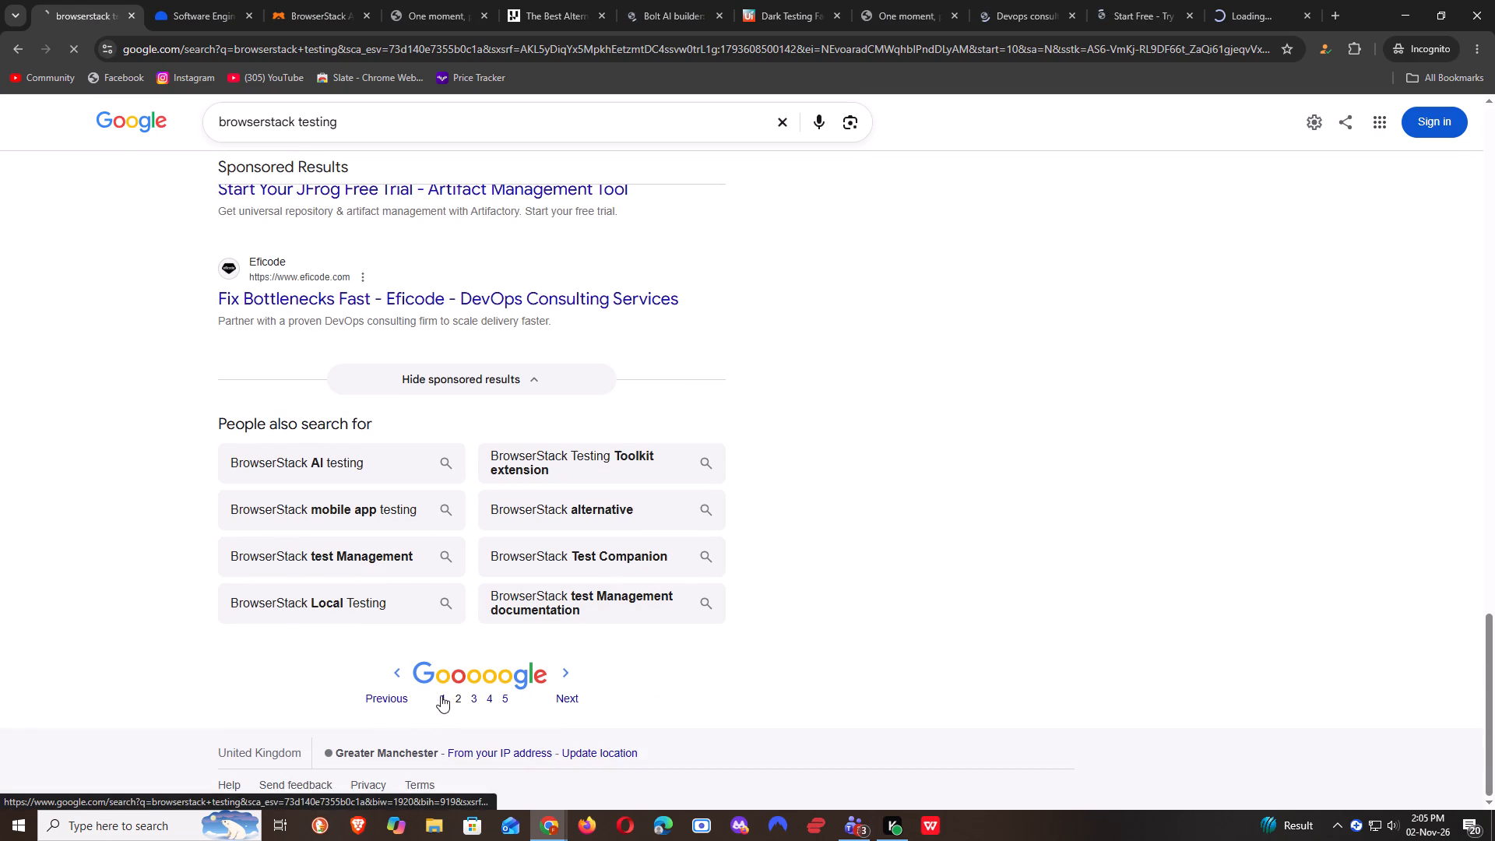
scroll(106, 503, "down", 20)
scroll(106, 503, "down", 8)
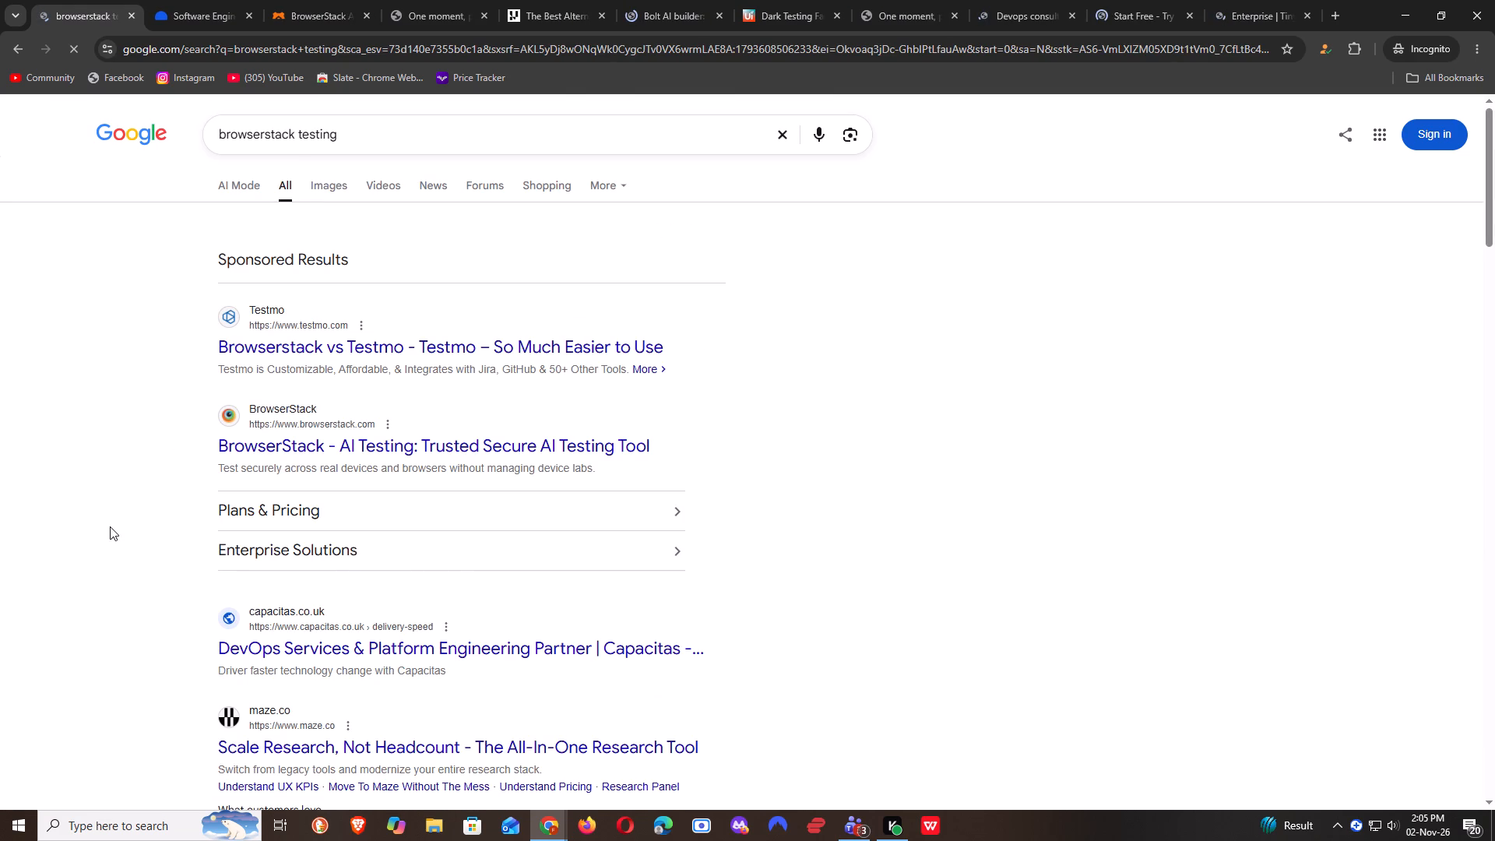
scroll(110, 526, "down", 13)
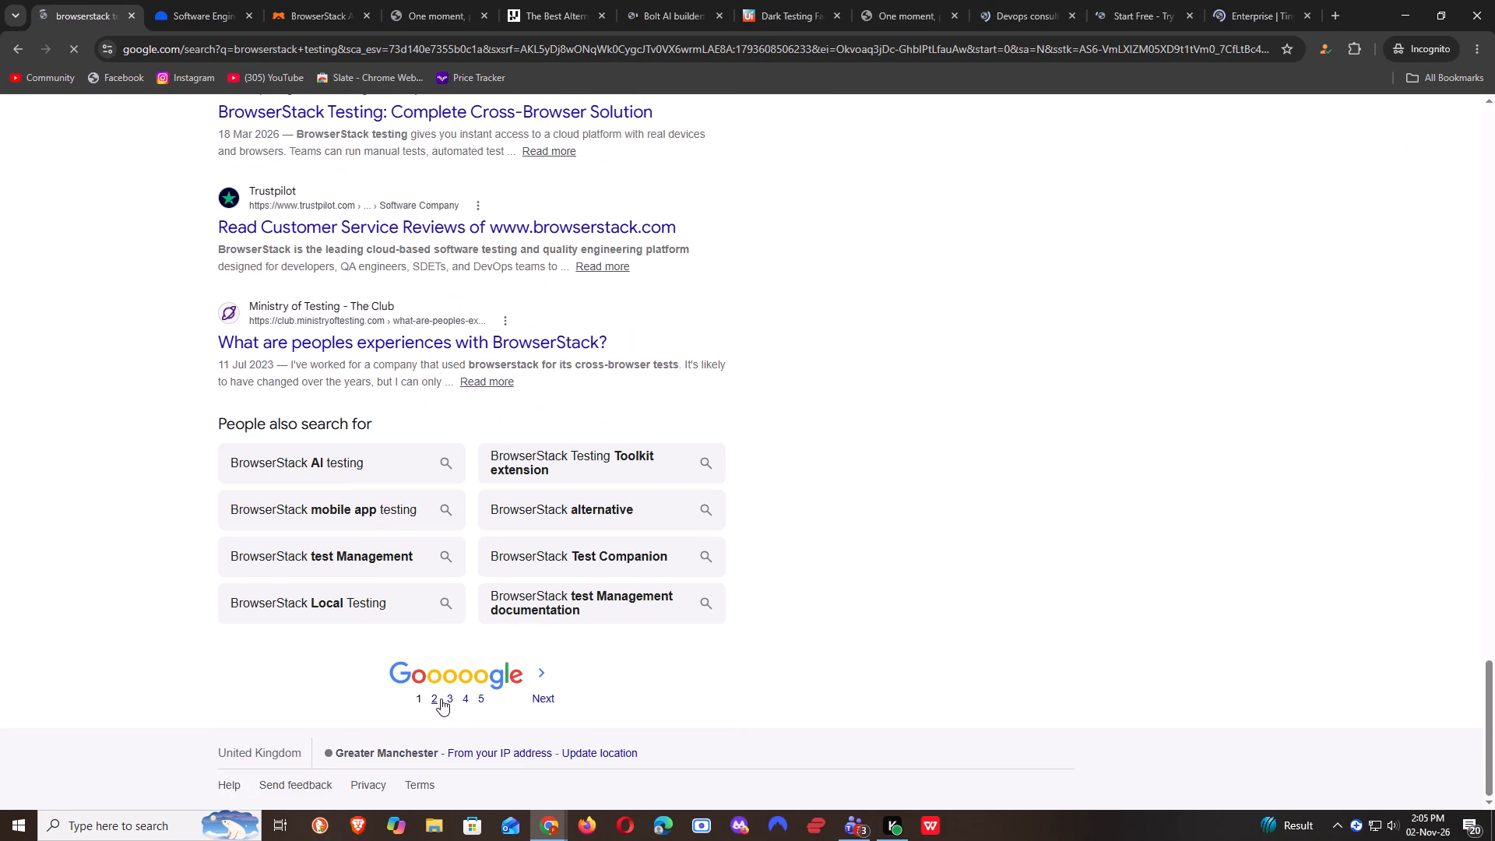
left_click(439, 698)
scroll(81, 417, "down", 18)
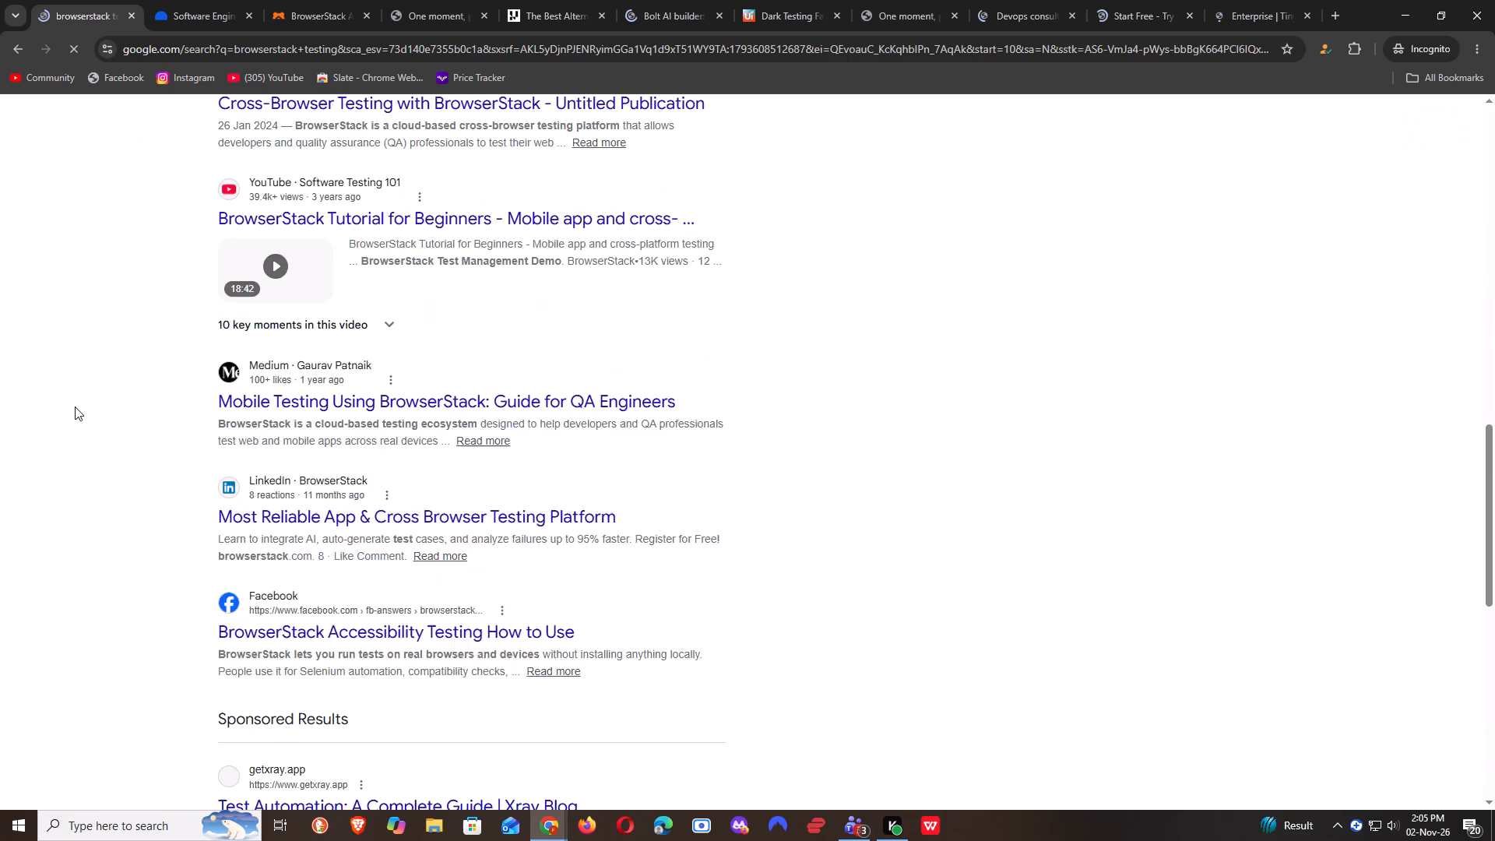
scroll(75, 406, "down", 4)
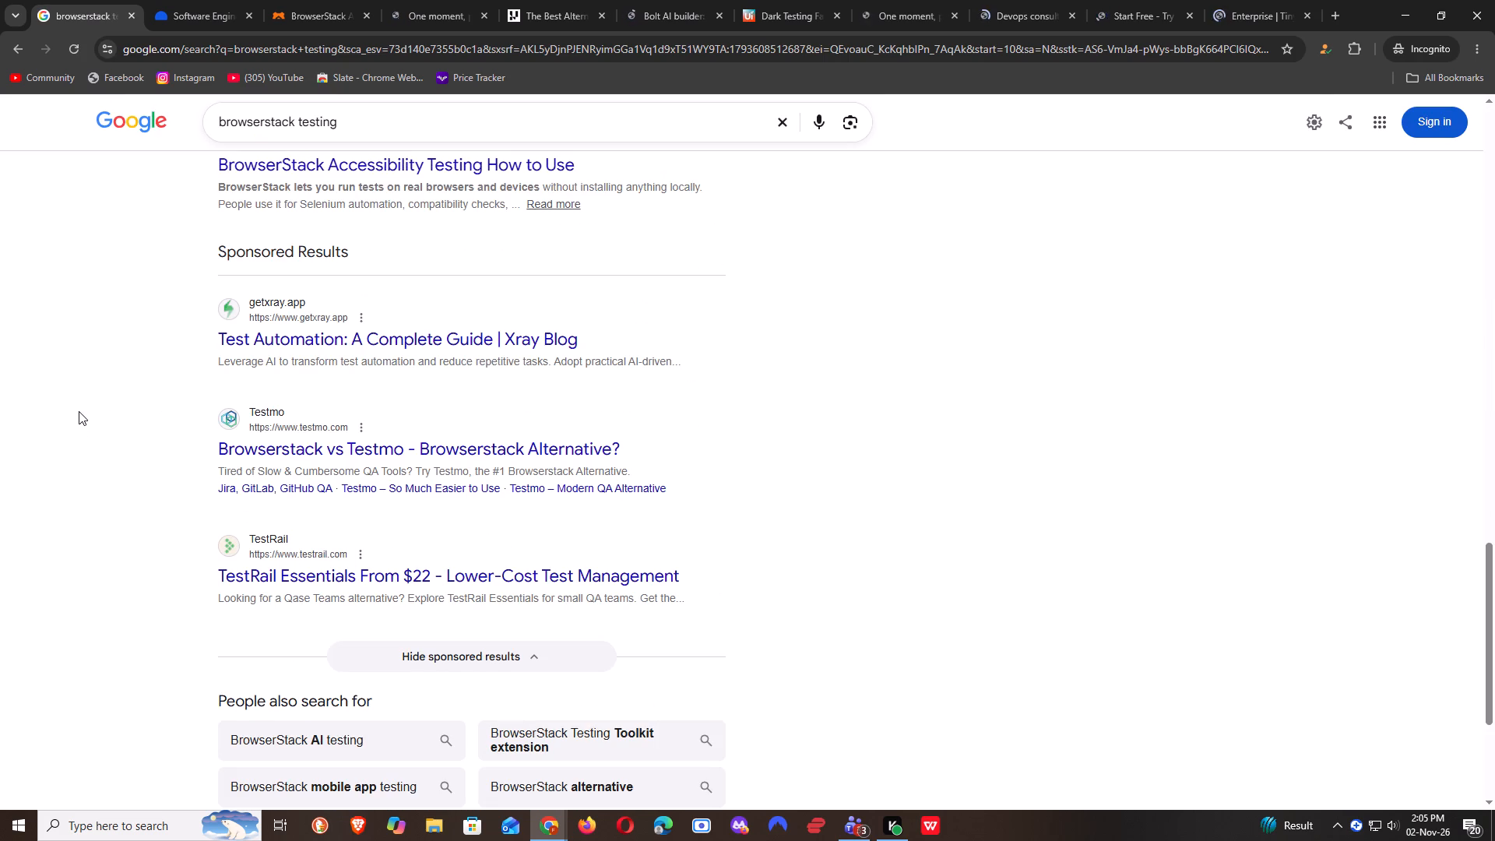
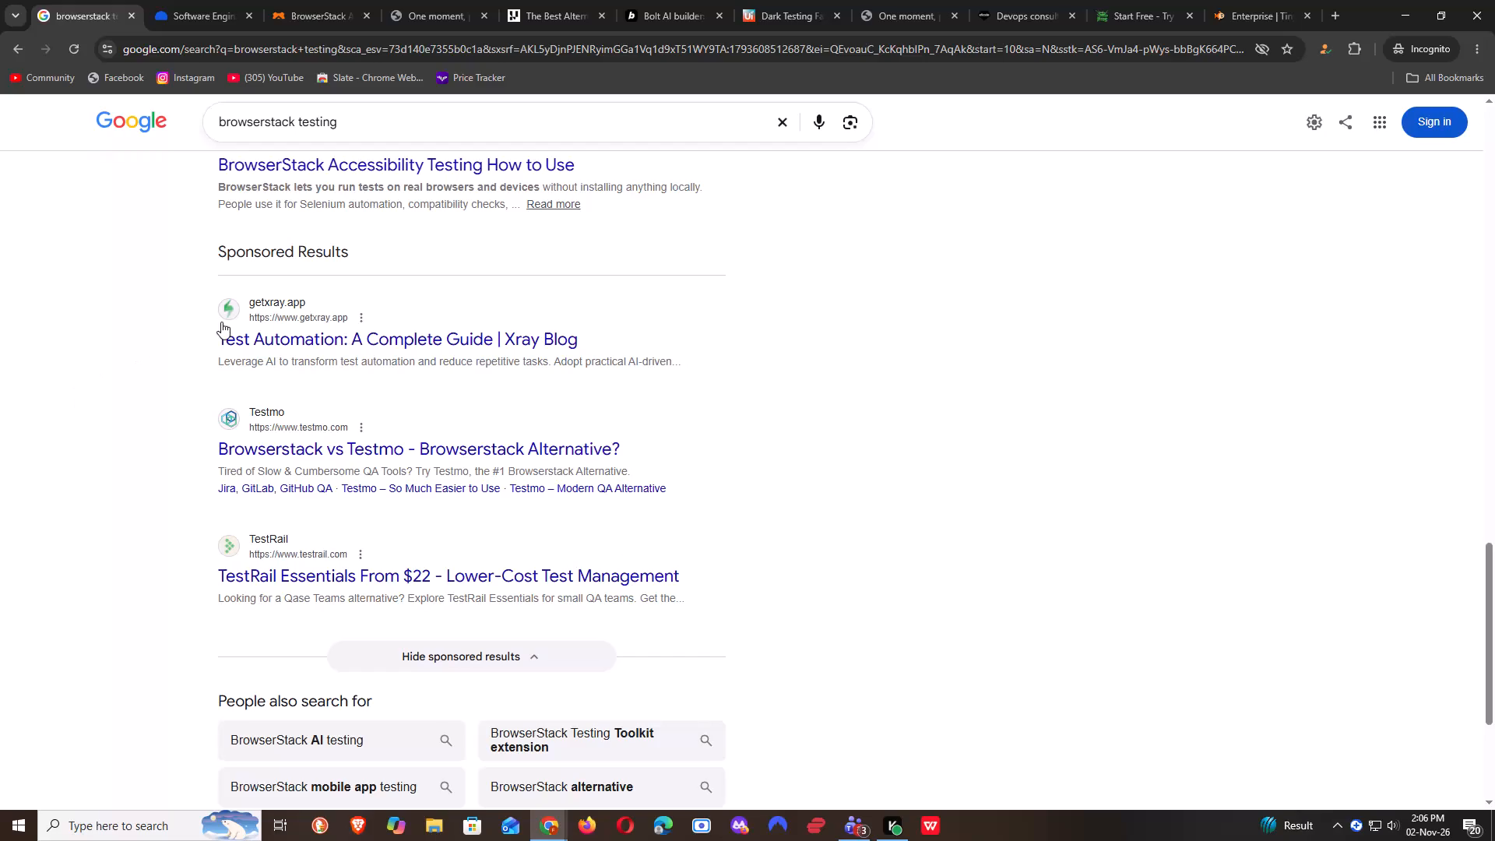
Copy the keyword AUtomation tool for mobile application testing (App AUtomate) from the tracker sheet and search Google for it in the incognito window.
left_click(26, 373)
key("alt+Tab")
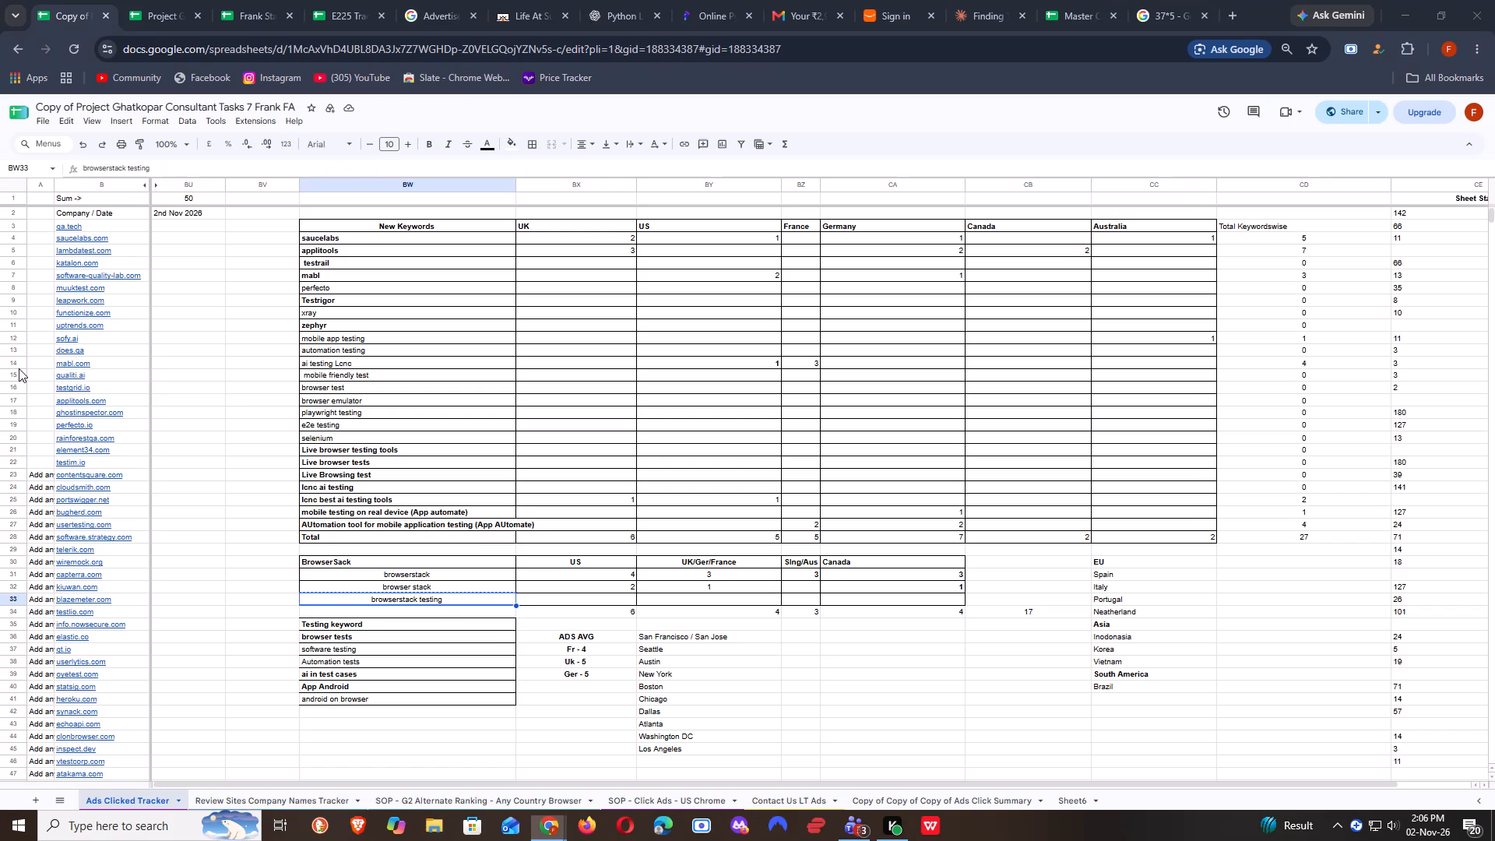
left_click(356, 523)
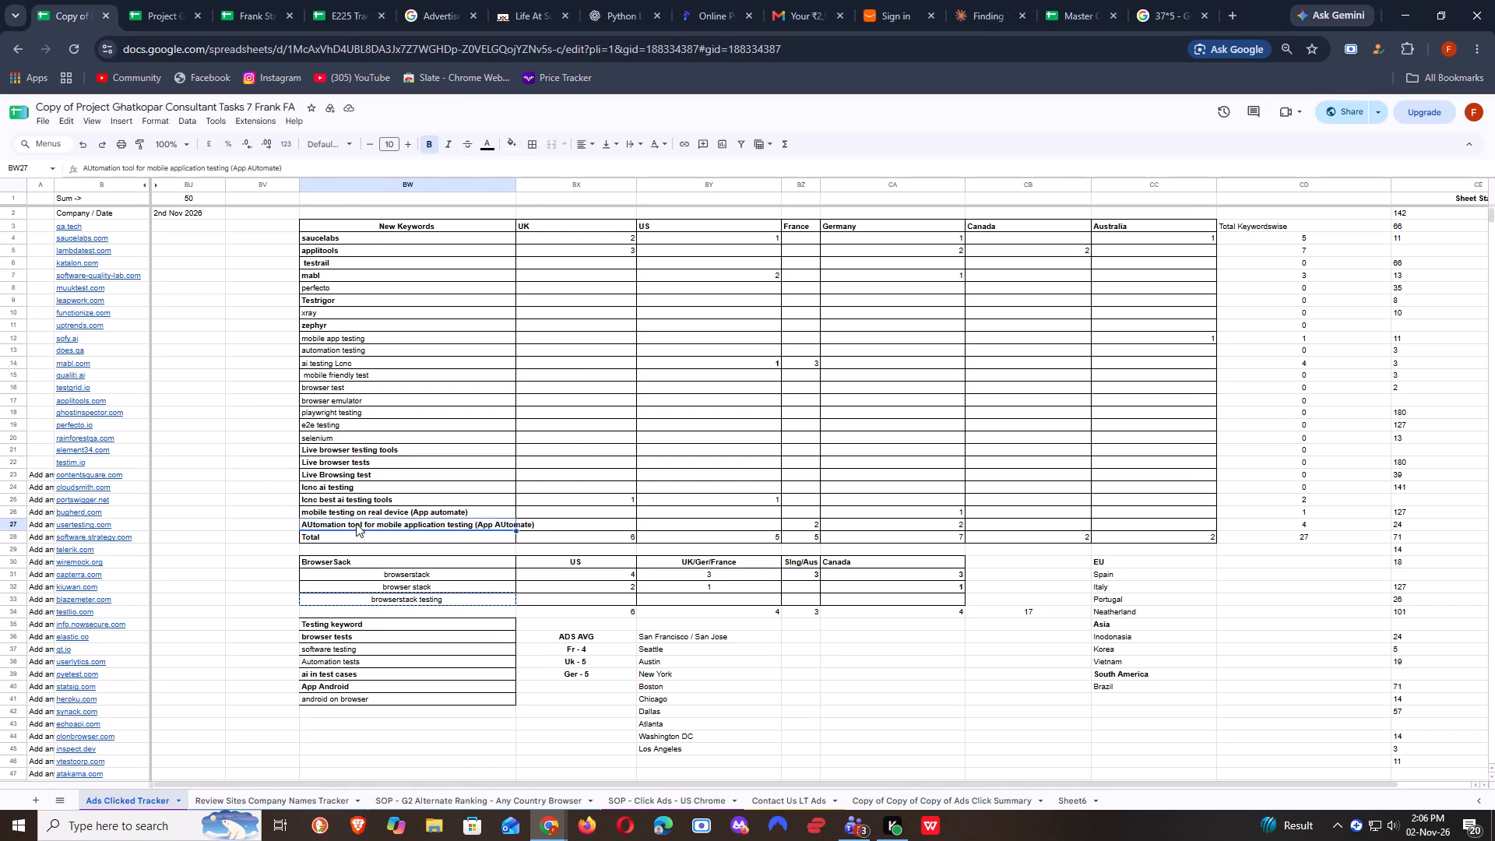
key("ctrl+c")
key("alt+Tab")
left_click(785, 121)
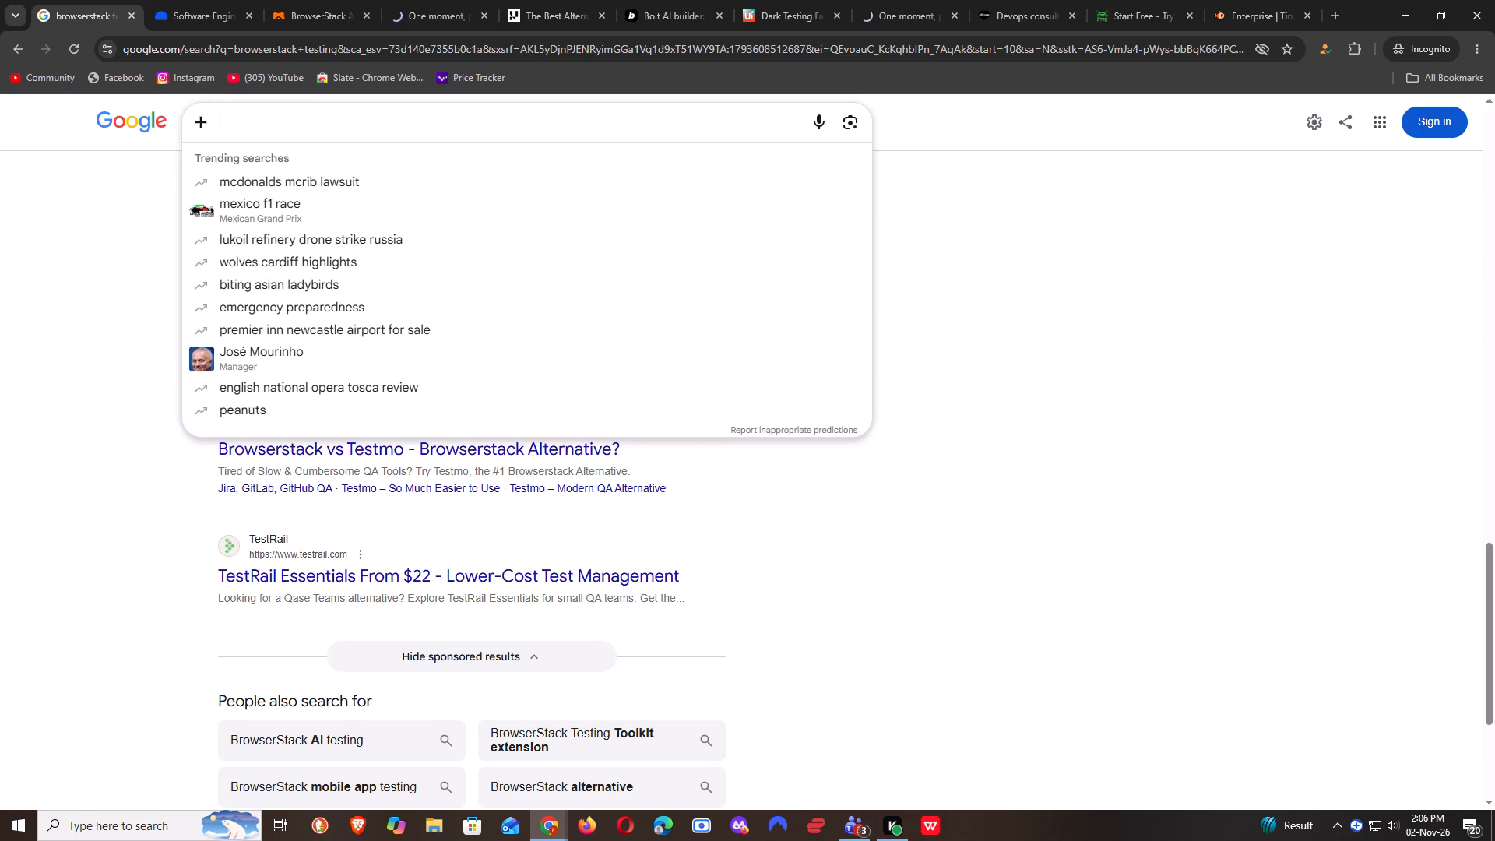
key("ctrl+v")
key("ctrl+Return")
Go to results page 2 for the mobile automation tool keyword and open the Detectify and leapwork.ai ads in new tabs.
scroll(99, 354, "down", 5)
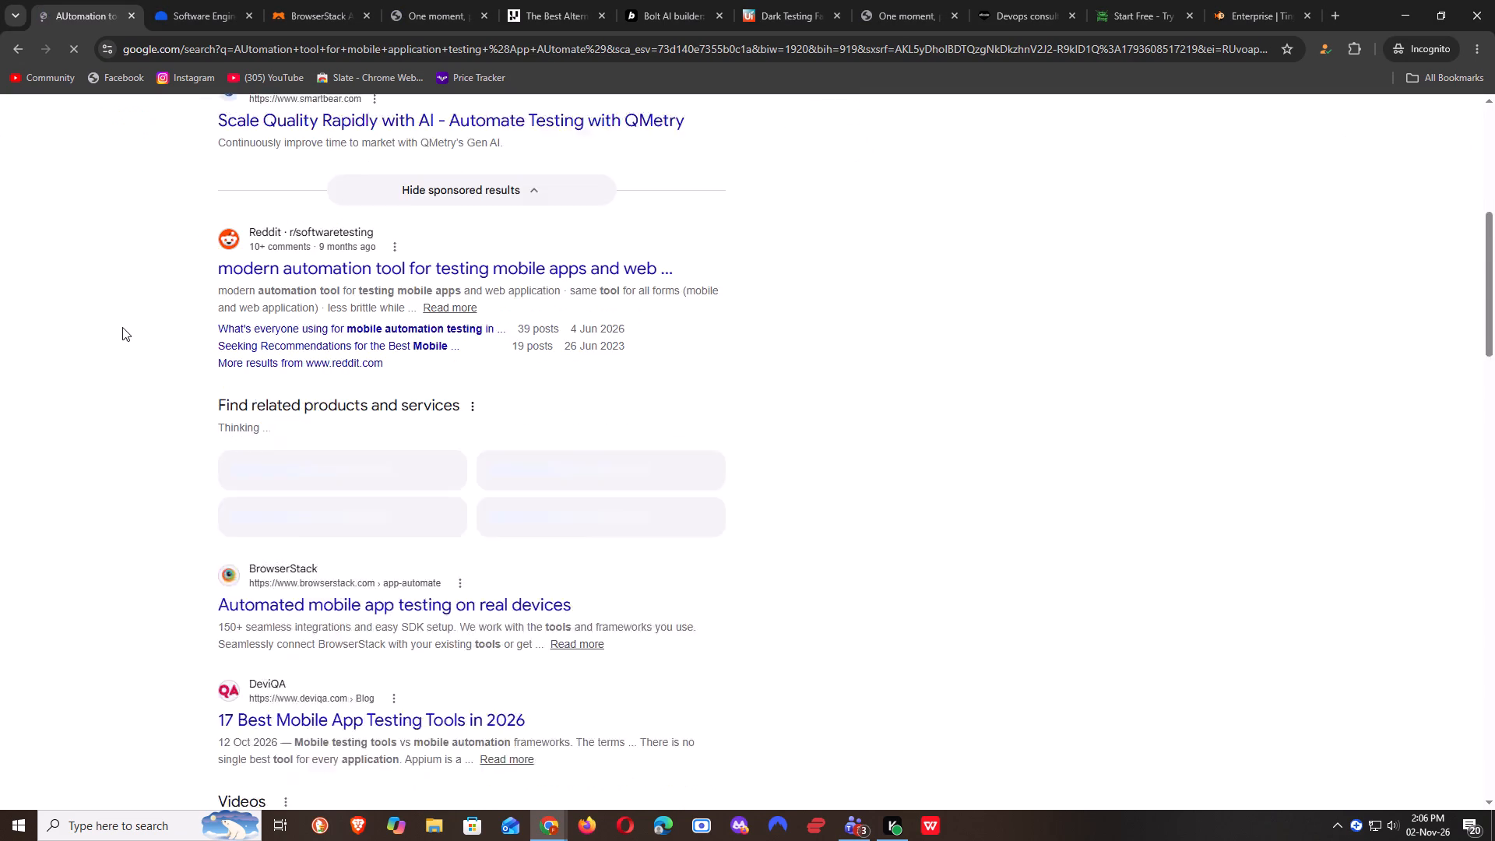
scroll(122, 327, "down", 20)
scroll(122, 327, "down", 2)
scroll(122, 324, "up", 6)
scroll(122, 324, "down", 9)
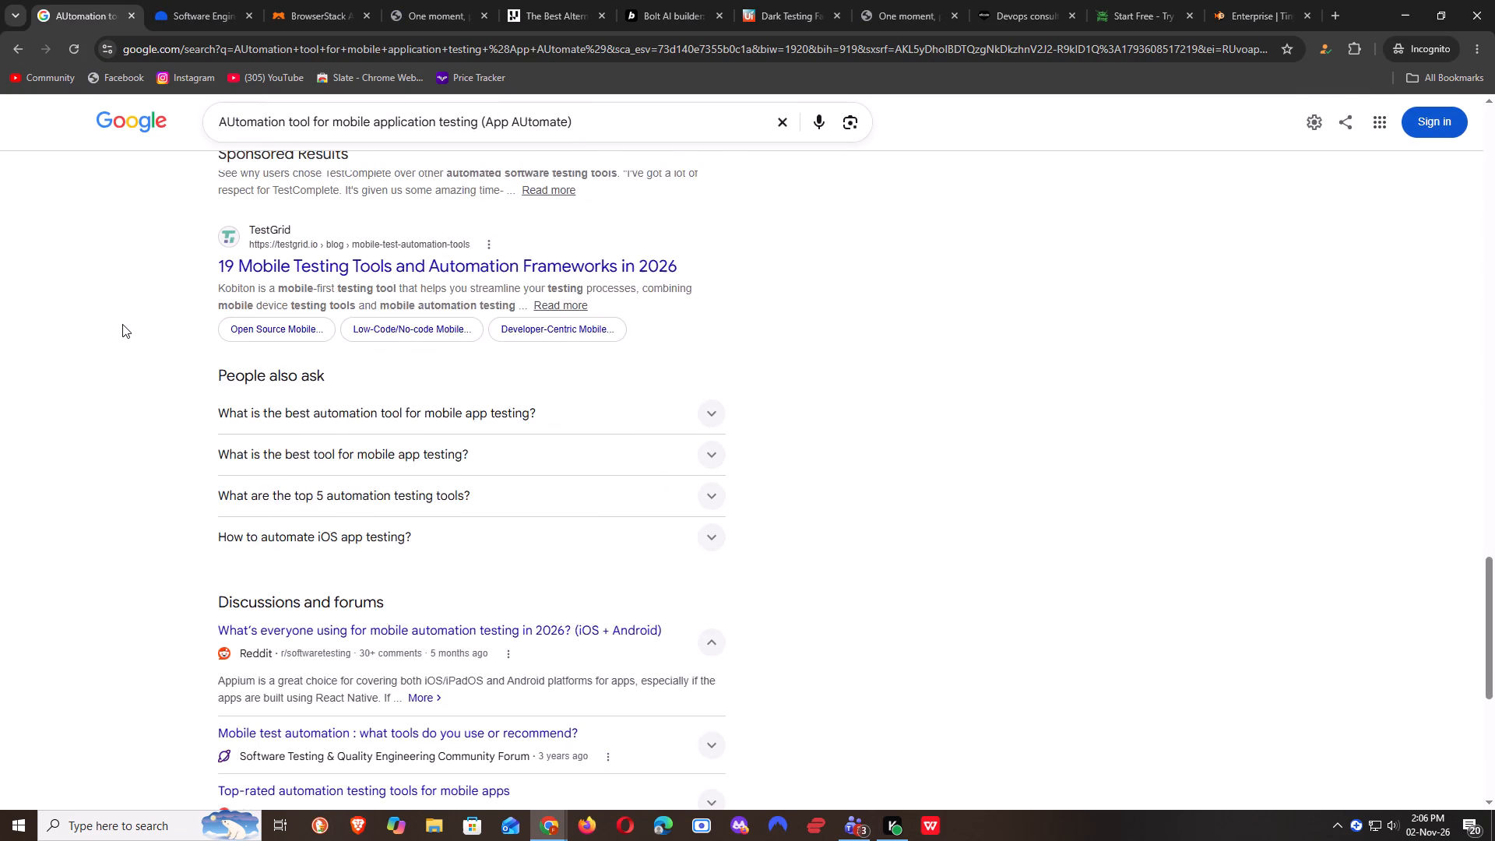
scroll(122, 324, "down", 7)
scroll(312, 691, "down", 3)
left_click(392, 695)
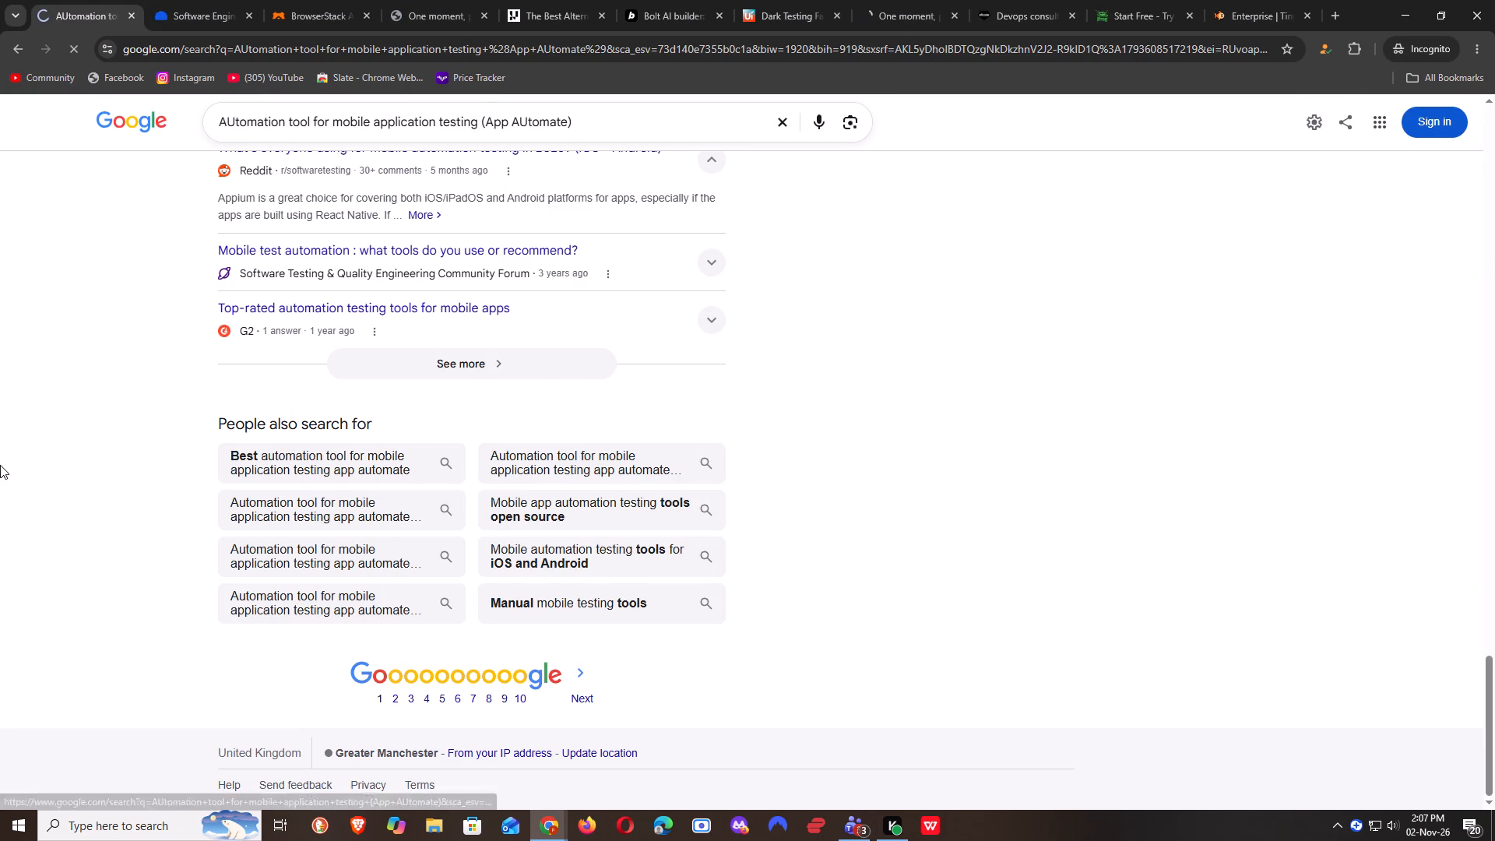
scroll(88, 557, "down", 20)
scroll(88, 557, "down", 1)
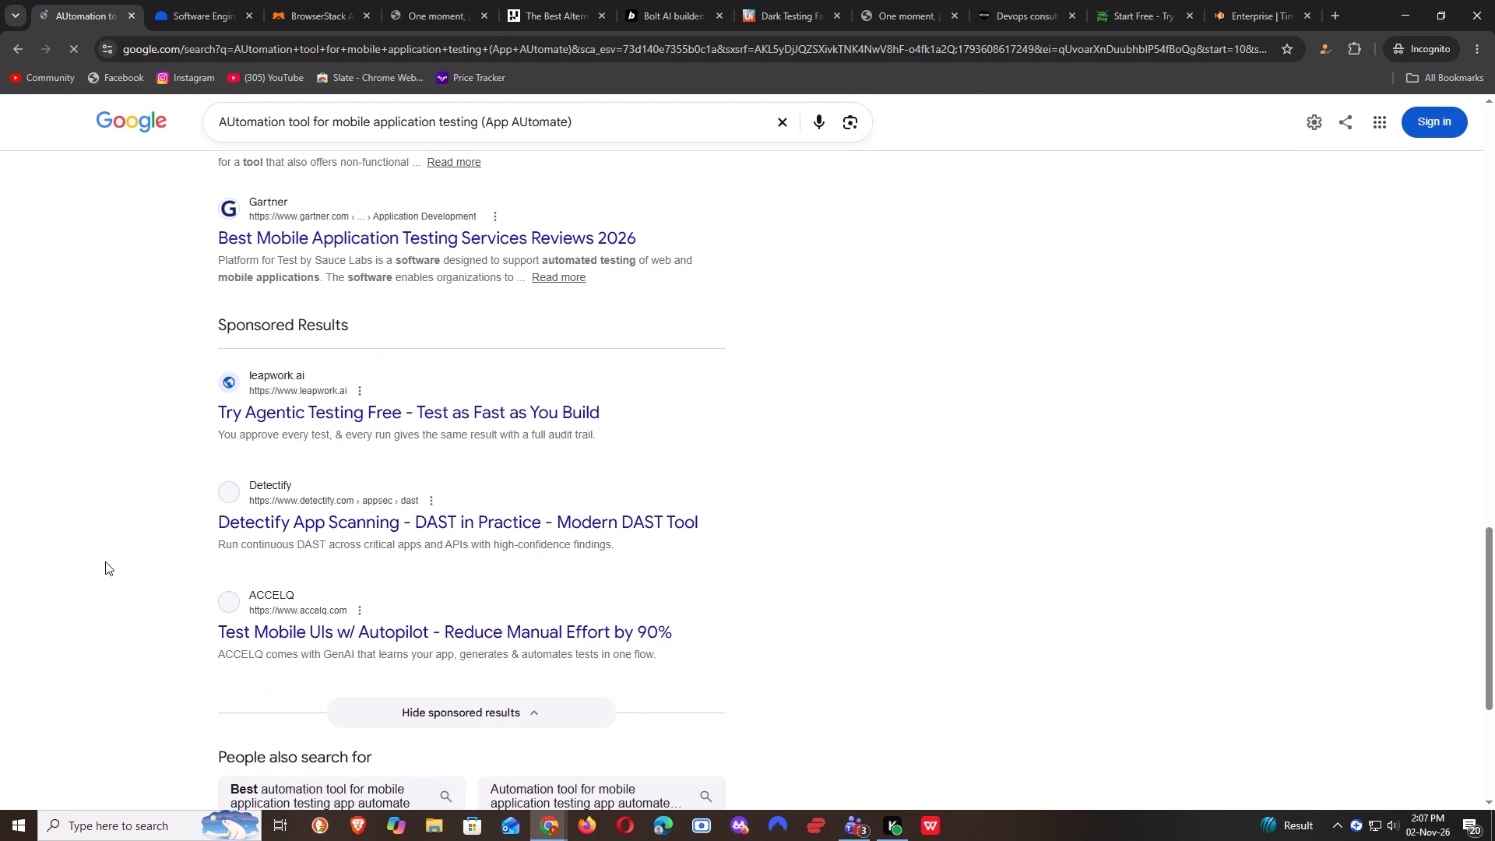
middle_click(253, 519)
middle_click(294, 407)
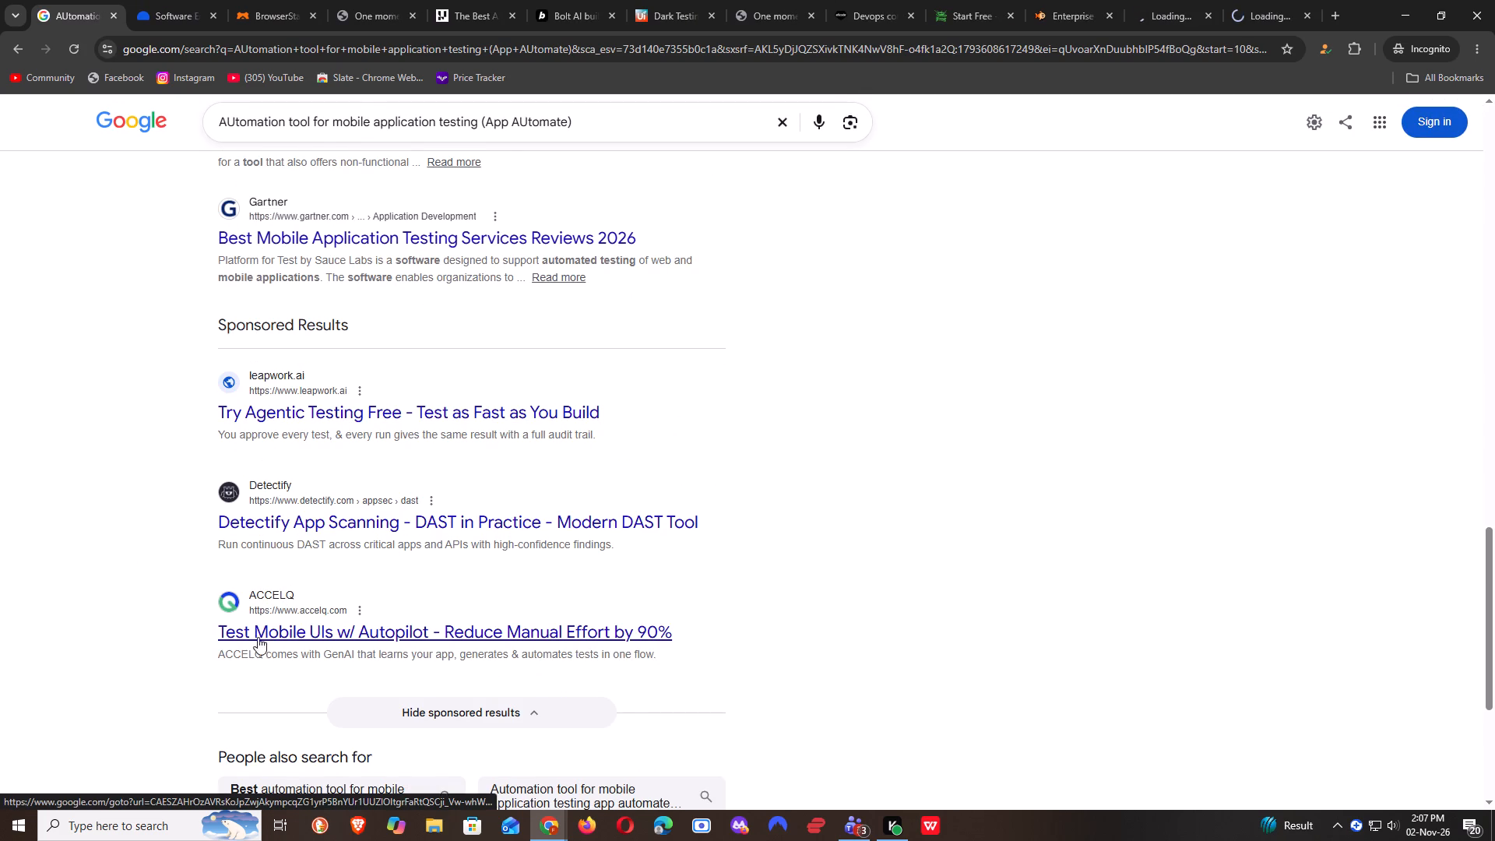
scroll(253, 639, "up", 1)
middle_click(252, 639)
left_click(19, 600)
Copy the keyword lcnc best ai testing tools from the tracker sheet and search Google for it in the incognito window.
key("alt+Tab")
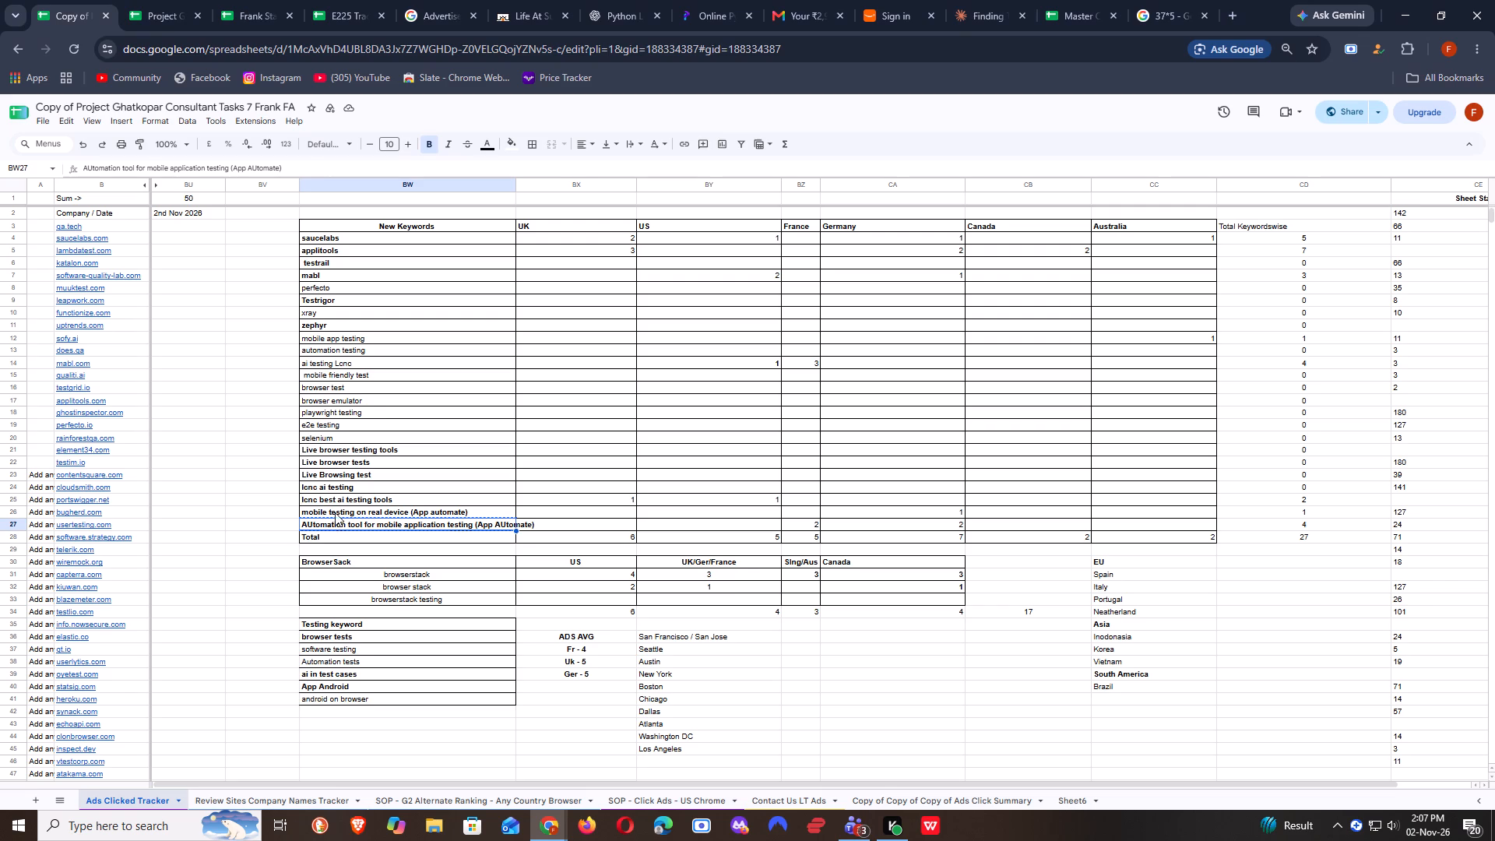
left_click(335, 506)
left_click(333, 510)
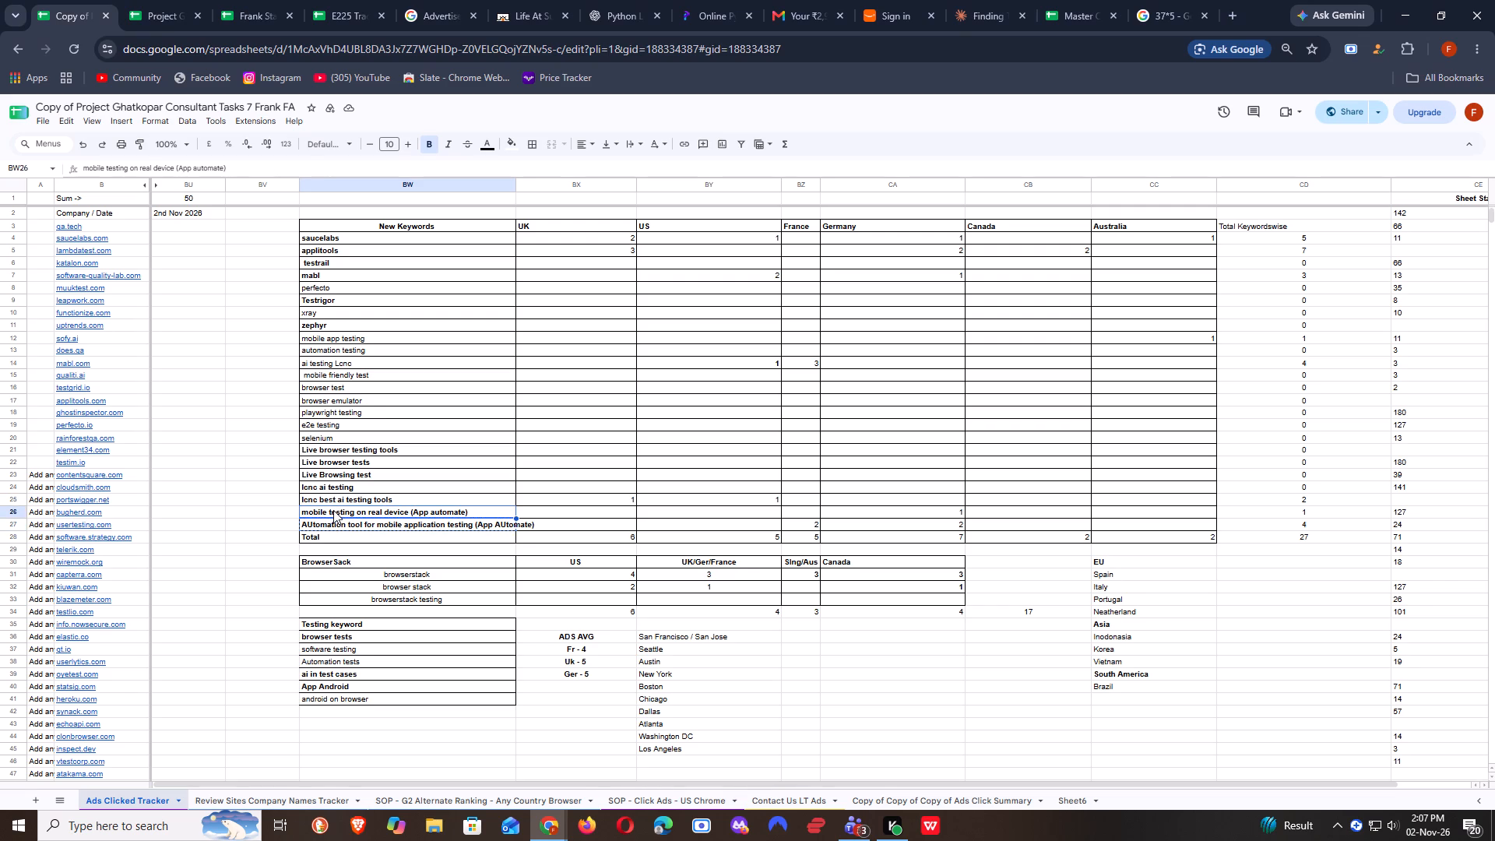
left_click(329, 503)
key("ctrl+c")
key("alt+Tab")
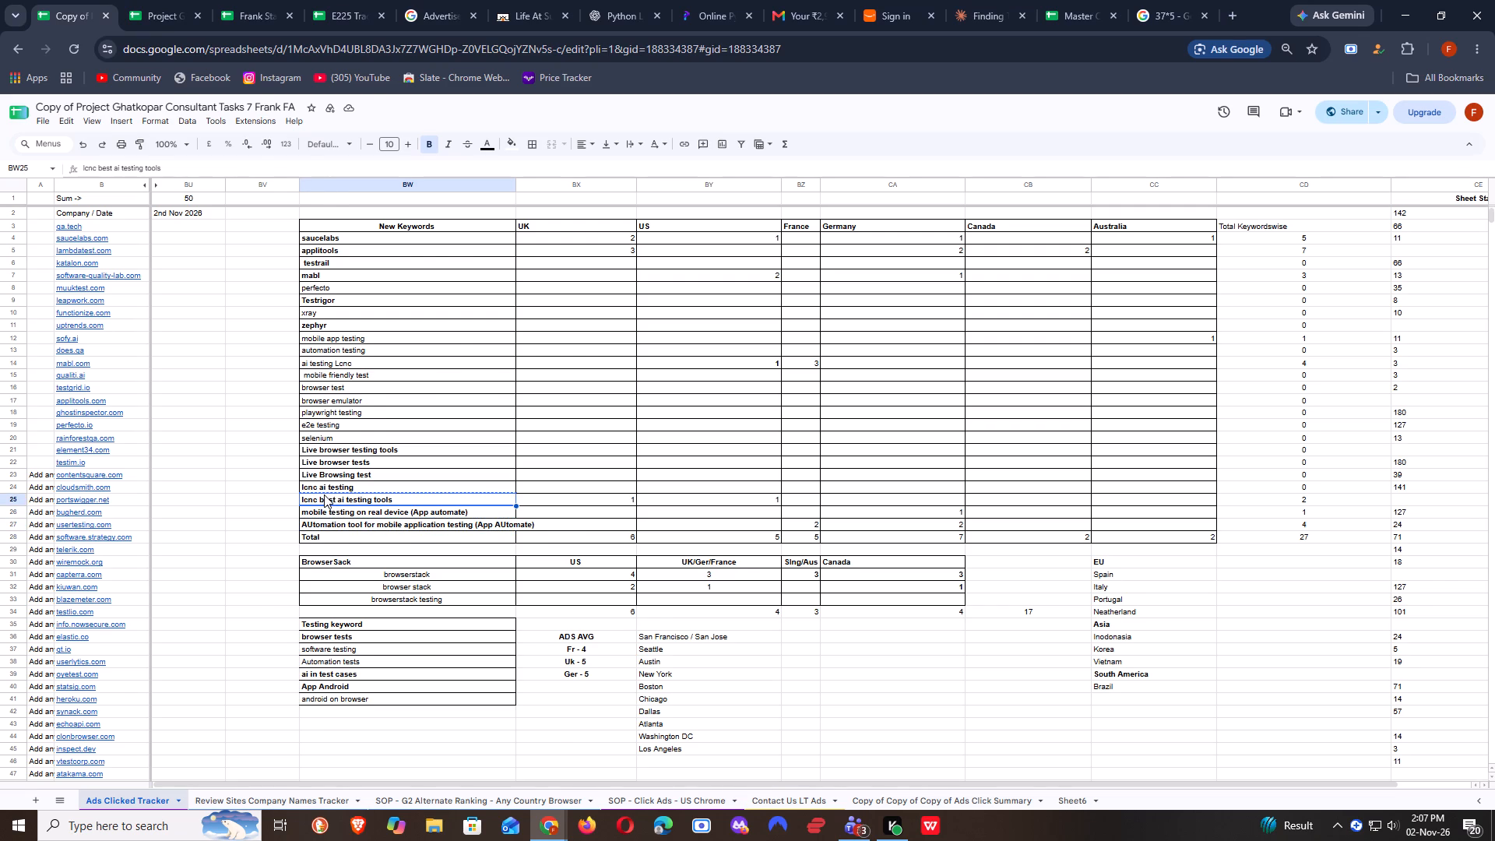
left_click(778, 118)
key("ctrl+v")
key("ctrl+Return")
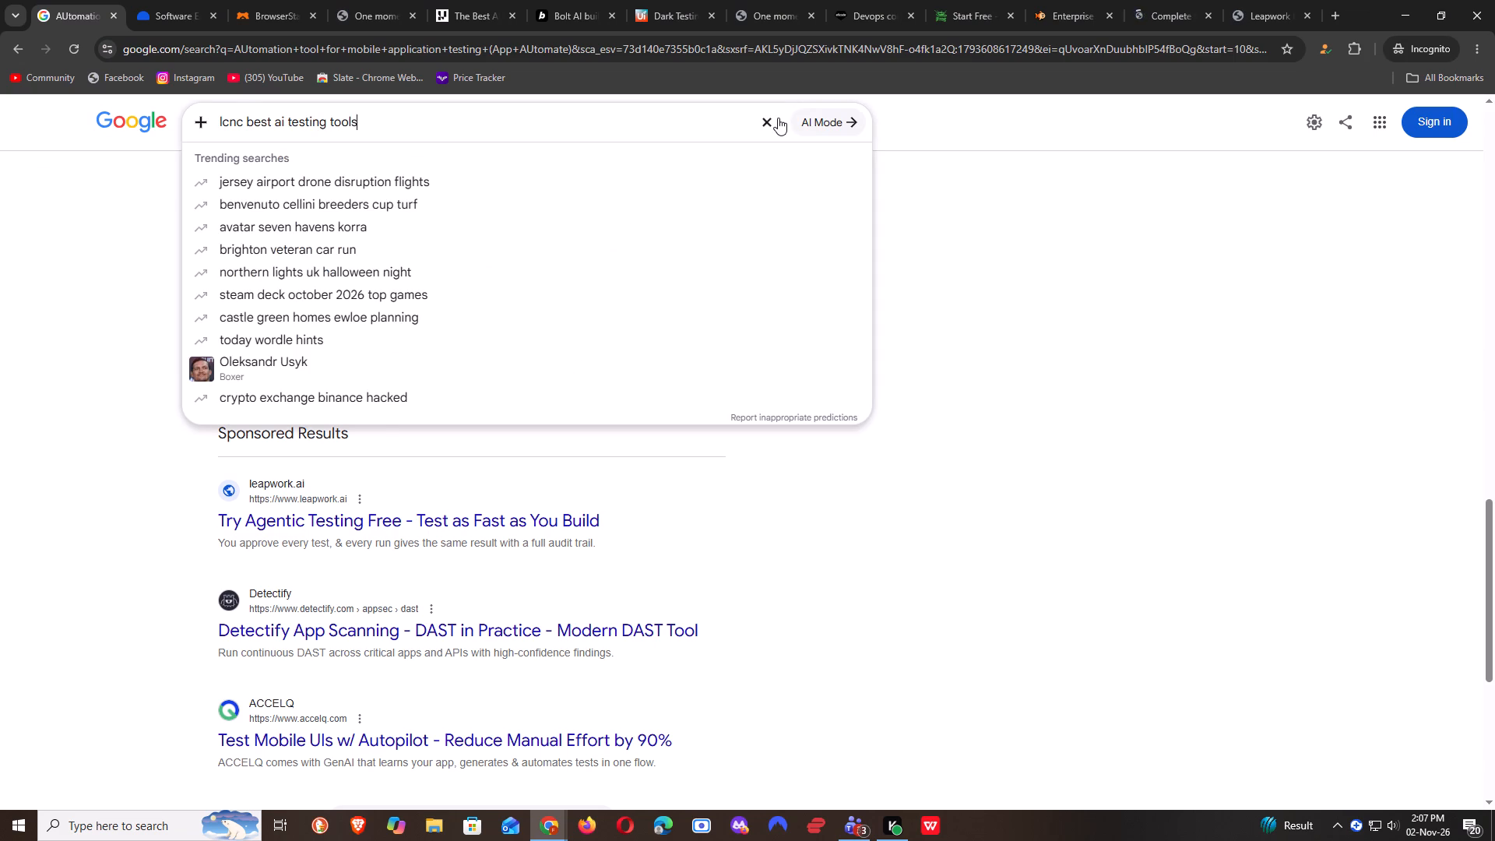
Go to results page 2 for lcnc best ai testing tools and open the Datadog, OutSystems and Tricentis ads in new tabs.
scroll(0, 516, "down", 20)
scroll(0, 516, "down", 3)
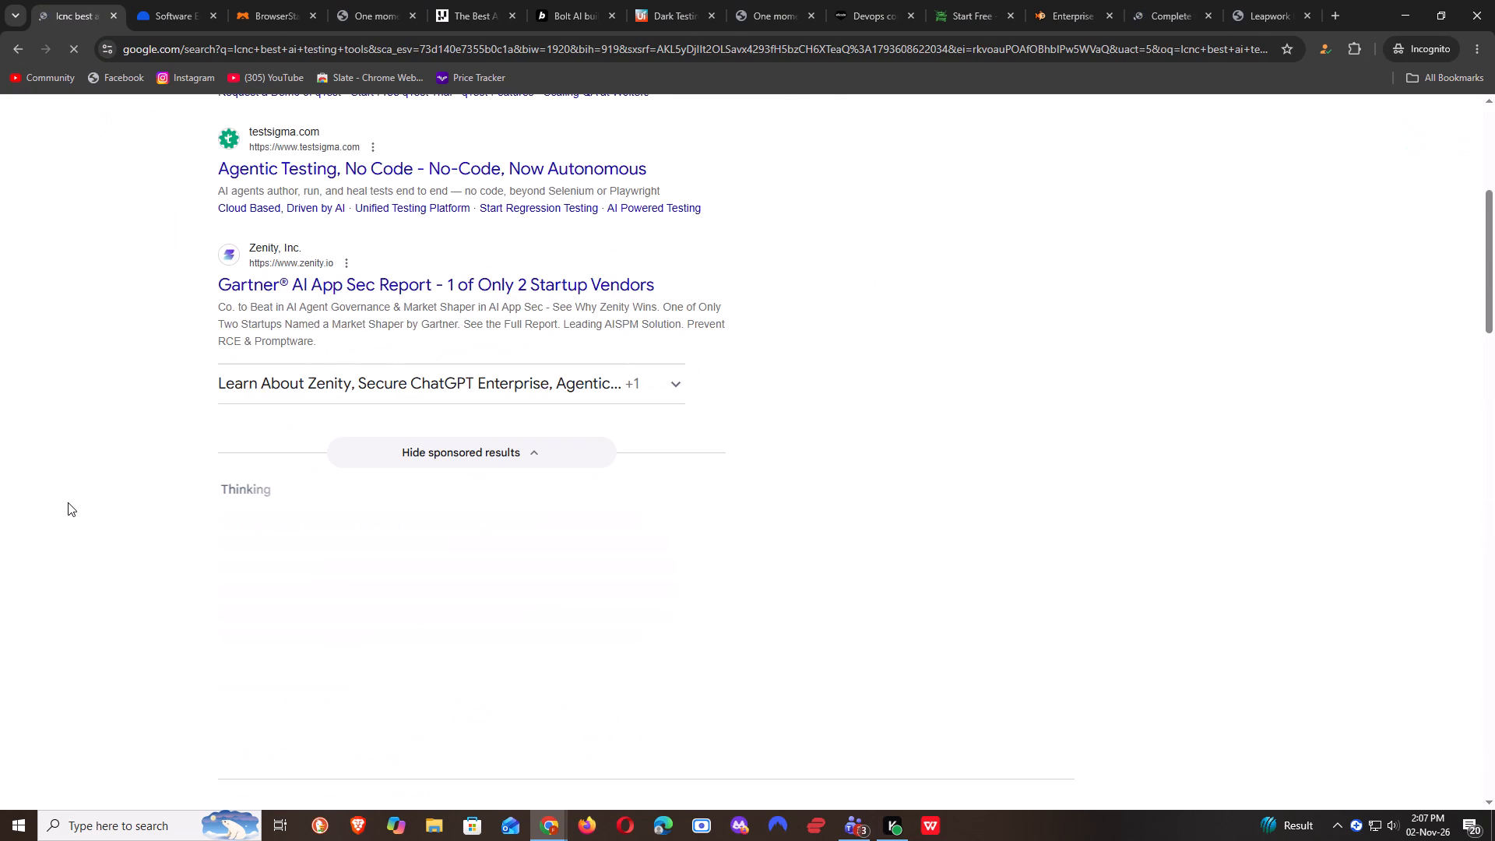
scroll(109, 494, "down", 15)
left_click(399, 700)
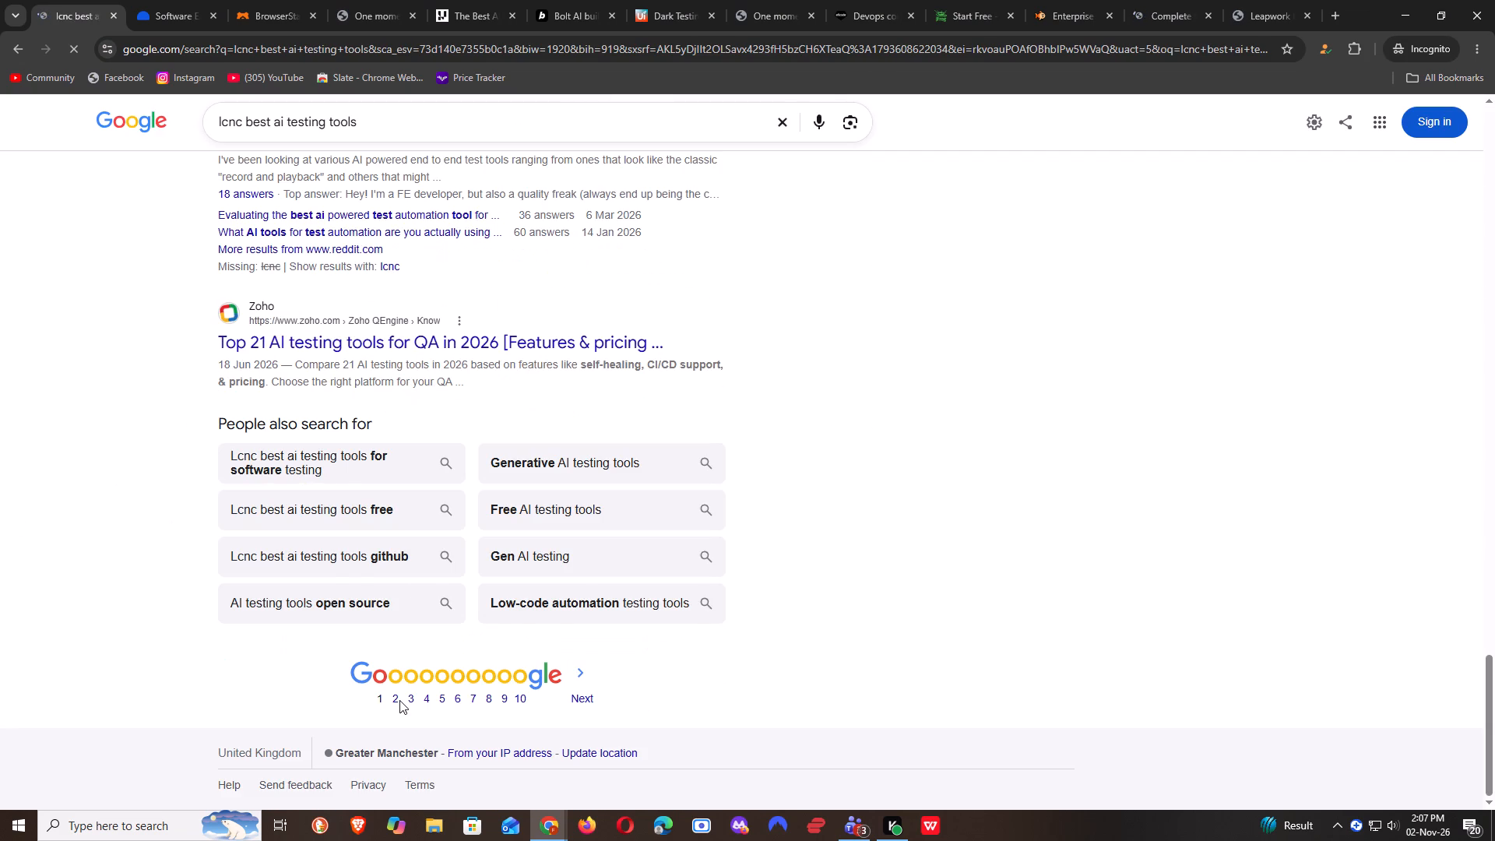
left_click(396, 695)
scroll(121, 487, "down", 6)
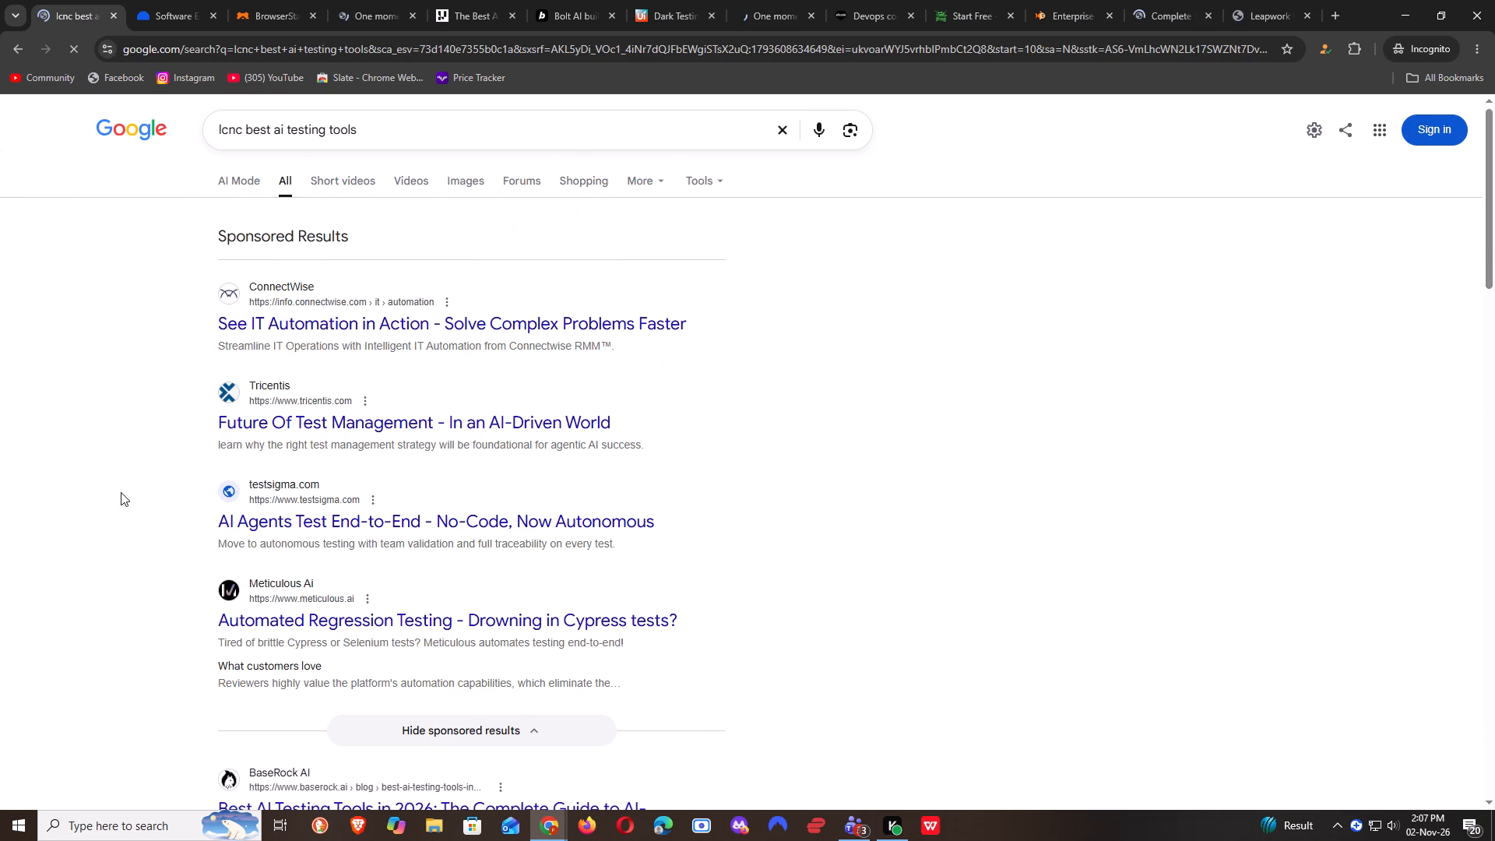
scroll(121, 492, "down", 20)
scroll(121, 492, "down", 1)
scroll(111, 494, "up", 3)
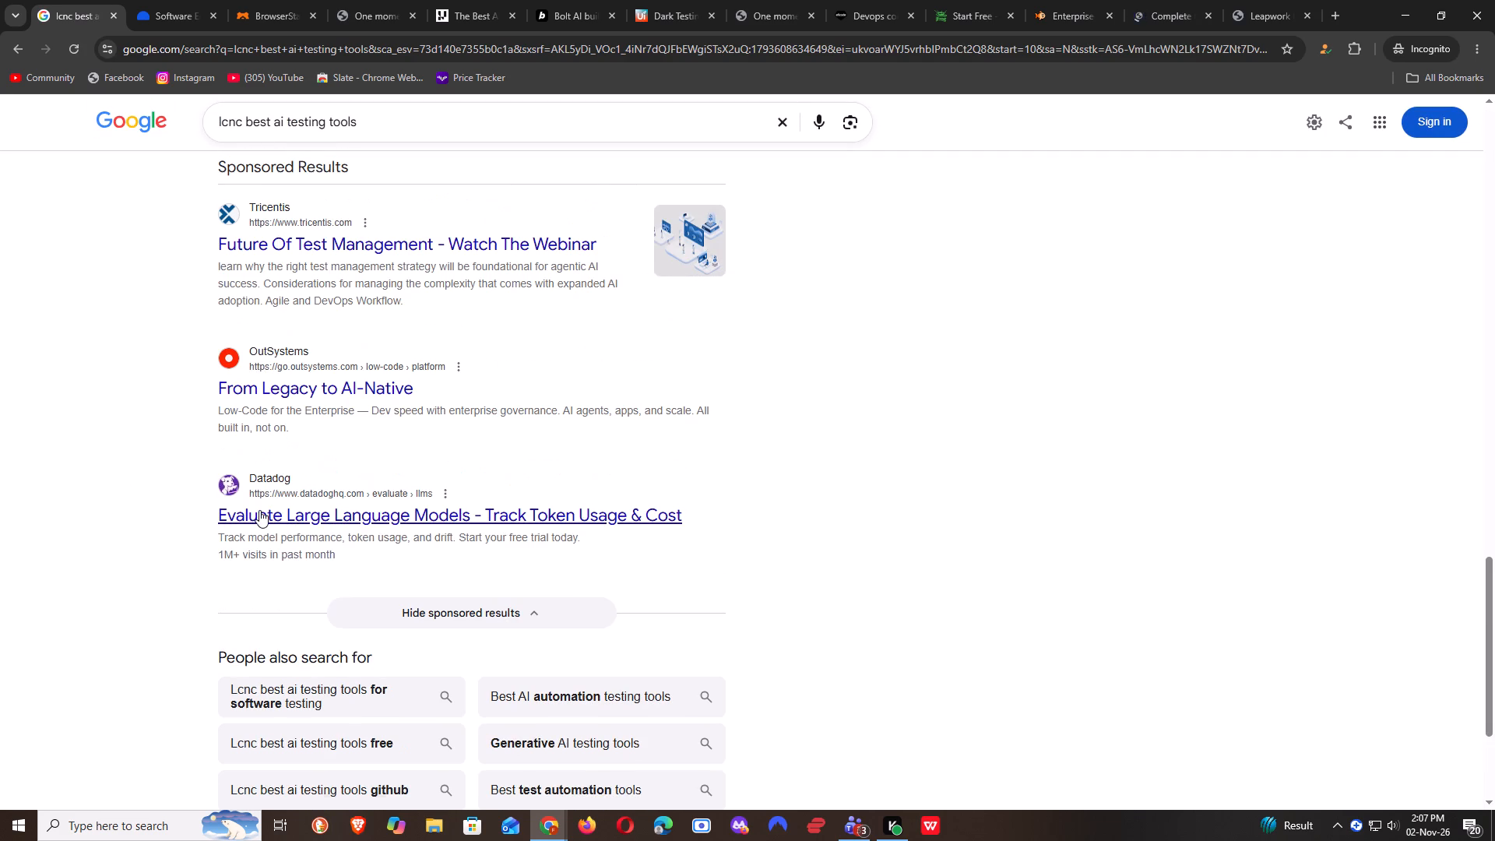
middle_click(259, 510)
middle_click(267, 375)
middle_click(236, 232)
Copy the keyword lcnc ai testing from the tracker sheet and search Google for it in the incognito window.
key("alt+Tab")
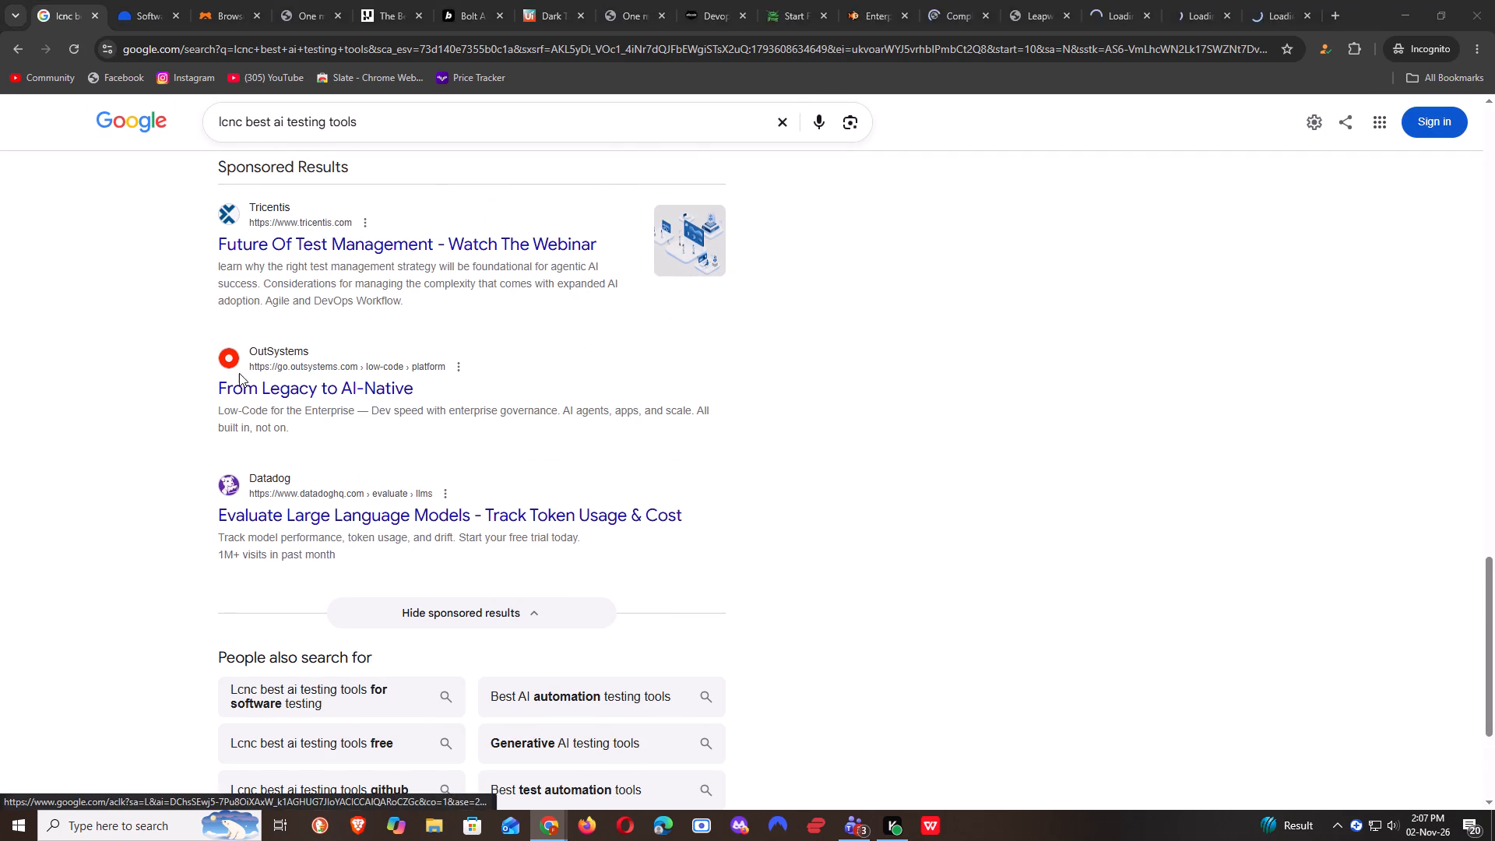
left_click(339, 486)
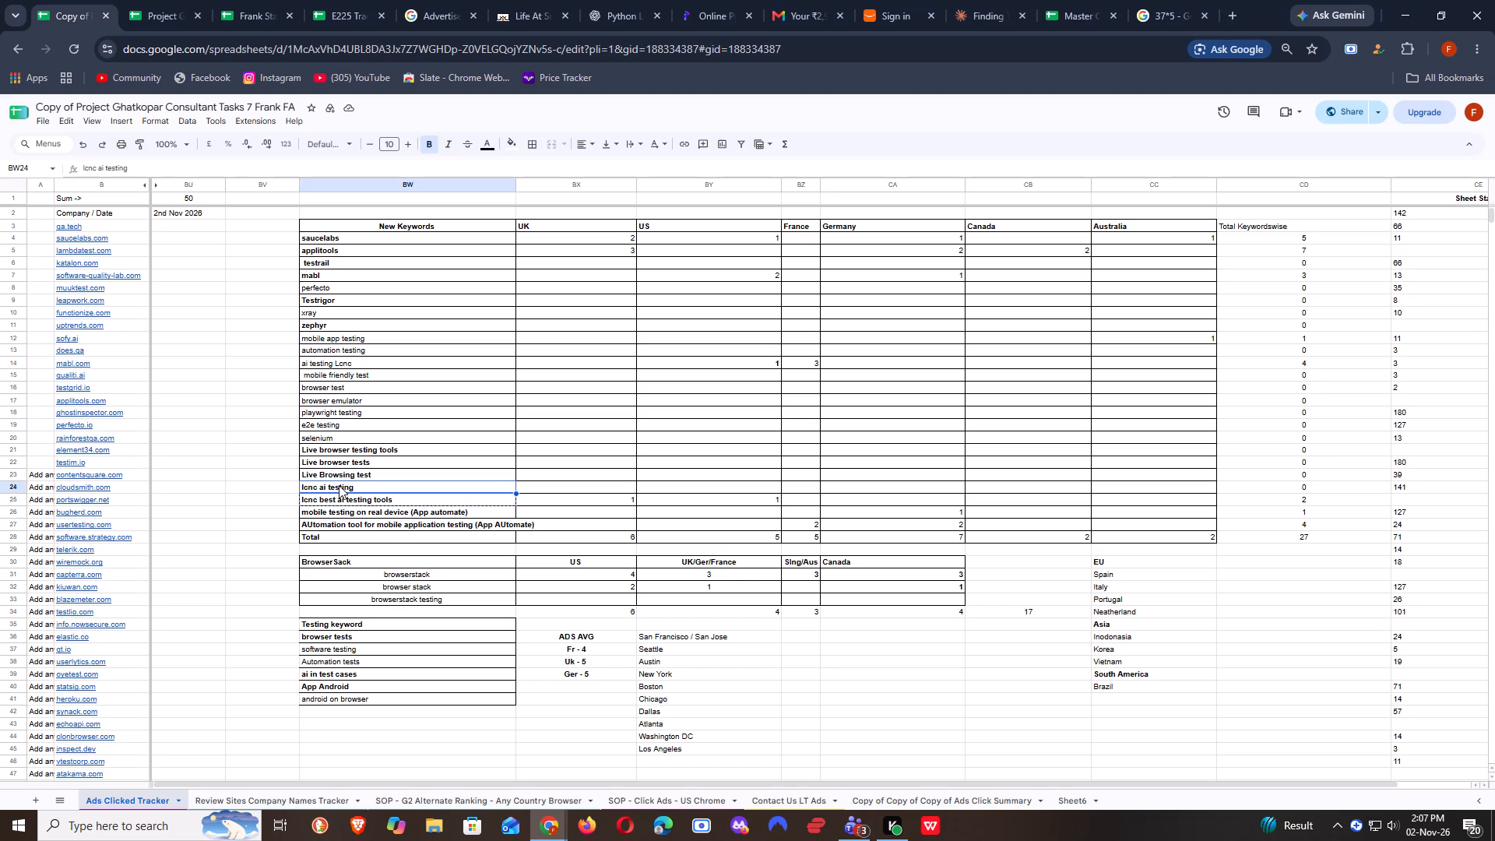
key("ctrl+c")
key("alt+Tab")
left_click(775, 112)
key("ctrl+v")
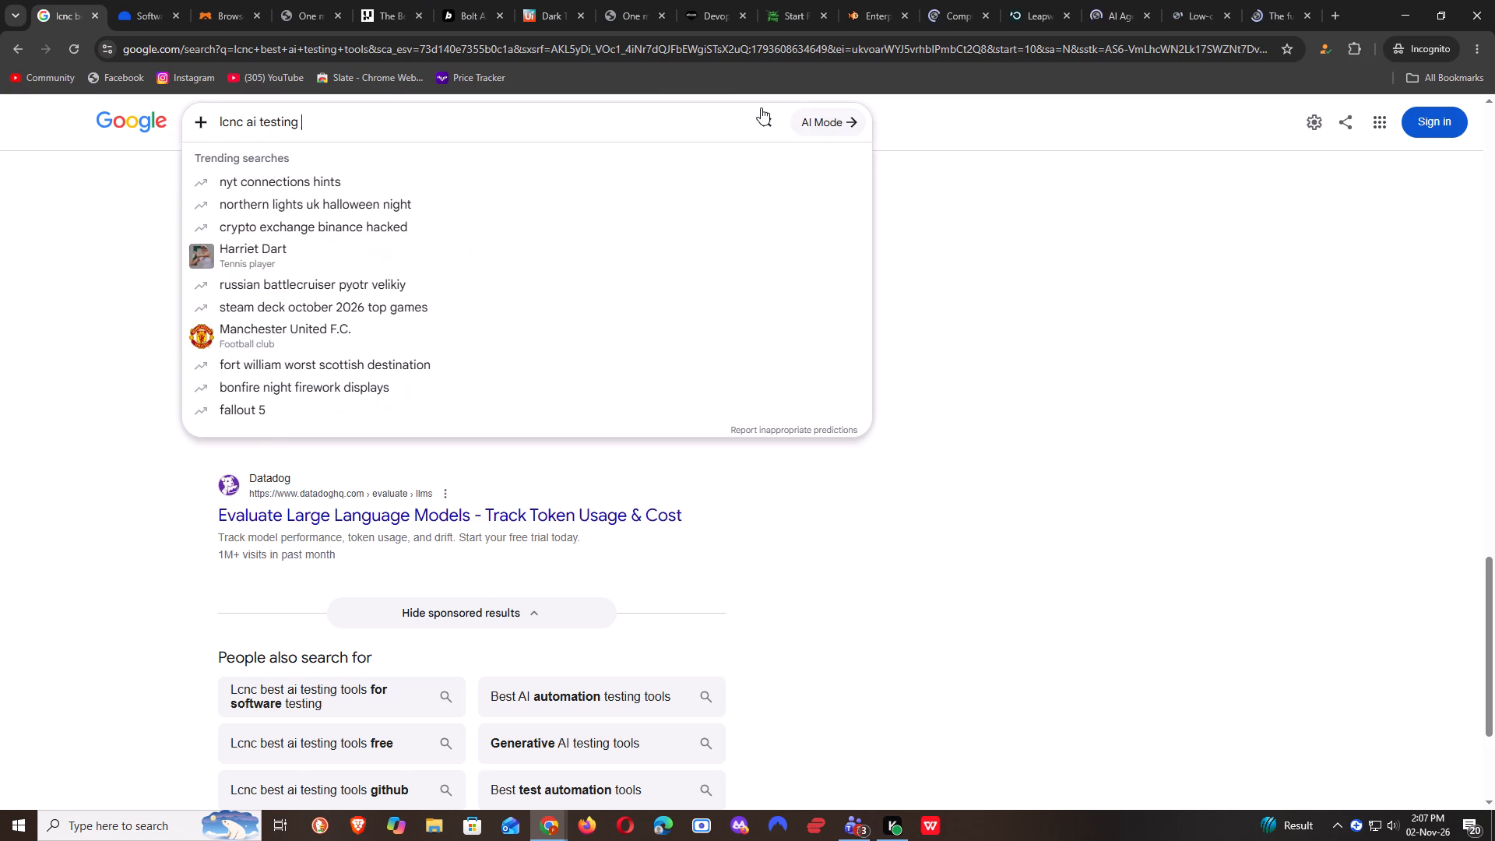
key("ctrl+Return")
Examine the sponsored listings for lcnc ai testing on results pages 1 and 2.
scroll(104, 448, "down", 13)
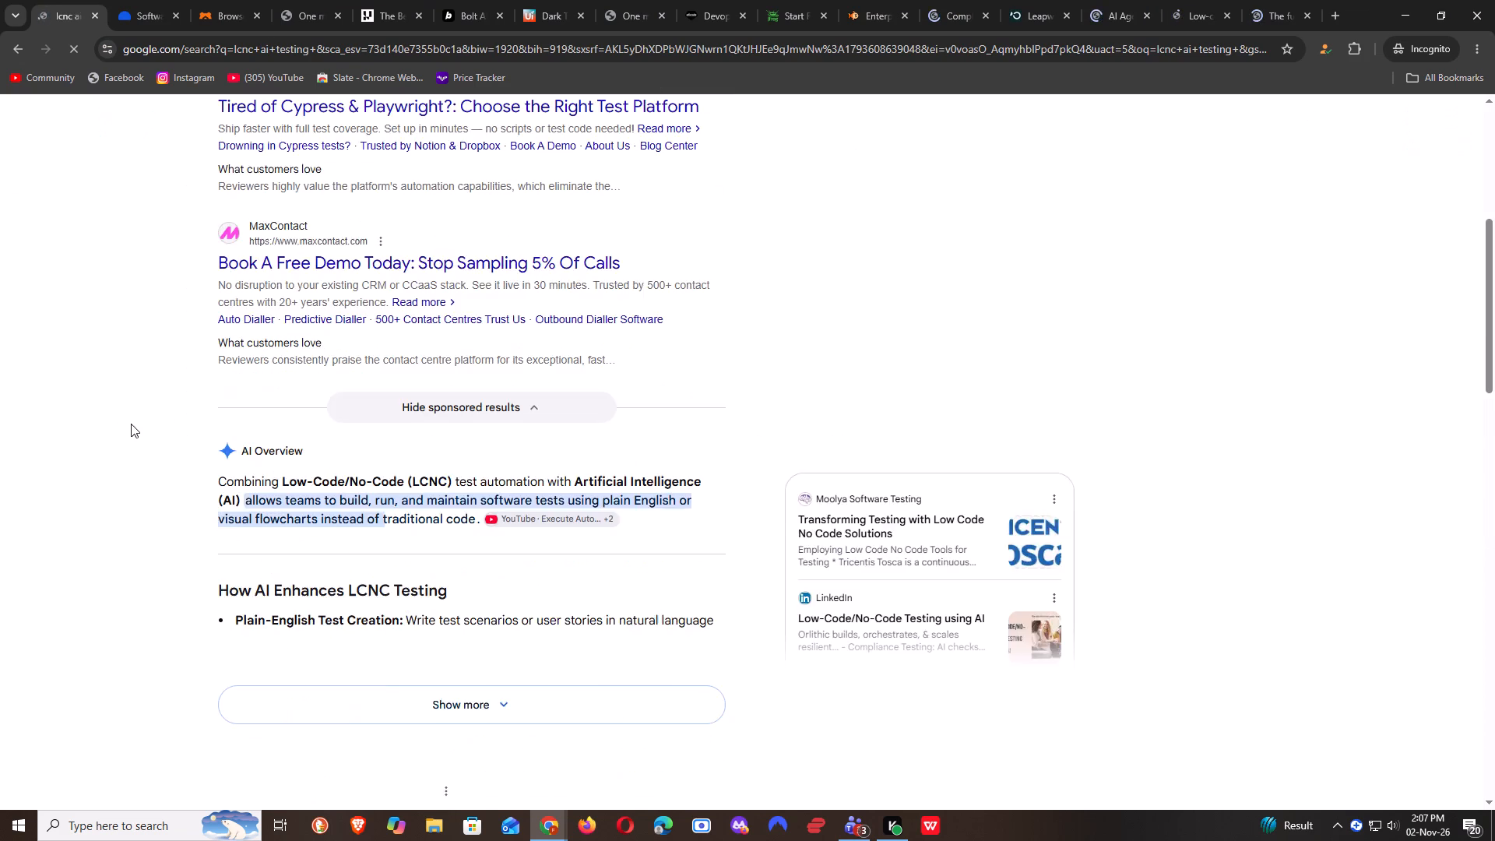
scroll(131, 424, "down", 10)
scroll(132, 424, "down", 16)
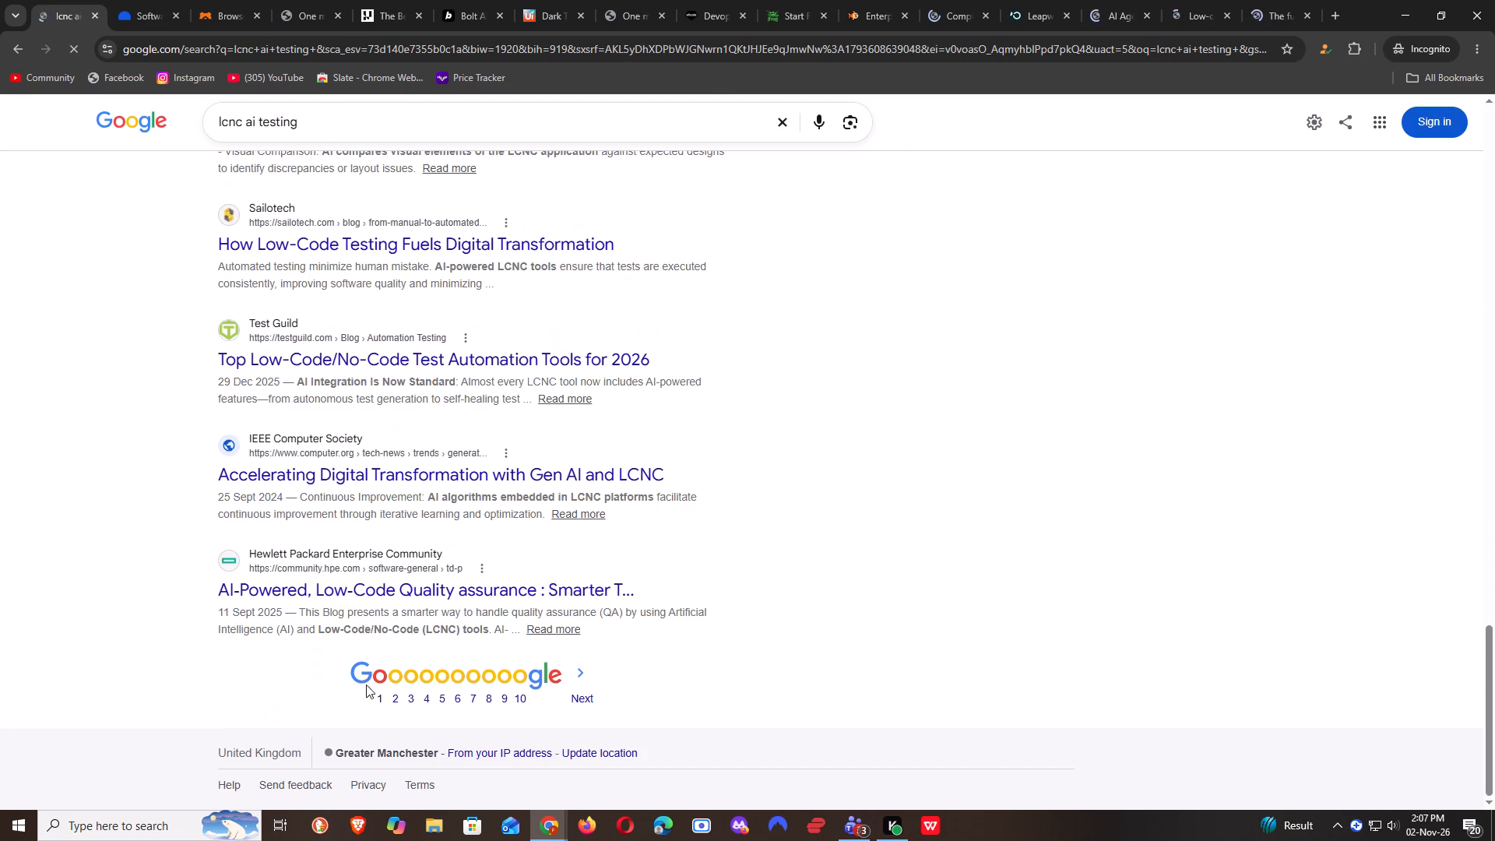
left_click(399, 696)
scroll(55, 381, "down", 19)
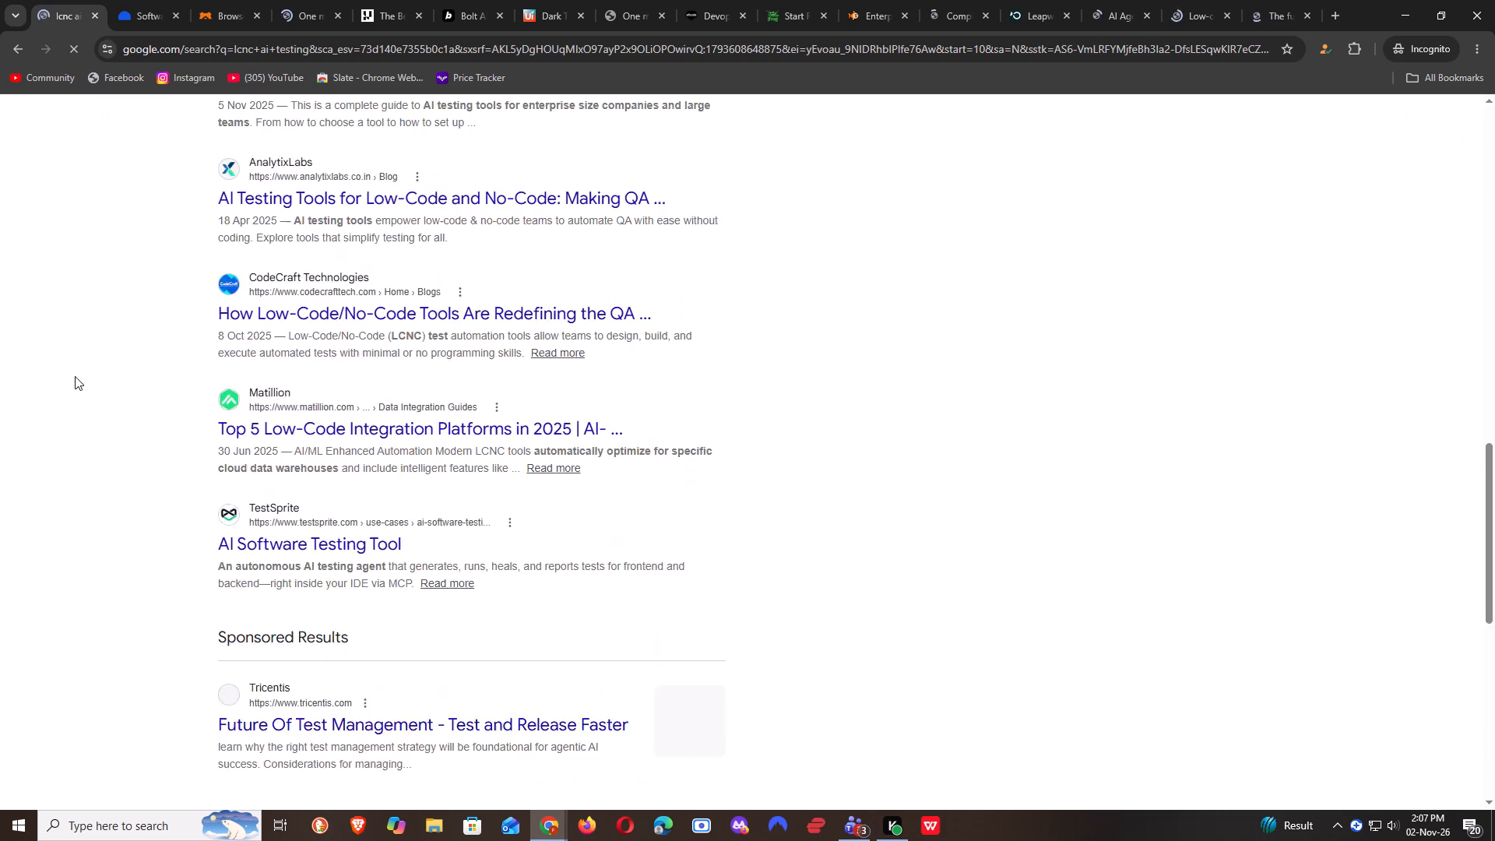
scroll(75, 376, "down", 8)
Copy the keyword Live Browsing test from the tracker sheet and search Google for it in the incognito window.
key("alt+Tab")
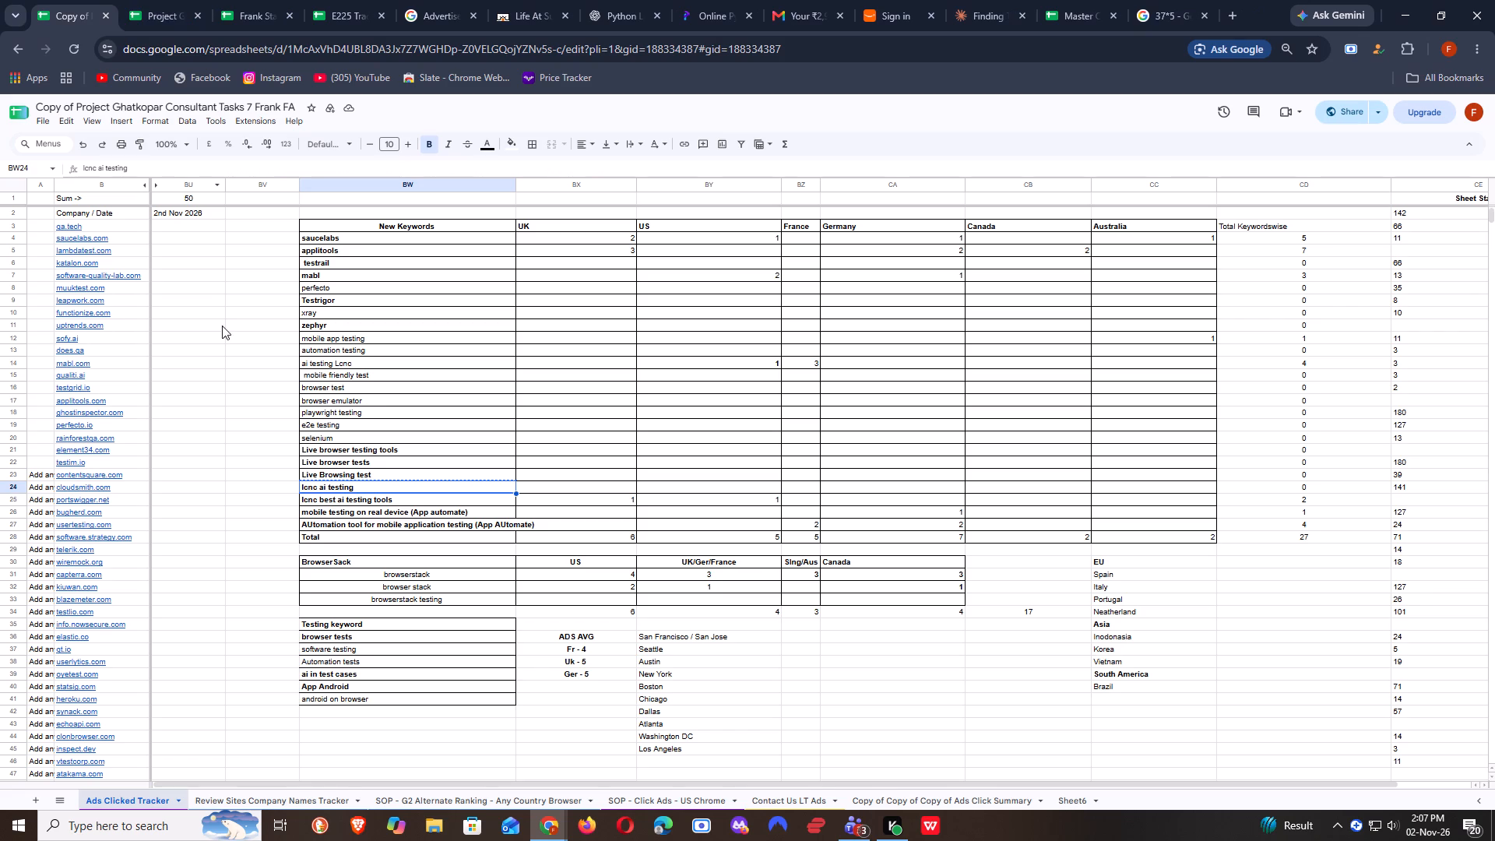
left_click(375, 473)
key("ctrl+c")
key("alt+Tab")
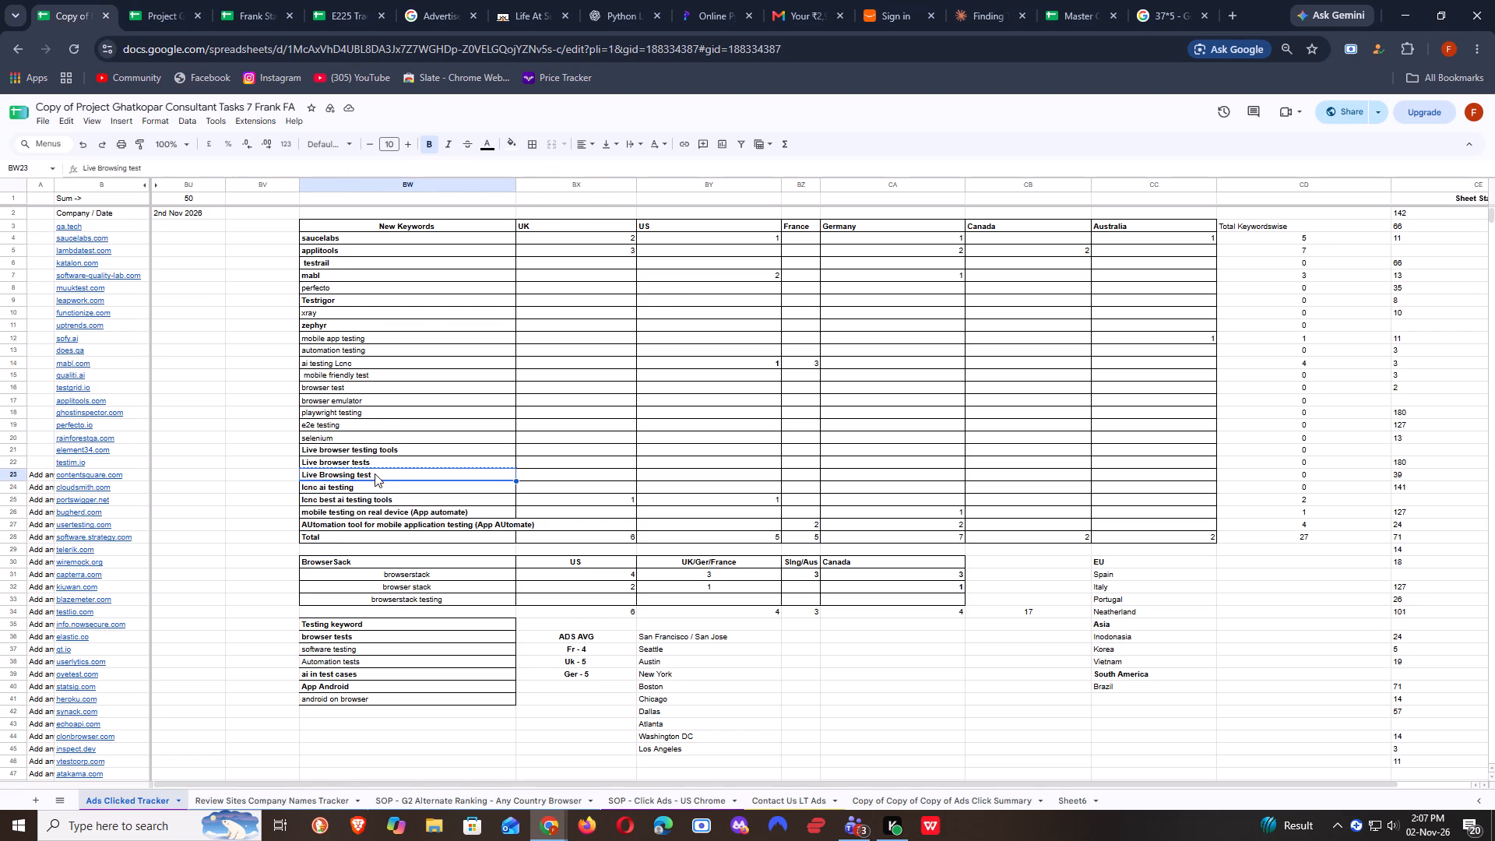
left_click(791, 121)
key("ctrl+v")
key("ctrl+Return")
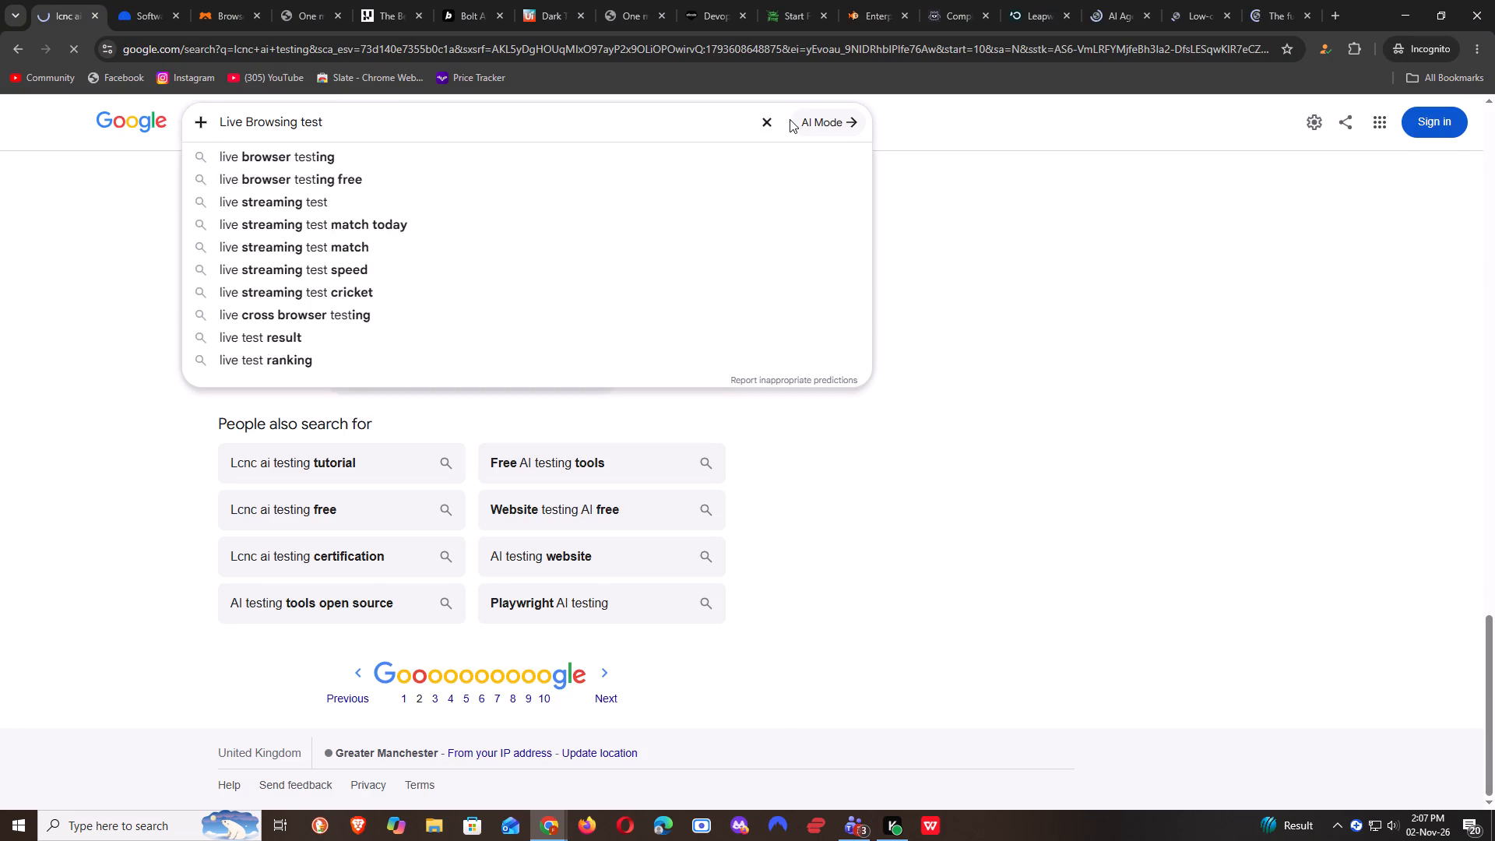
Examine the sponsored listings for Live Browsing test on results pages 1 and 2, returning to page 1.
scroll(0, 508, "down", 20)
scroll(0, 508, "down", 10)
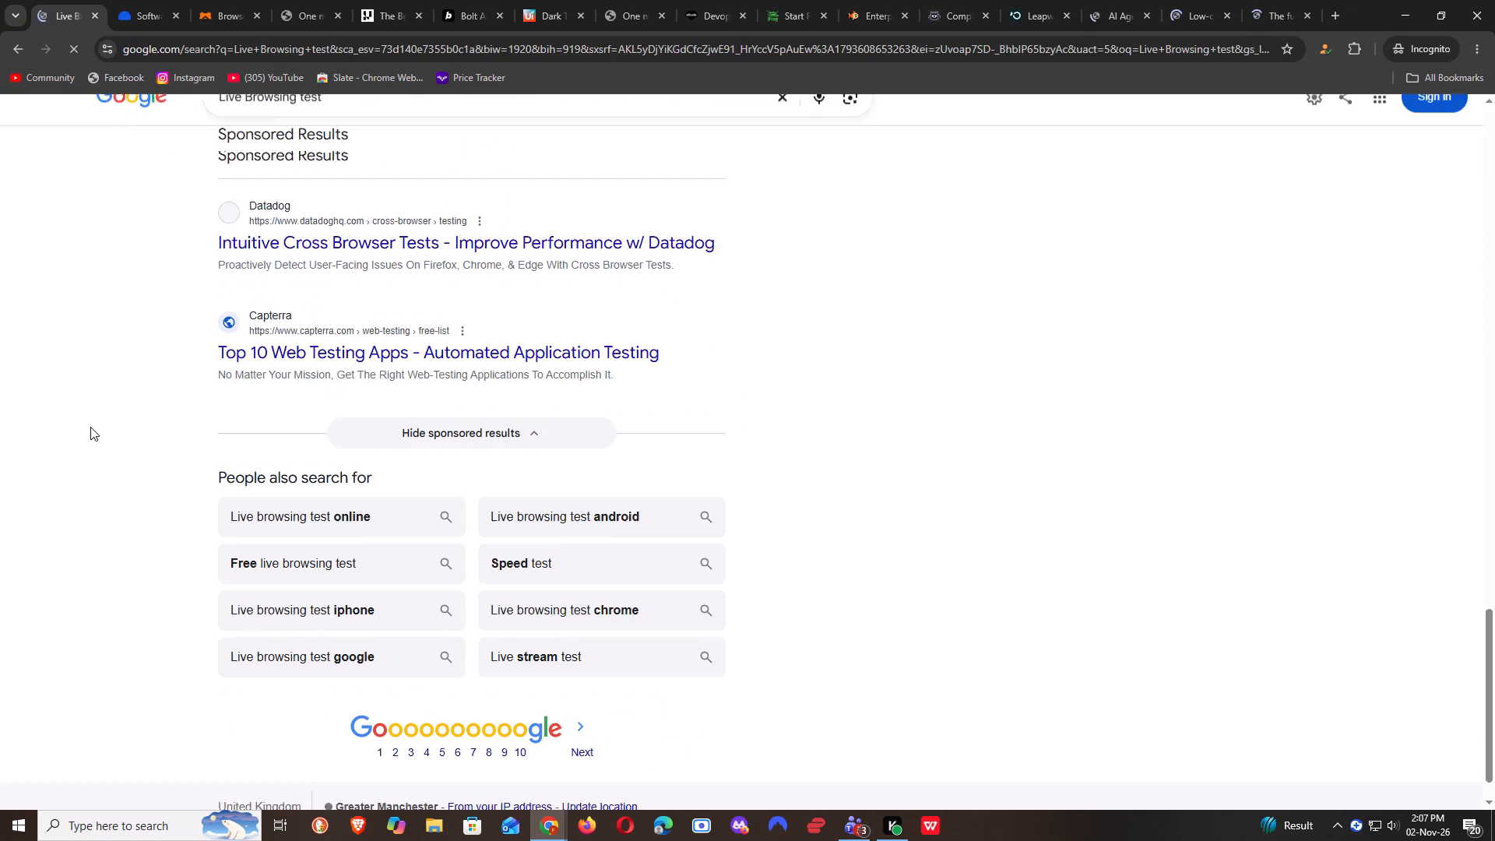
scroll(90, 426, "down", 7)
left_click(394, 706)
left_click(394, 704)
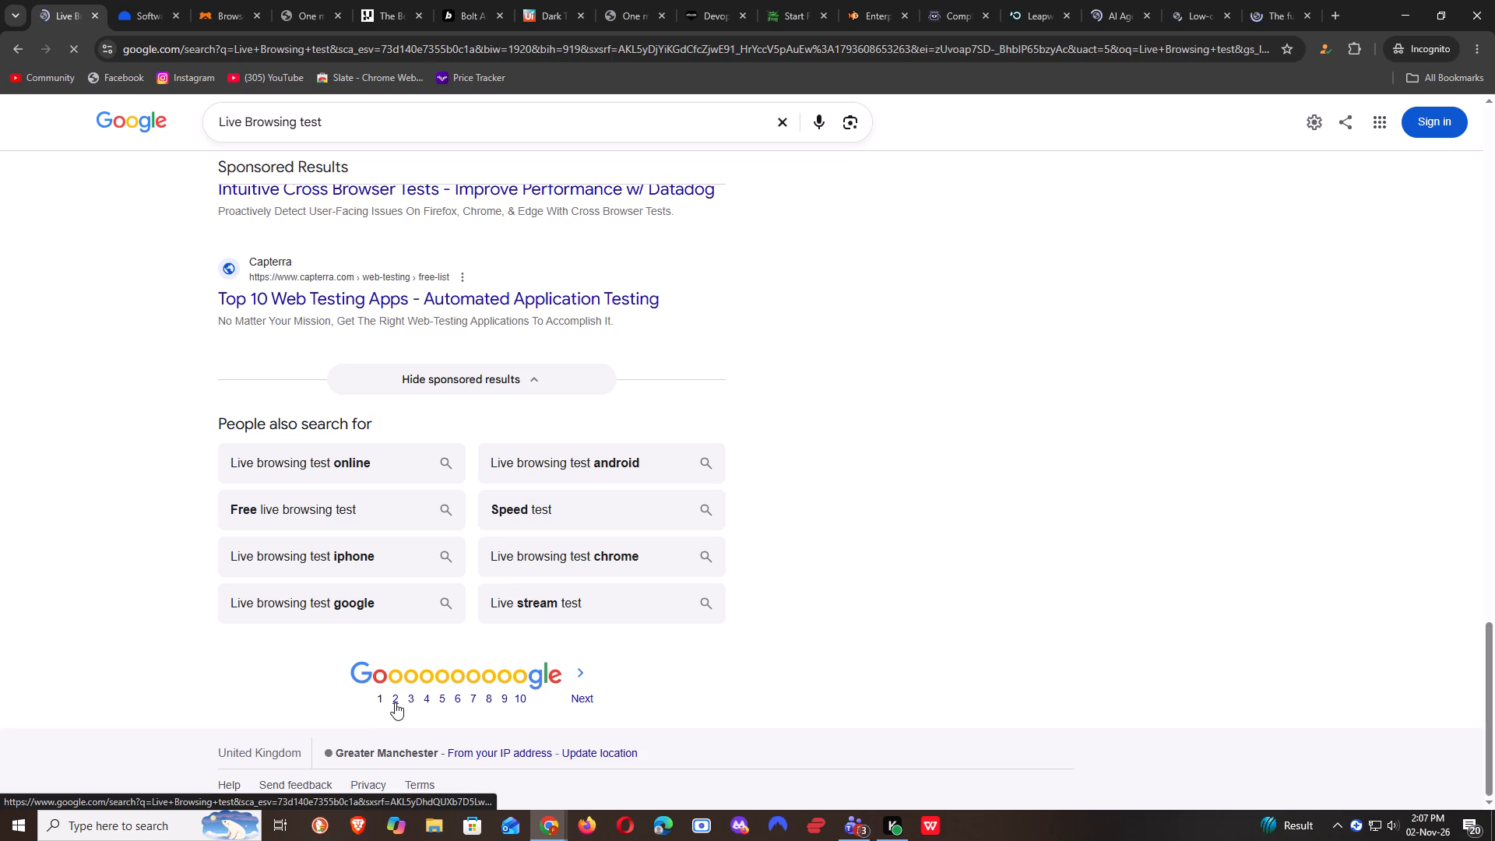
scroll(110, 551, "down", 20)
scroll(110, 551, "down", 9)
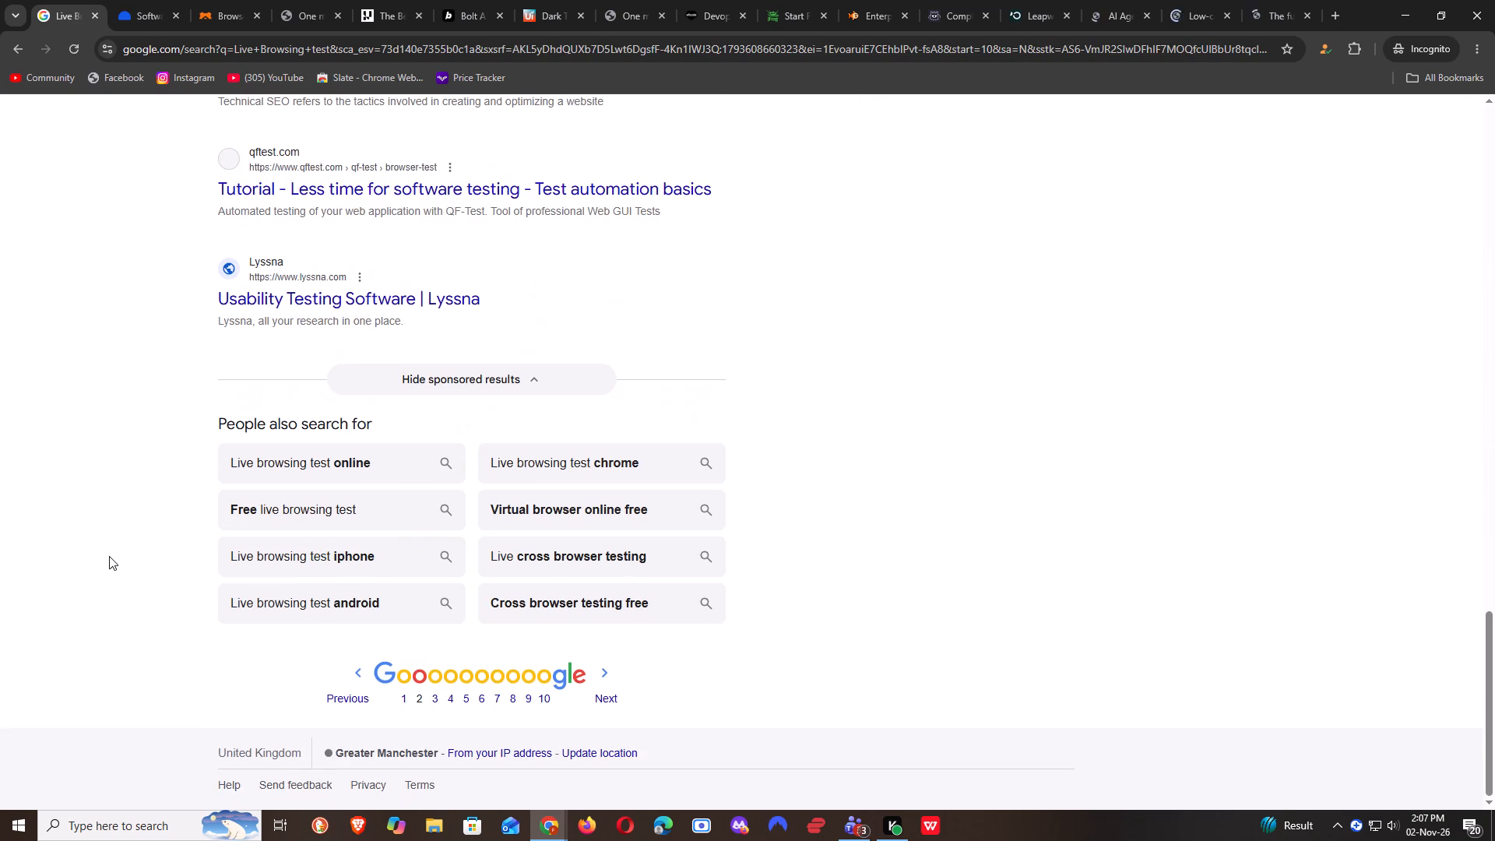
left_click(404, 695)
scroll(3, 452, "down", 4)
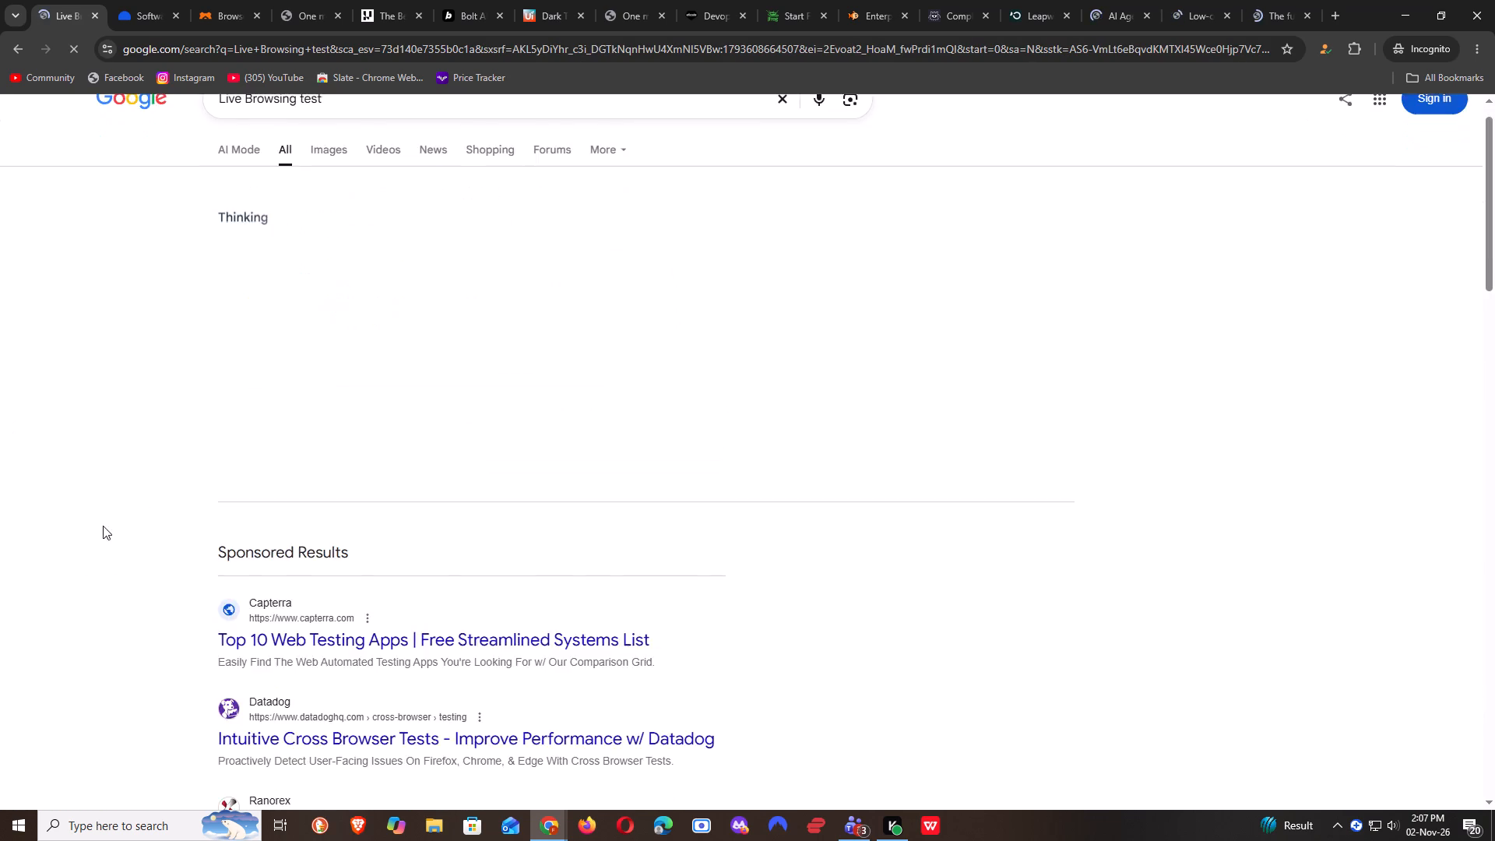
scroll(103, 526, "down", 20)
scroll(103, 526, "down", 14)
Copy the keyword Live browser tests from the tracker sheet, search Google for it in the incognito window and look through the results for ads.
key("alt+Tab")
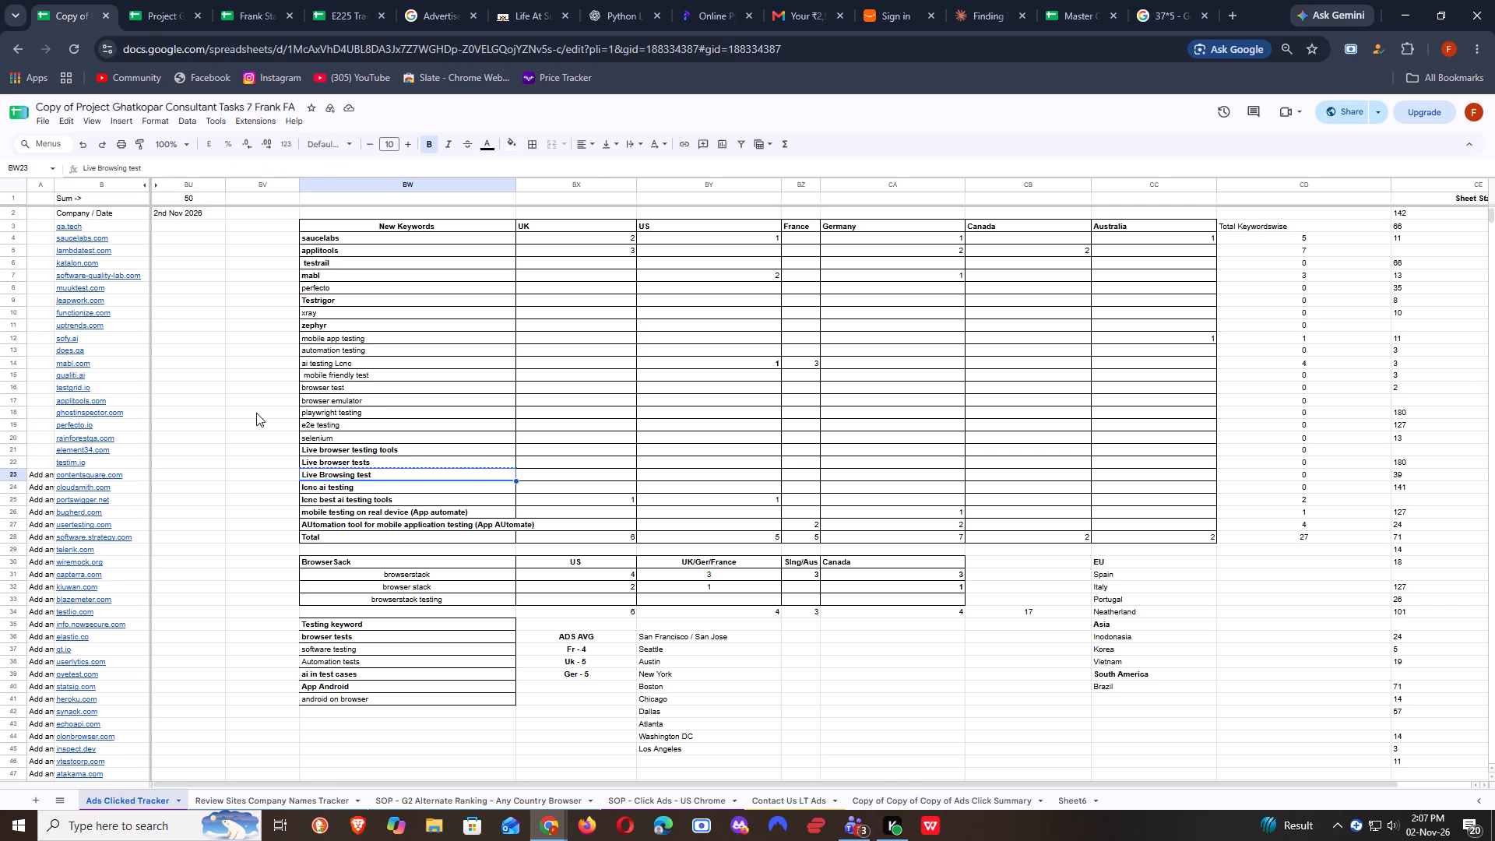
left_click(328, 459)
key("ctrl+c")
key("alt+Tab")
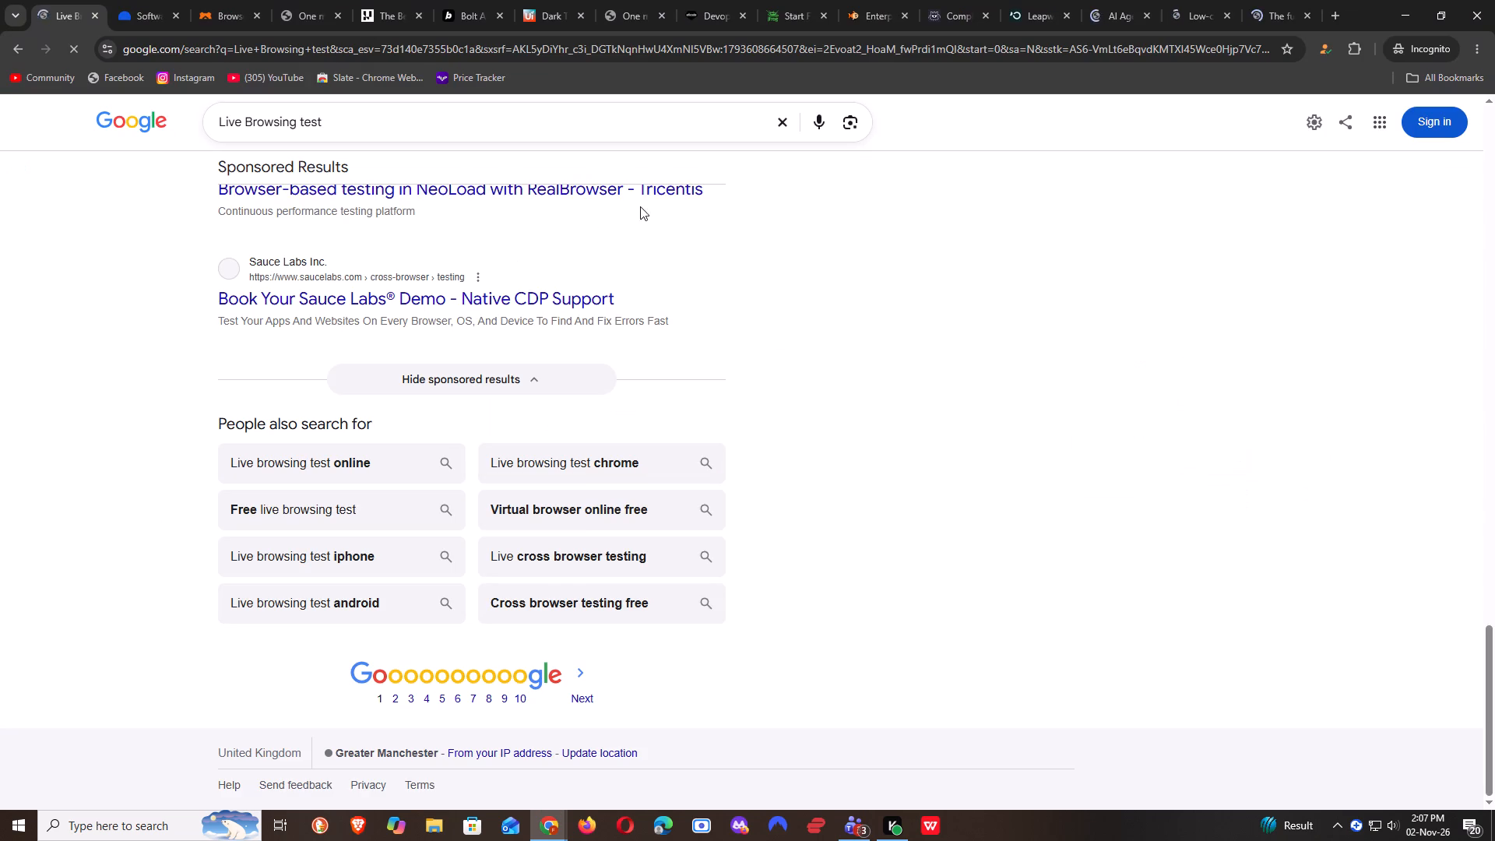
left_click(783, 117)
key("ctrl+v")
key("ctrl+Return")
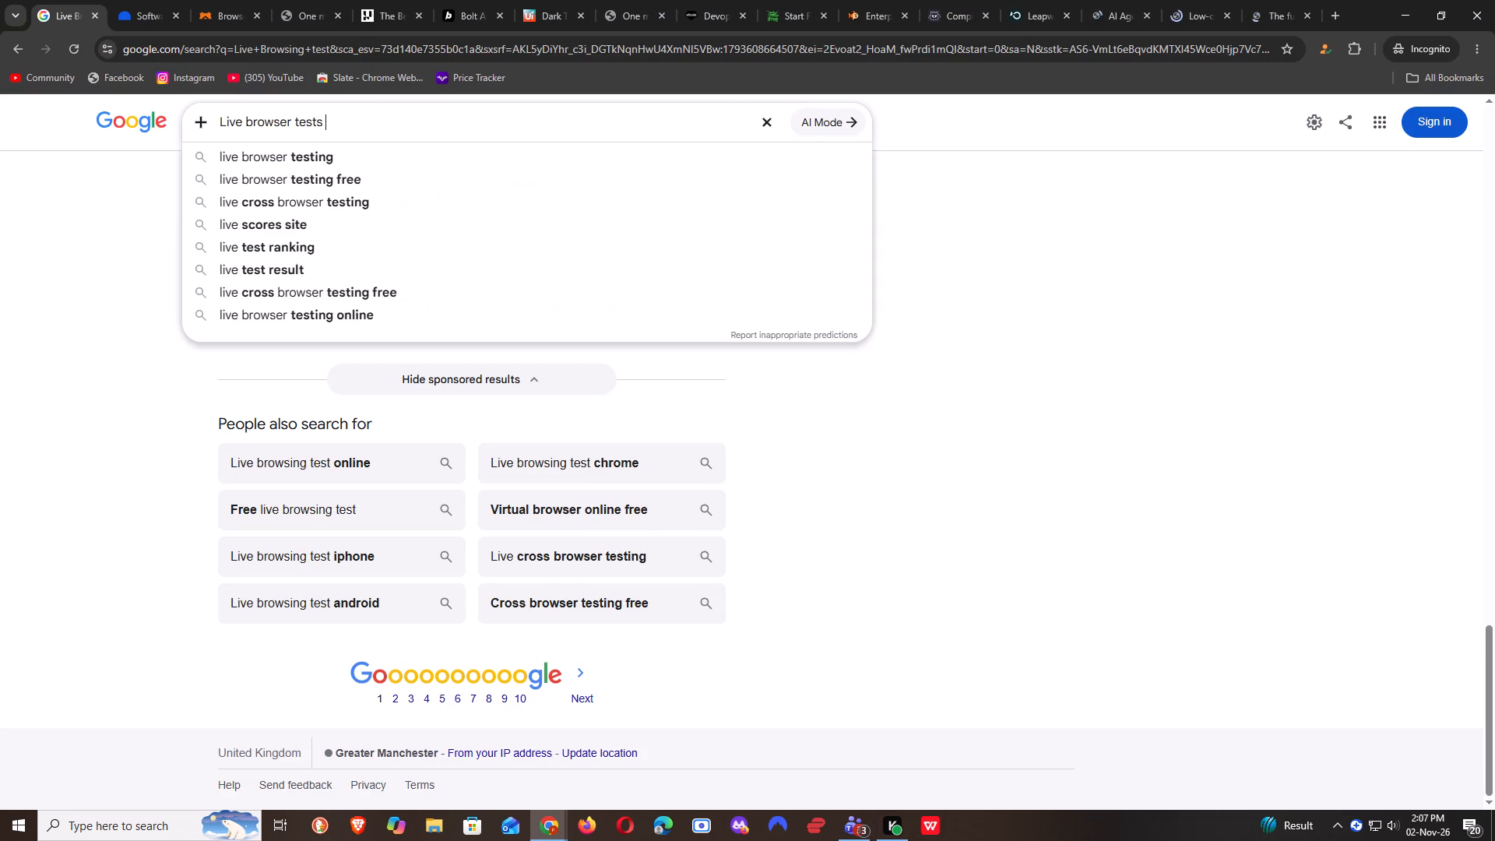
scroll(20, 516, "down", 20)
scroll(20, 516, "down", 7)
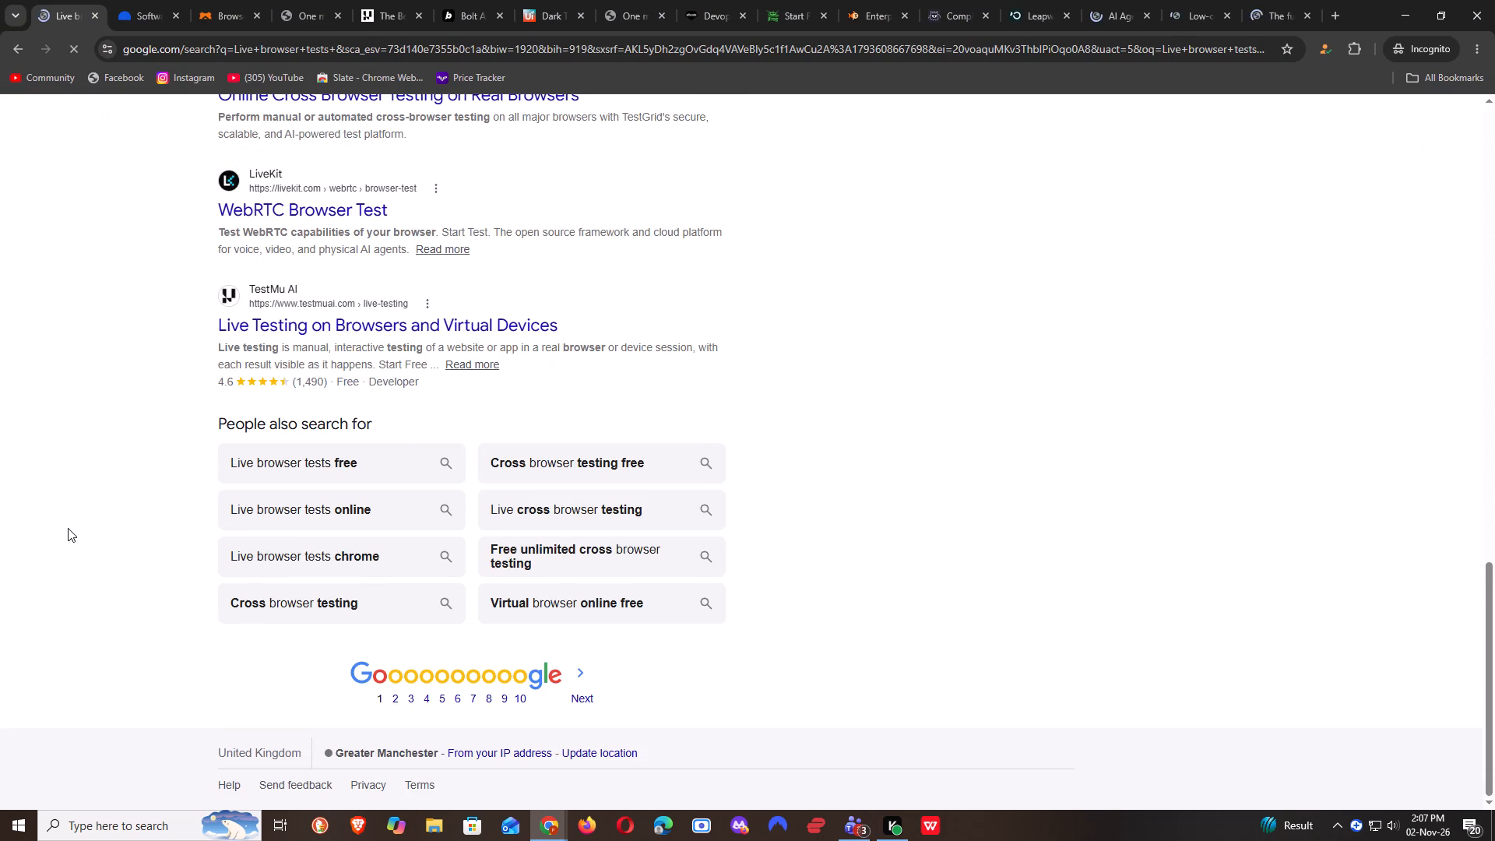
scroll(68, 528, "down", 2)
Copy the keyword zephyr from the tracker sheet, search Google for it in the incognito window and look through the results for ads.
key("alt+Tab")
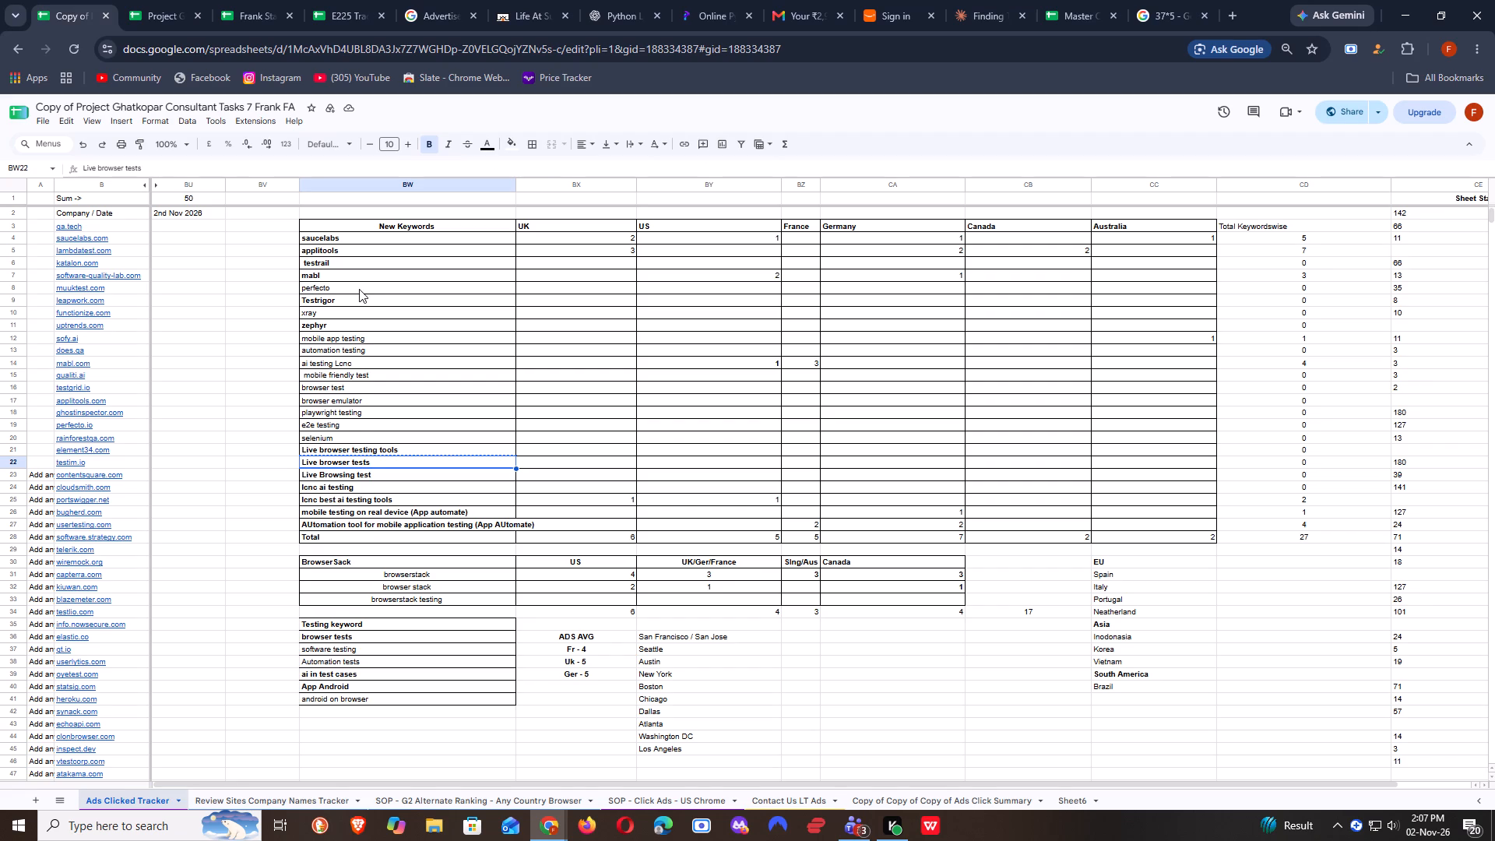
left_click(336, 322)
key("ctrl+c")
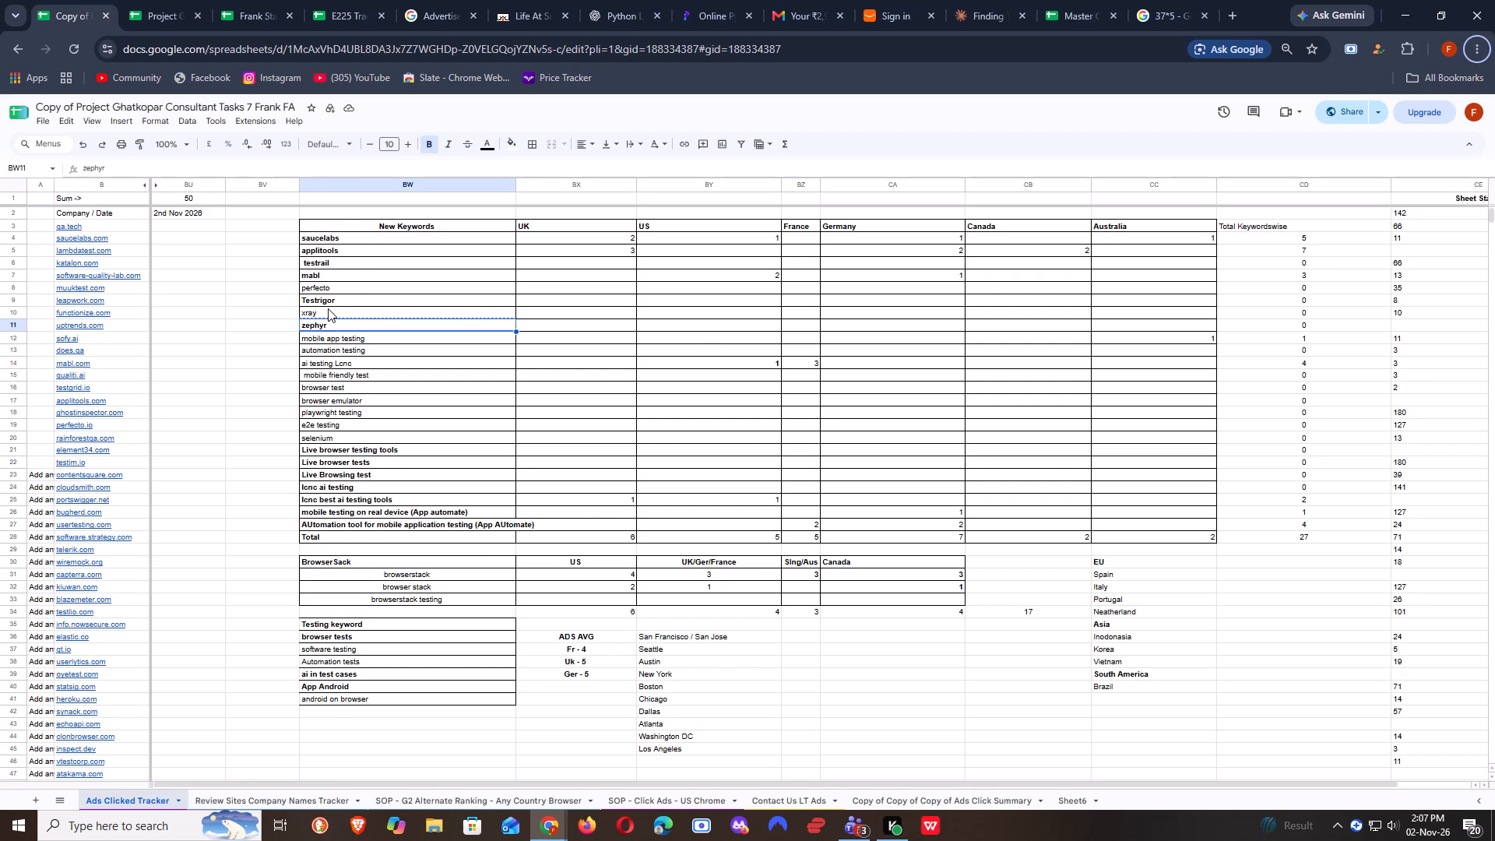
key("alt+Tab")
left_click(779, 122)
key("ctrl+v")
key("ctrl+Return")
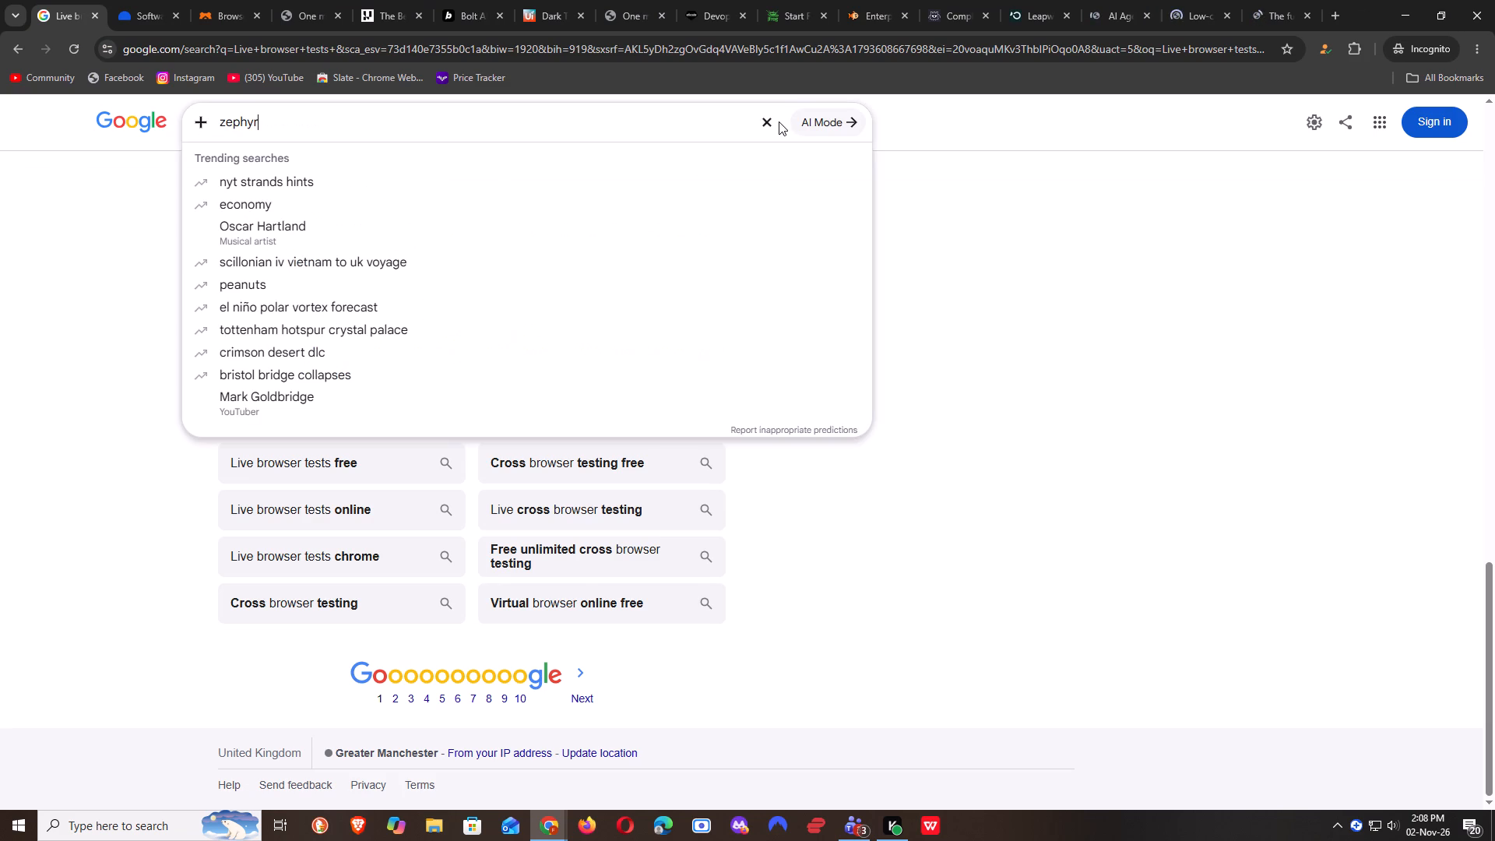
scroll(132, 462, "down", 11)
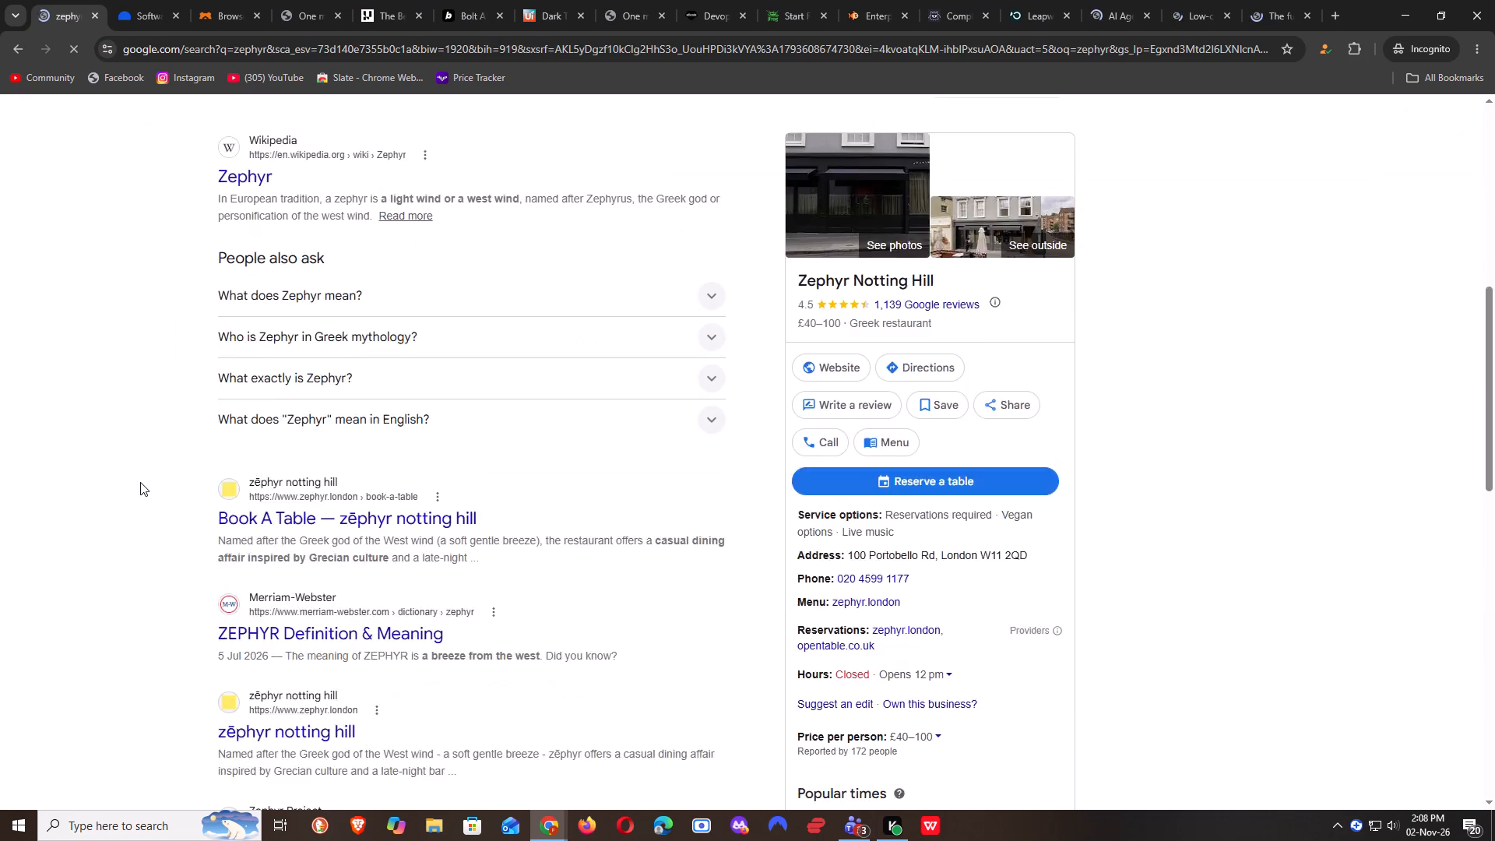
scroll(140, 482, "down", 15)
Copy the keyword Testrigor from the tracker sheet and search Google for it in the incognito window.
key("alt+Tab")
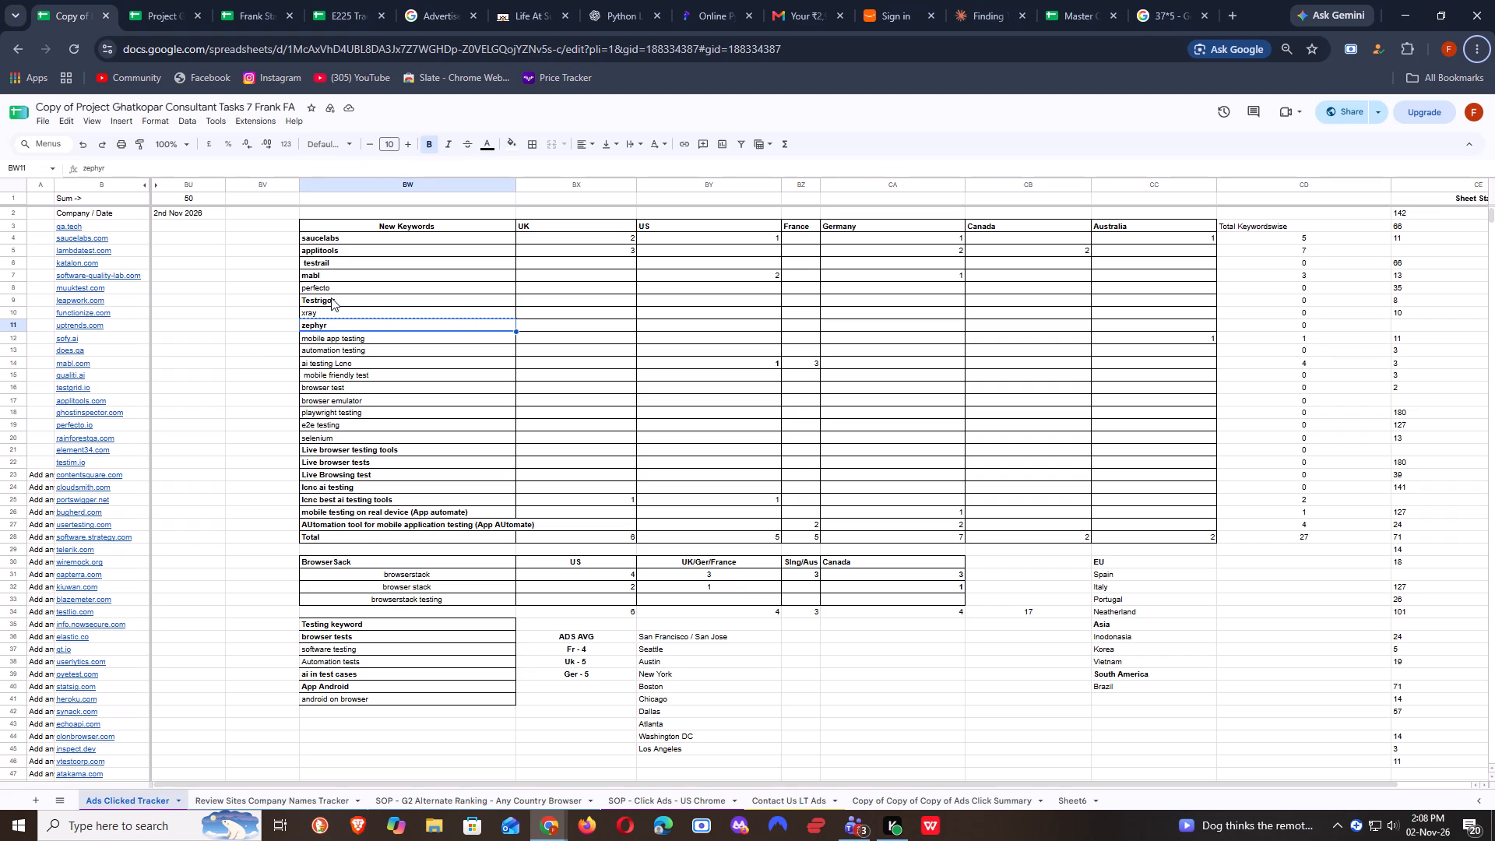
left_click(331, 297)
key("ctrl+c")
key("alt+Tab")
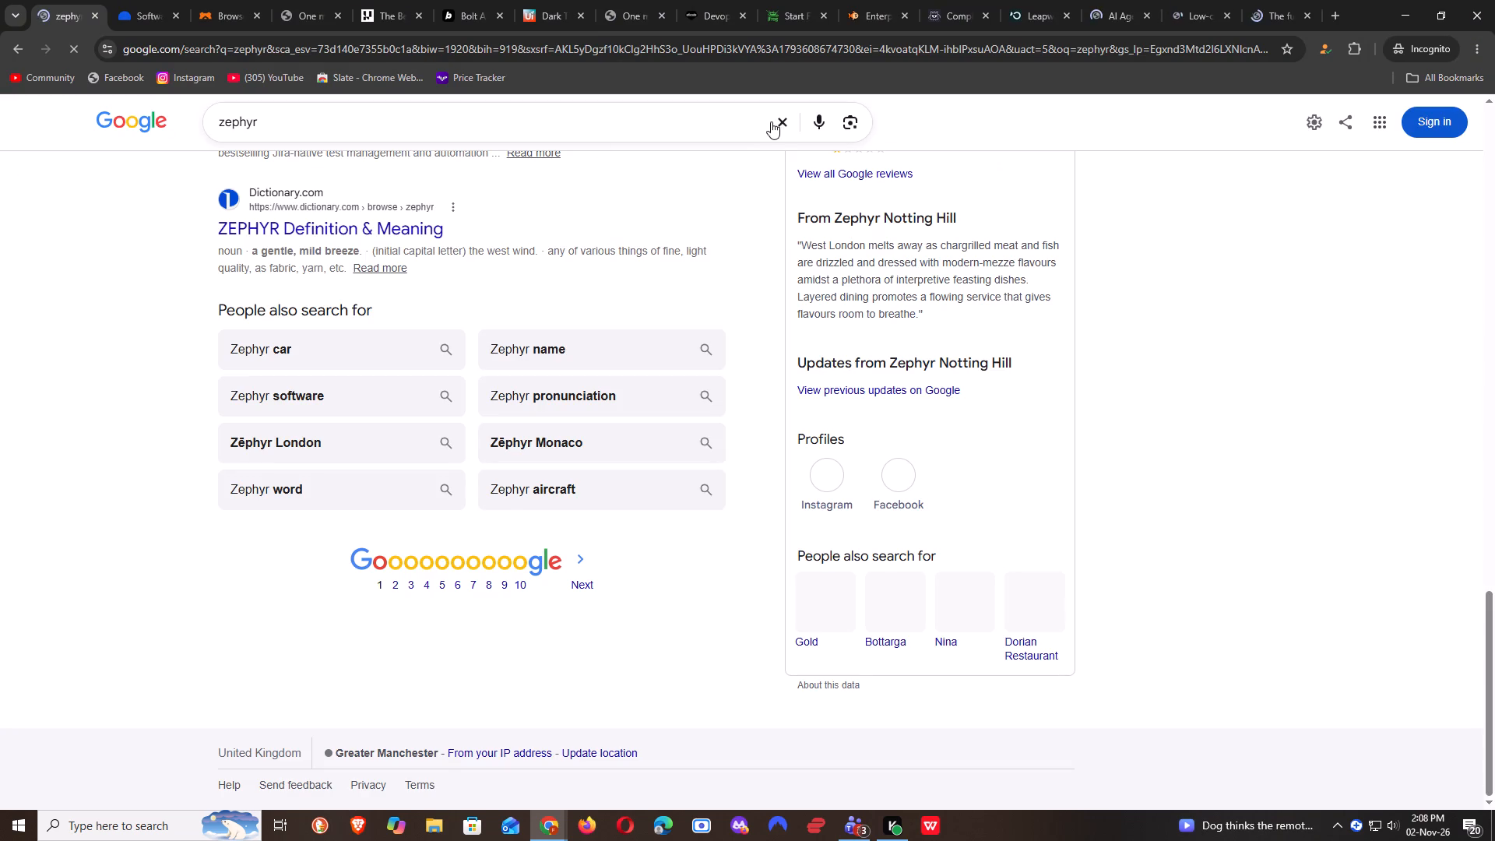
left_click(773, 125)
key("ctrl+v")
key("ctrl+Return")
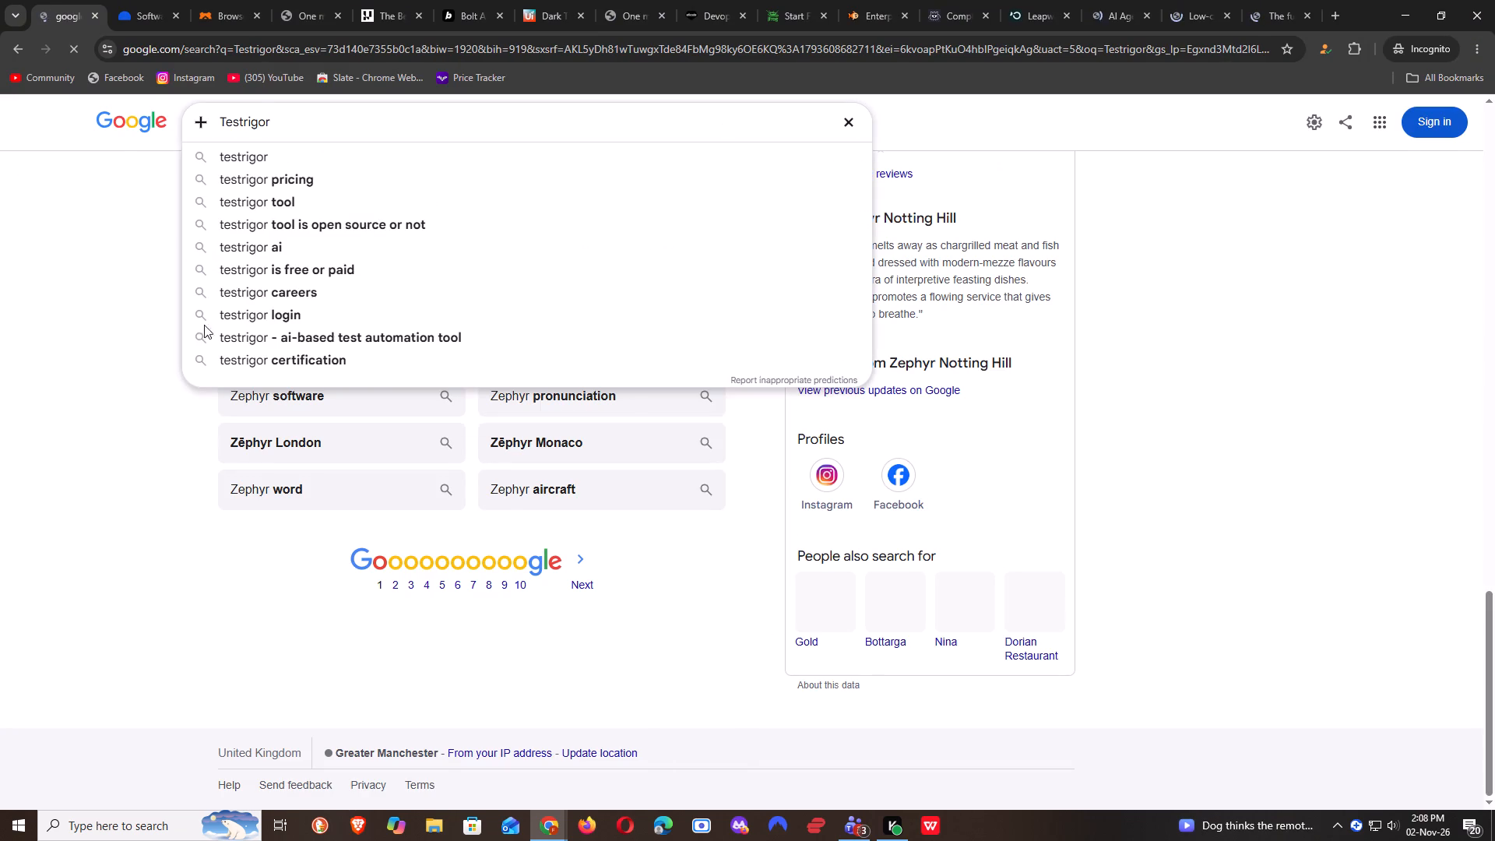
Open the sponsored WorkNest and Kualitee results for Testrigor in new tabs.
middle_click(287, 661)
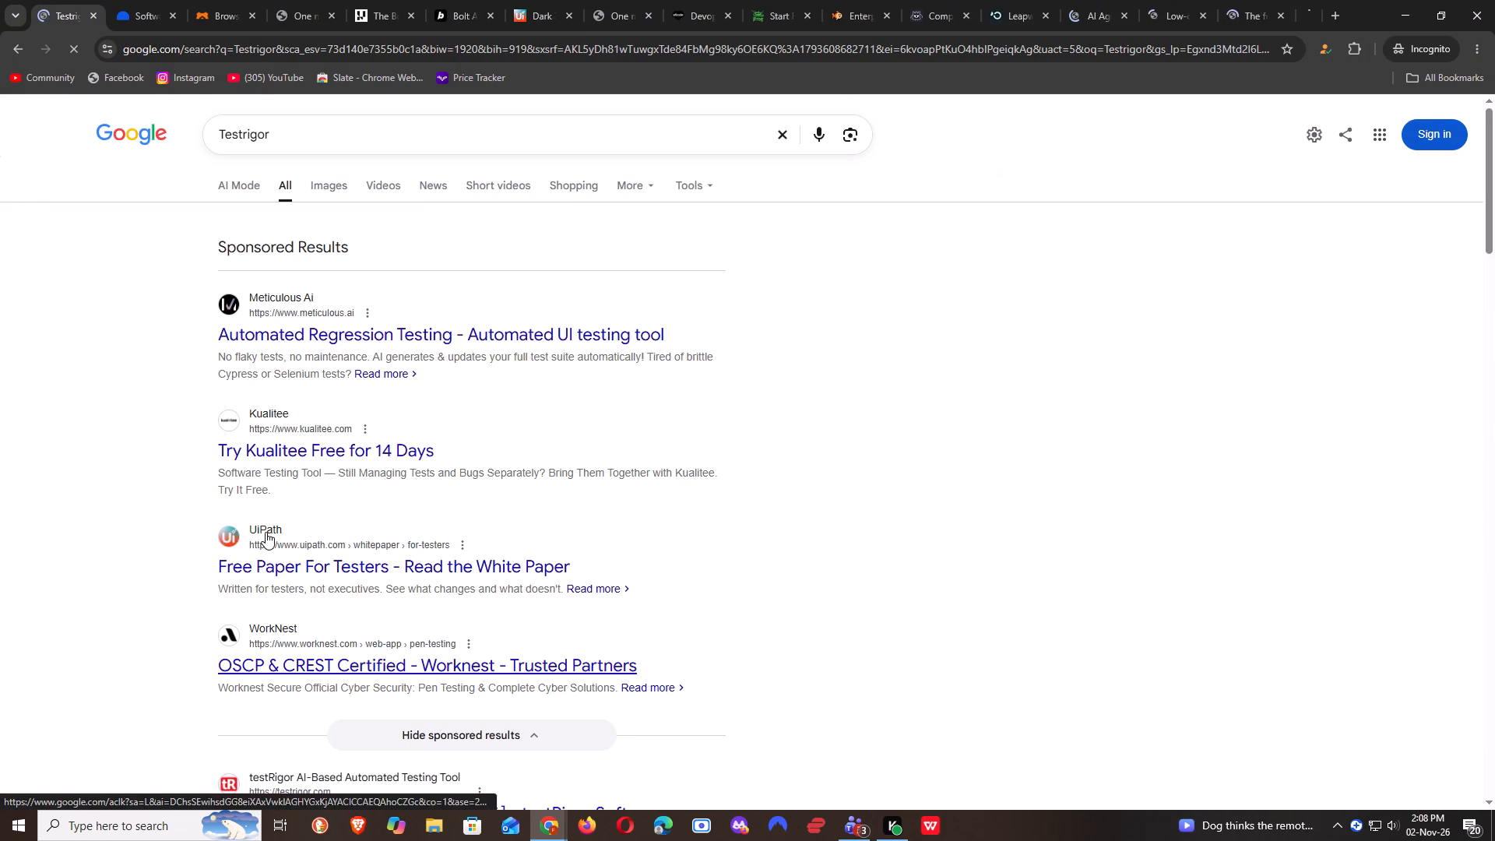
middle_click(262, 442)
Go to results page 2 for Testrigor and open the sponsored Sprinto, IBM and Greptile results in new tabs.
scroll(140, 484, "down", 20)
scroll(140, 484, "down", 3)
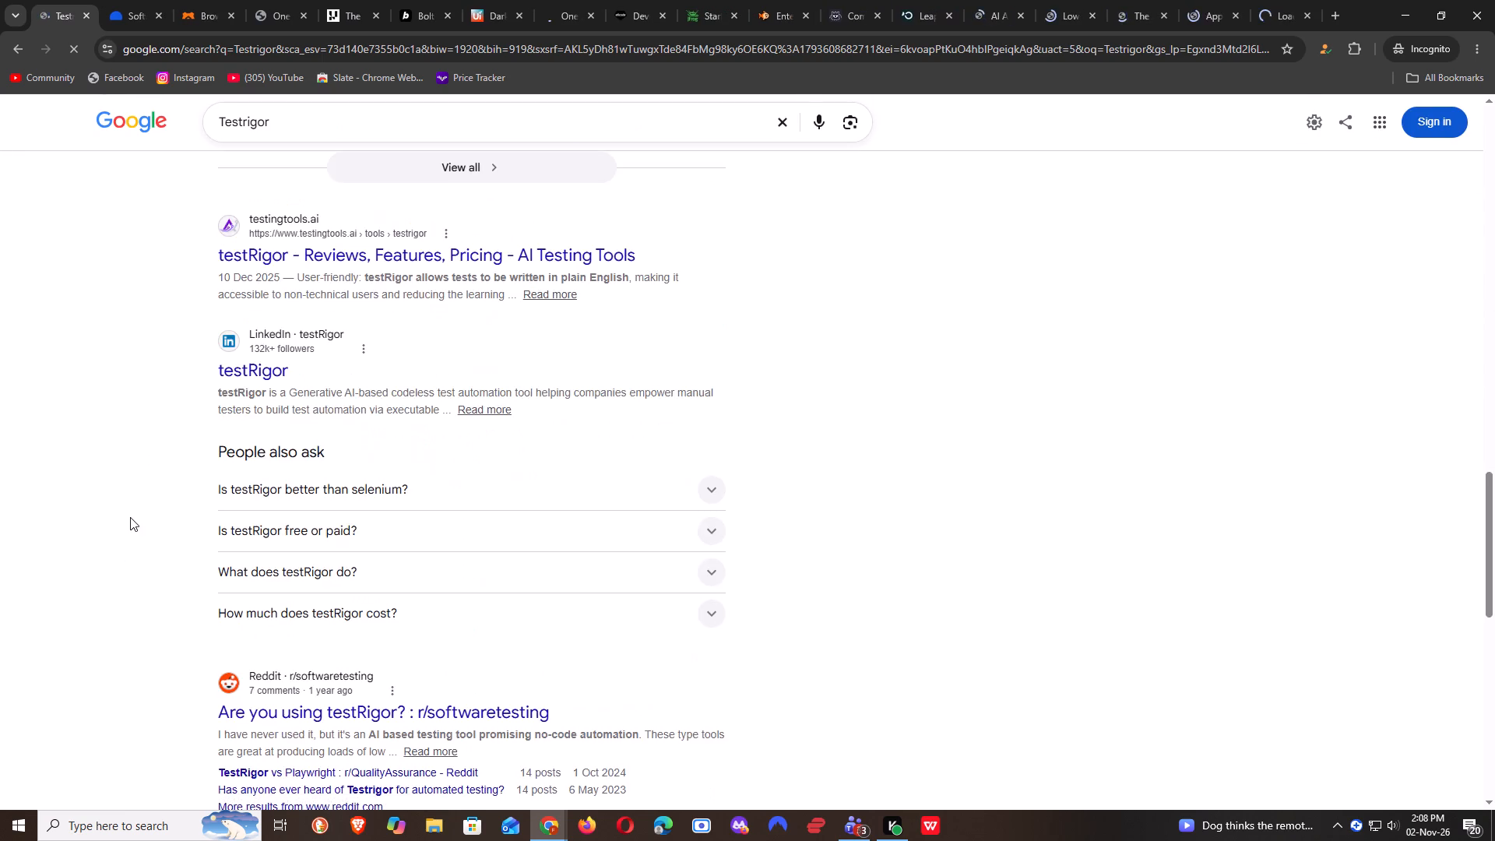
scroll(129, 512, "down", 14)
scroll(120, 487, "down", 7)
left_click(426, 696)
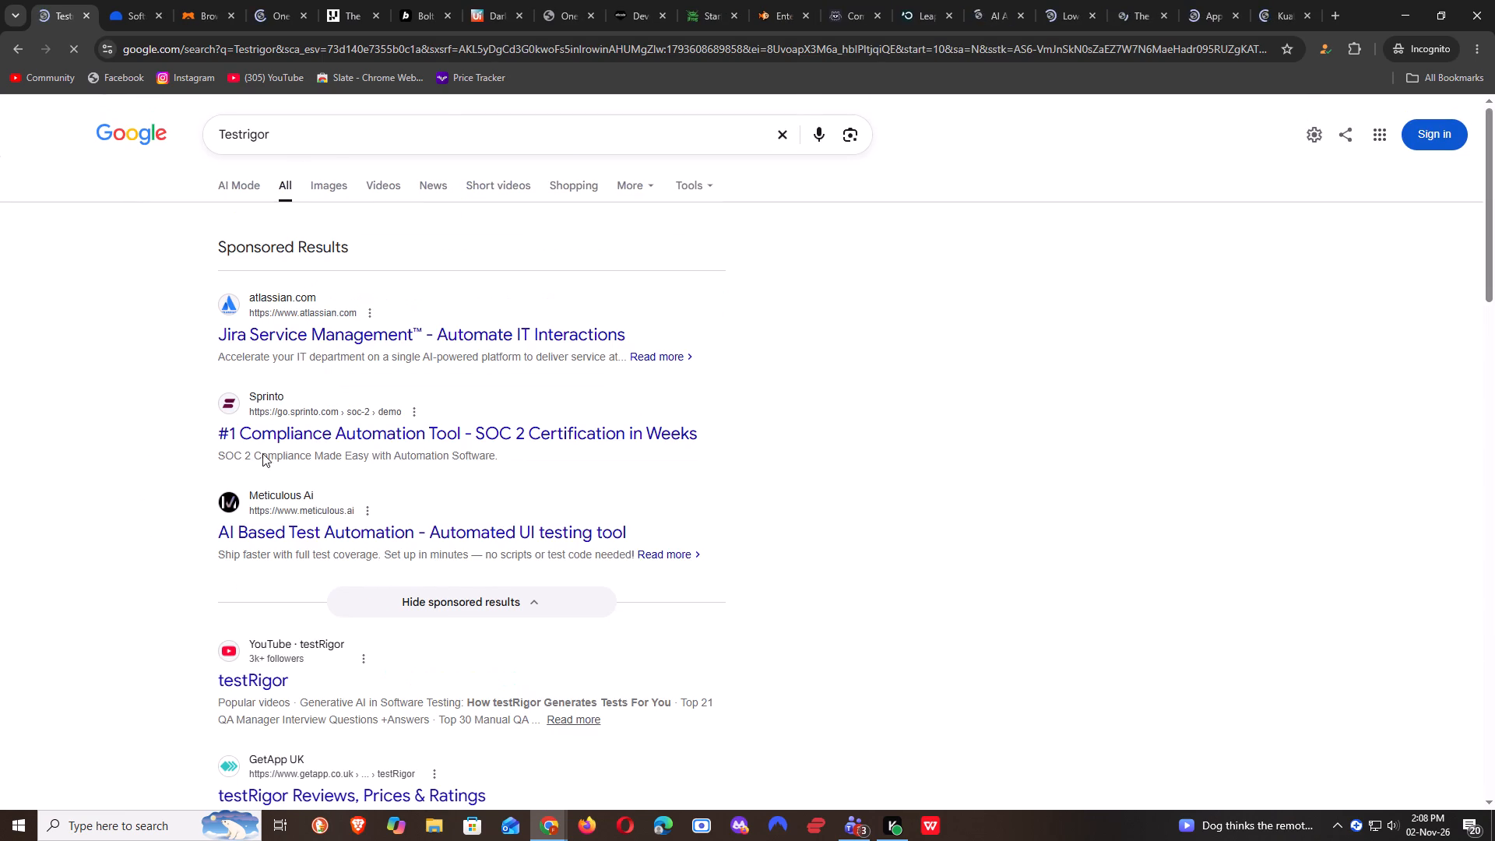
middle_click(266, 433)
scroll(128, 483, "down", 20)
scroll(128, 483, "down", 6)
scroll(89, 560, "up", 5)
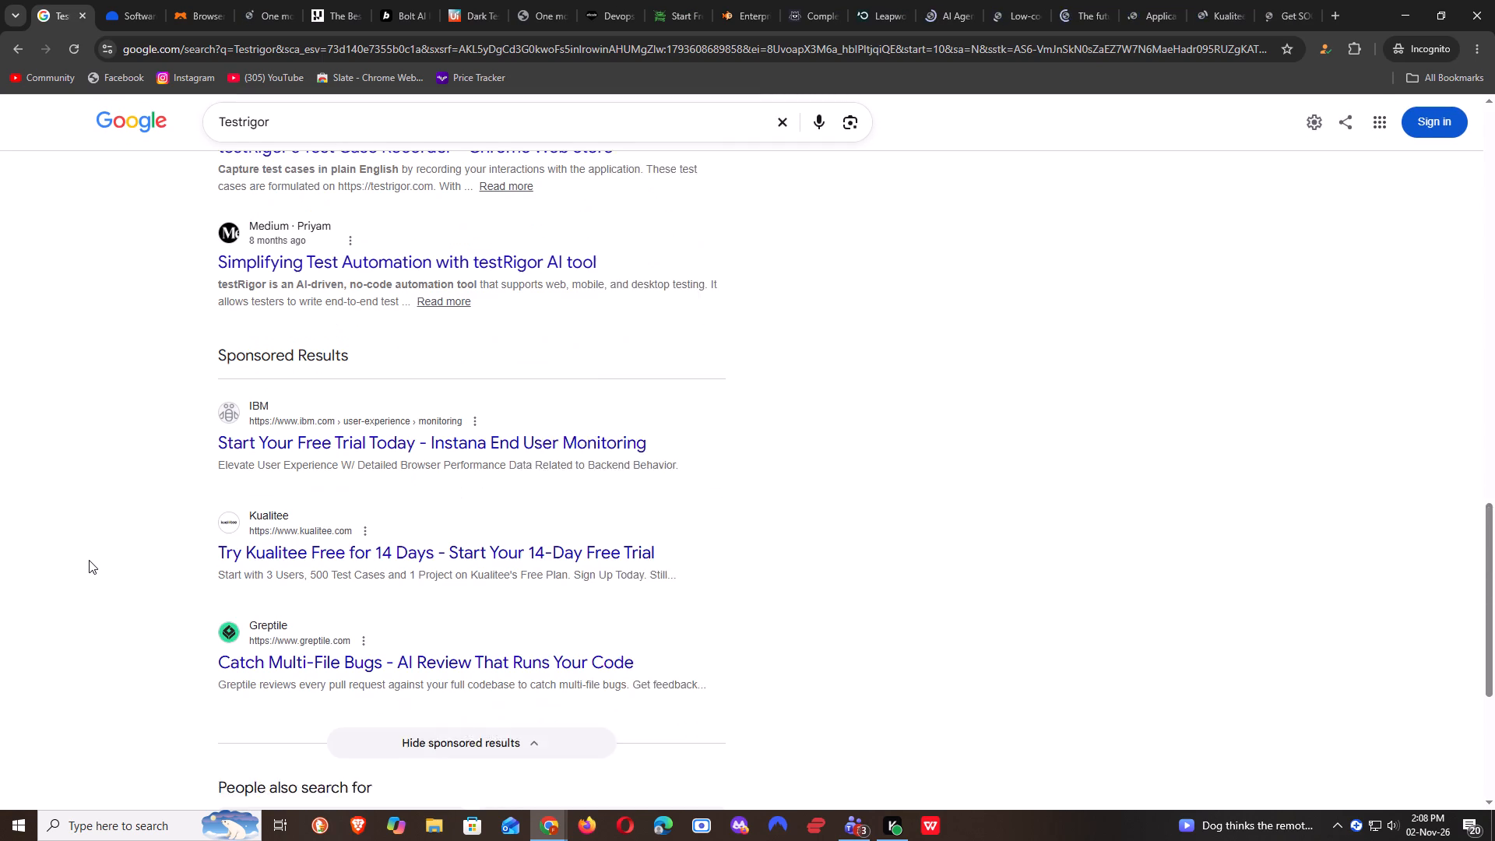
middle_click(287, 476)
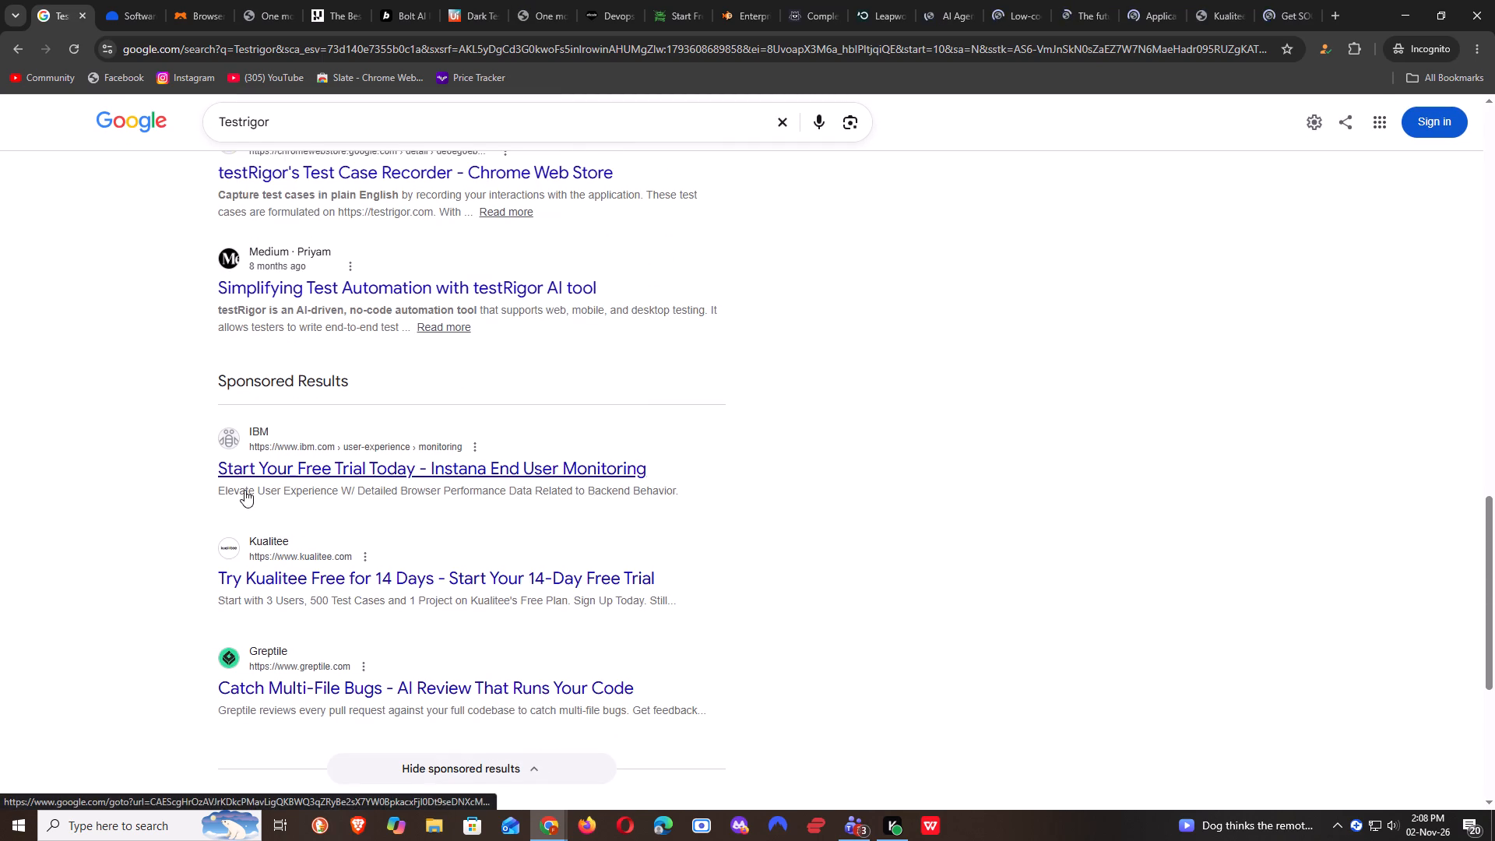
scroll(144, 575, "down", 5)
middle_click(269, 306)
Copy the keyword testrail from the tracker sheet and search Google for it in the incognito window.
key("alt+Tab")
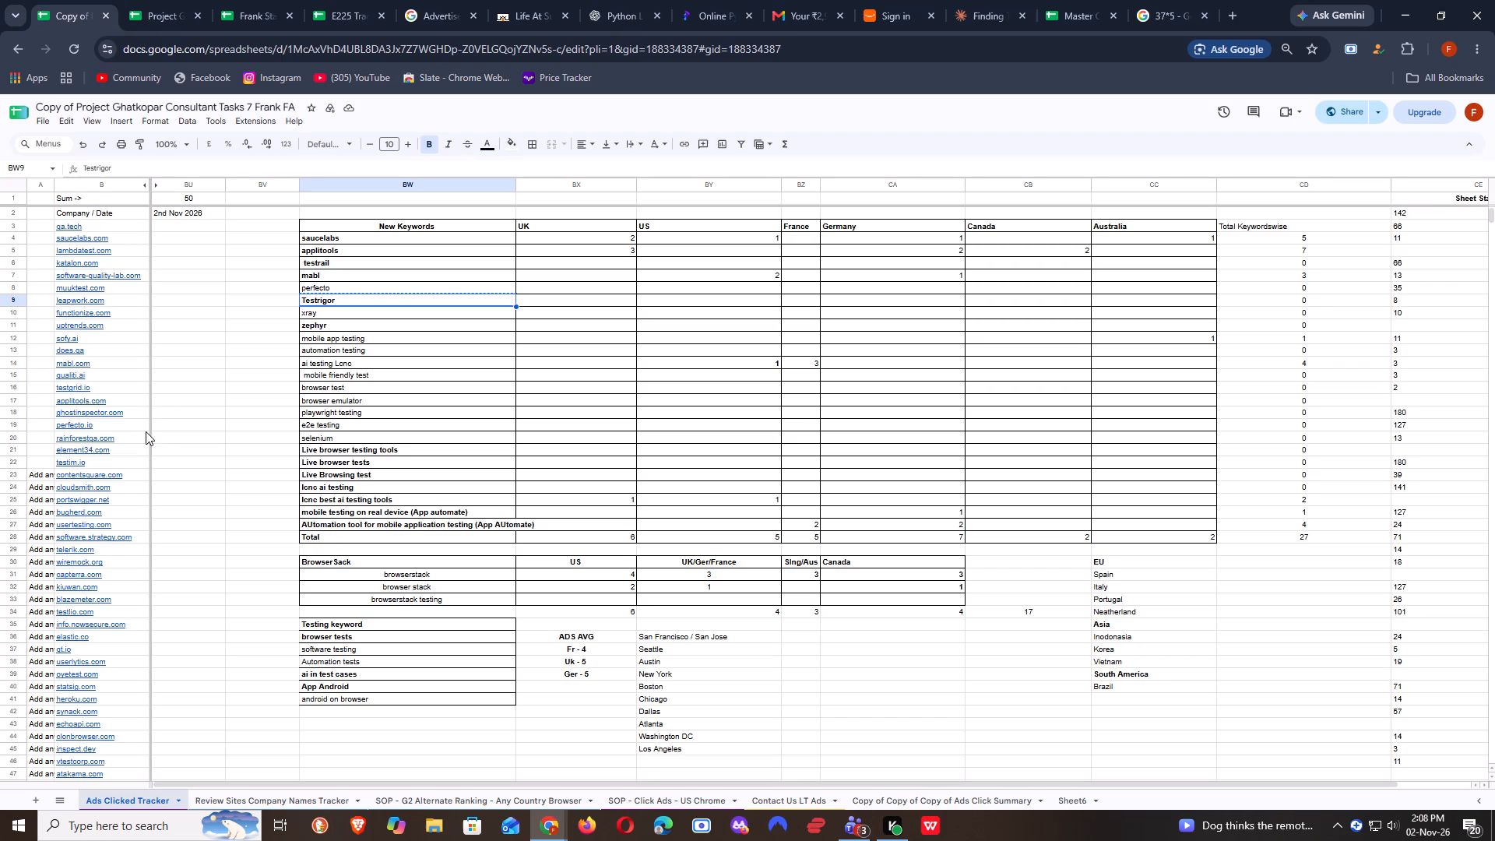
left_click(321, 262)
key("ctrl+c")
key("alt+Tab")
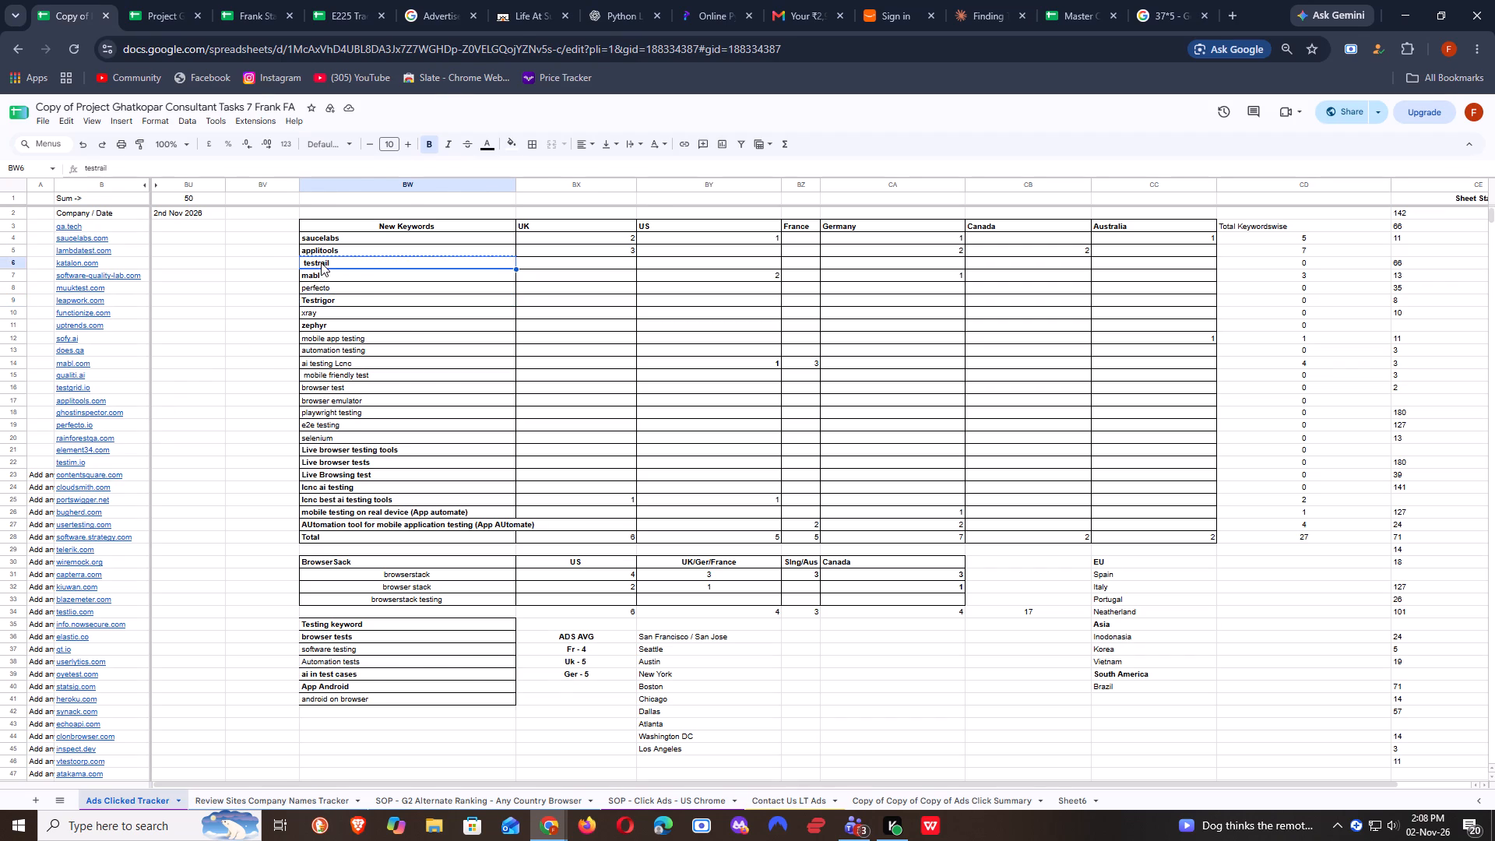
left_click(784, 127)
key("ctrl+v")
key("ctrl+Return")
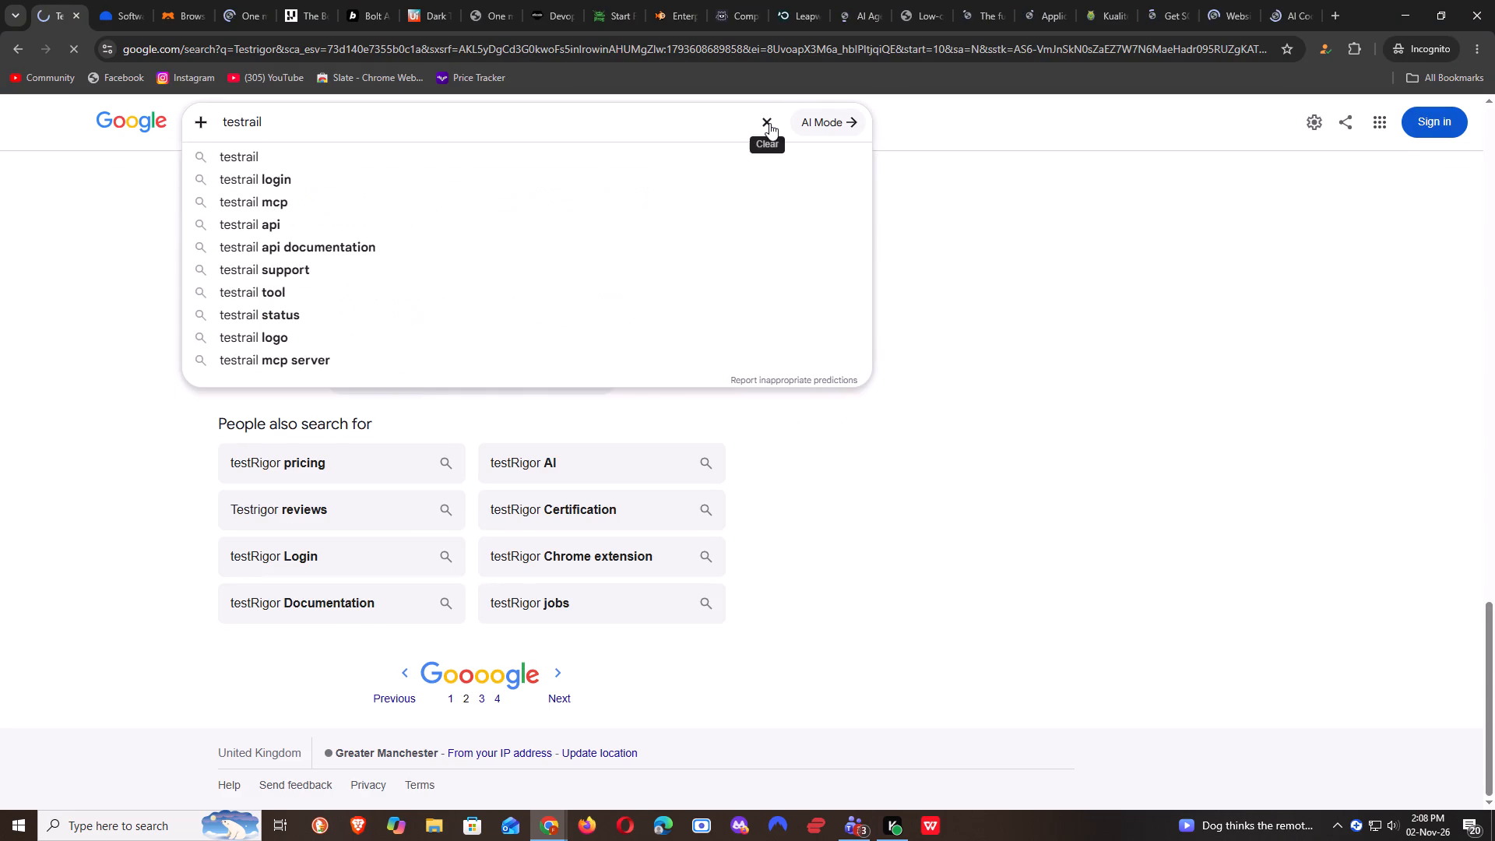
Look through the testrail results for competitor ads and open one of the listings in a new tab.
scroll(9, 587, "down", 20)
scroll(9, 587, "down", 2)
scroll(90, 598, "down", 6)
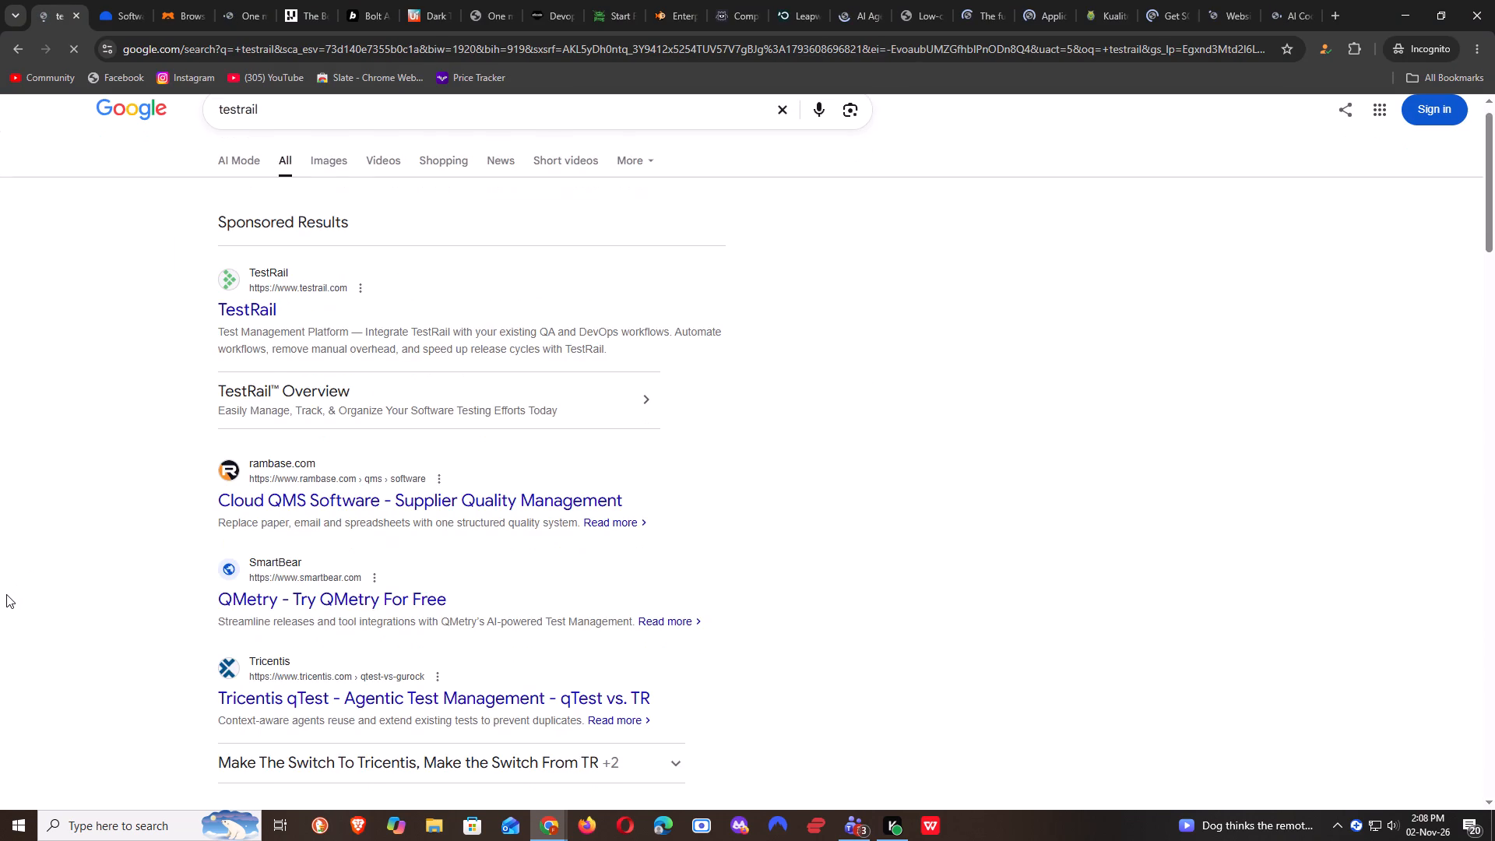
scroll(91, 601, "down", 6)
middle_click(295, 540)
scroll(88, 586, "down", 6)
Copy the keyword applitools from the tracker sheet and search Google for it in the incognito window.
key("alt+Tab")
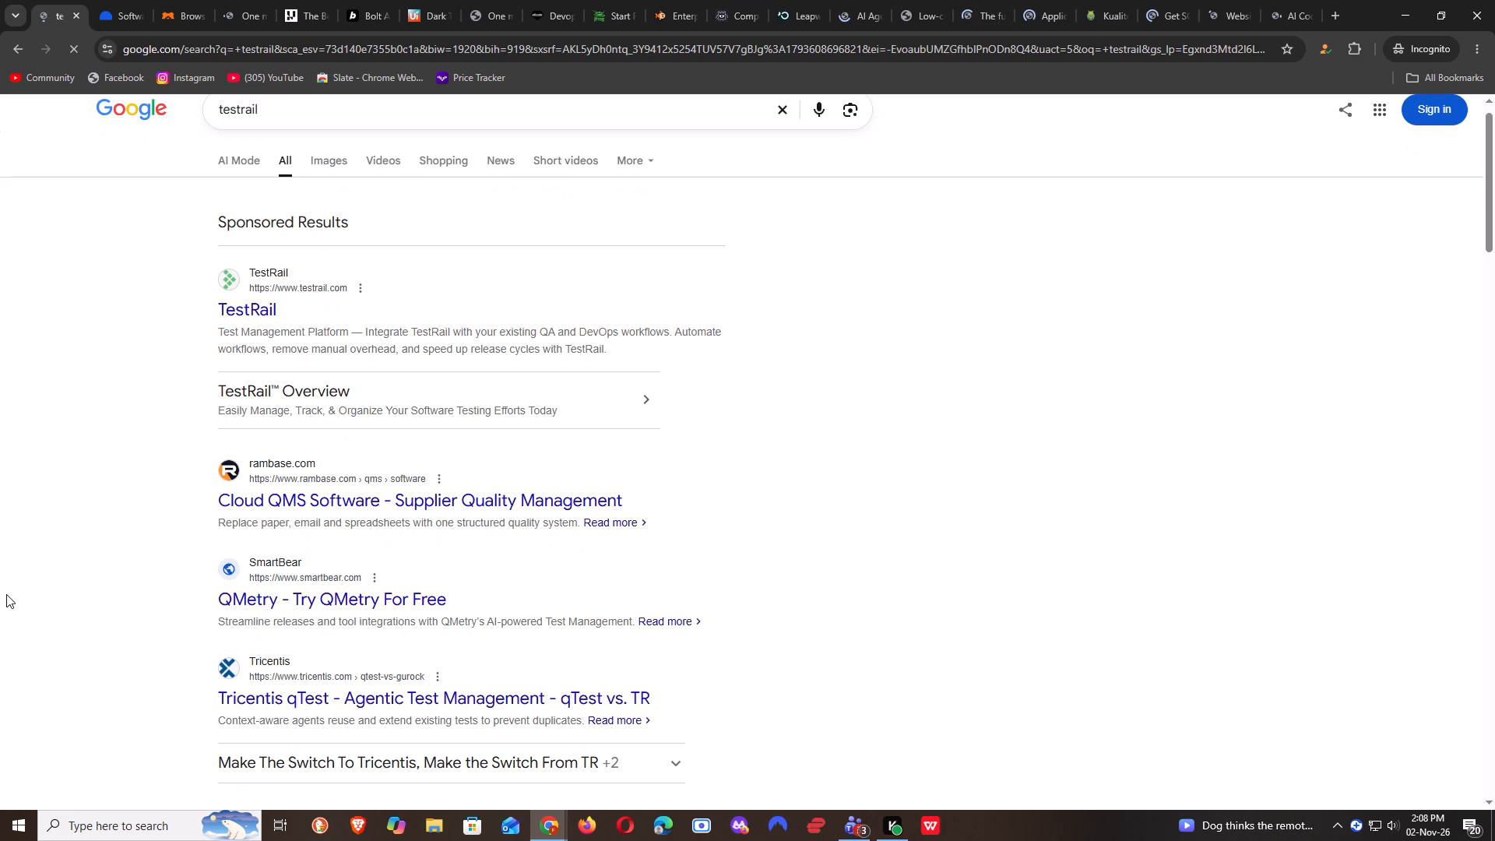
left_click(325, 251)
key("ctrl+c")
key("alt+Tab")
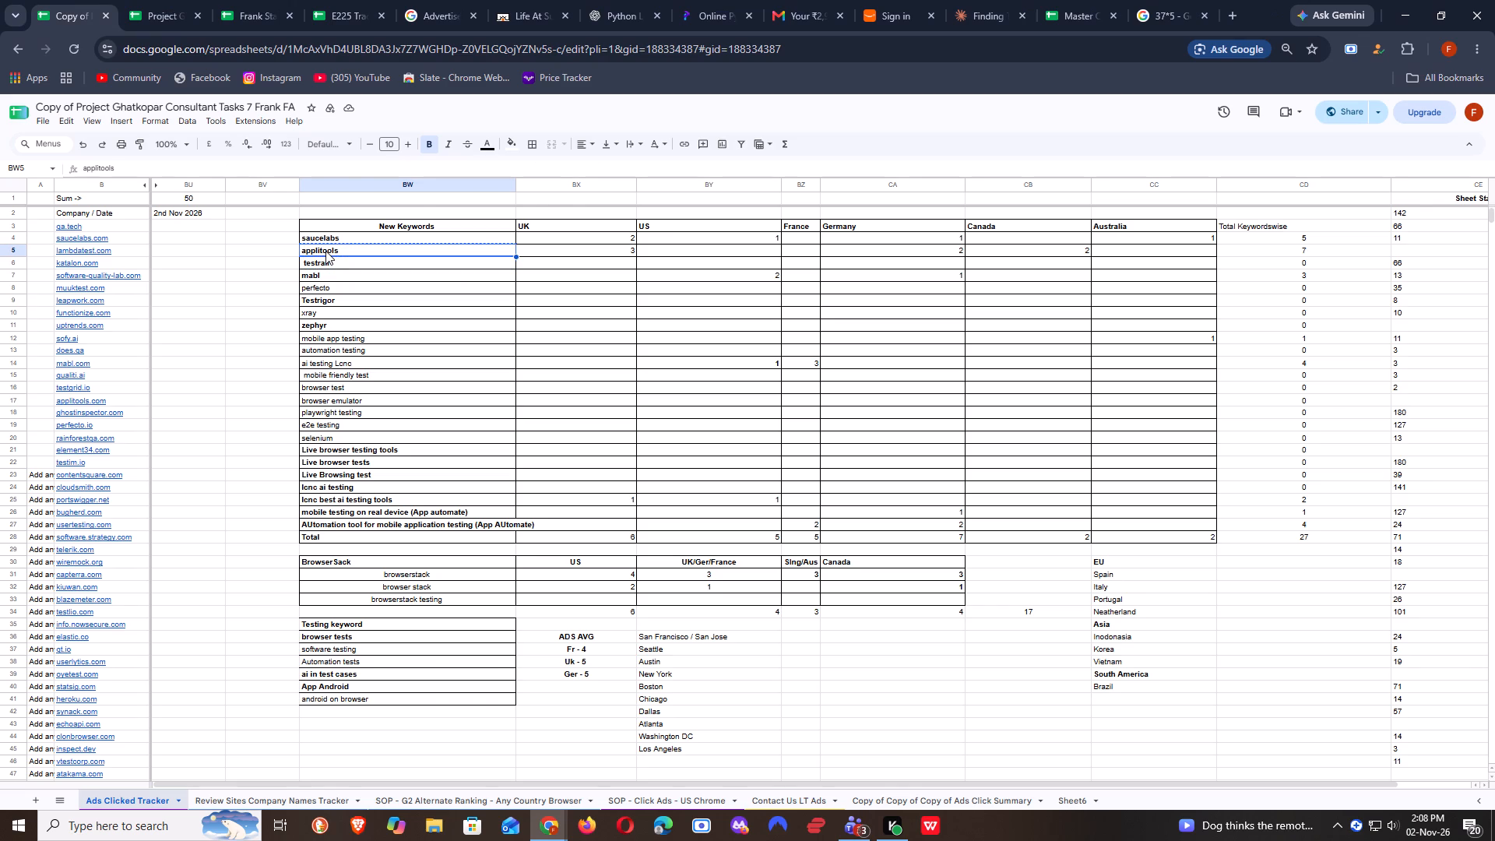
left_click(774, 122)
key("ctrl+v")
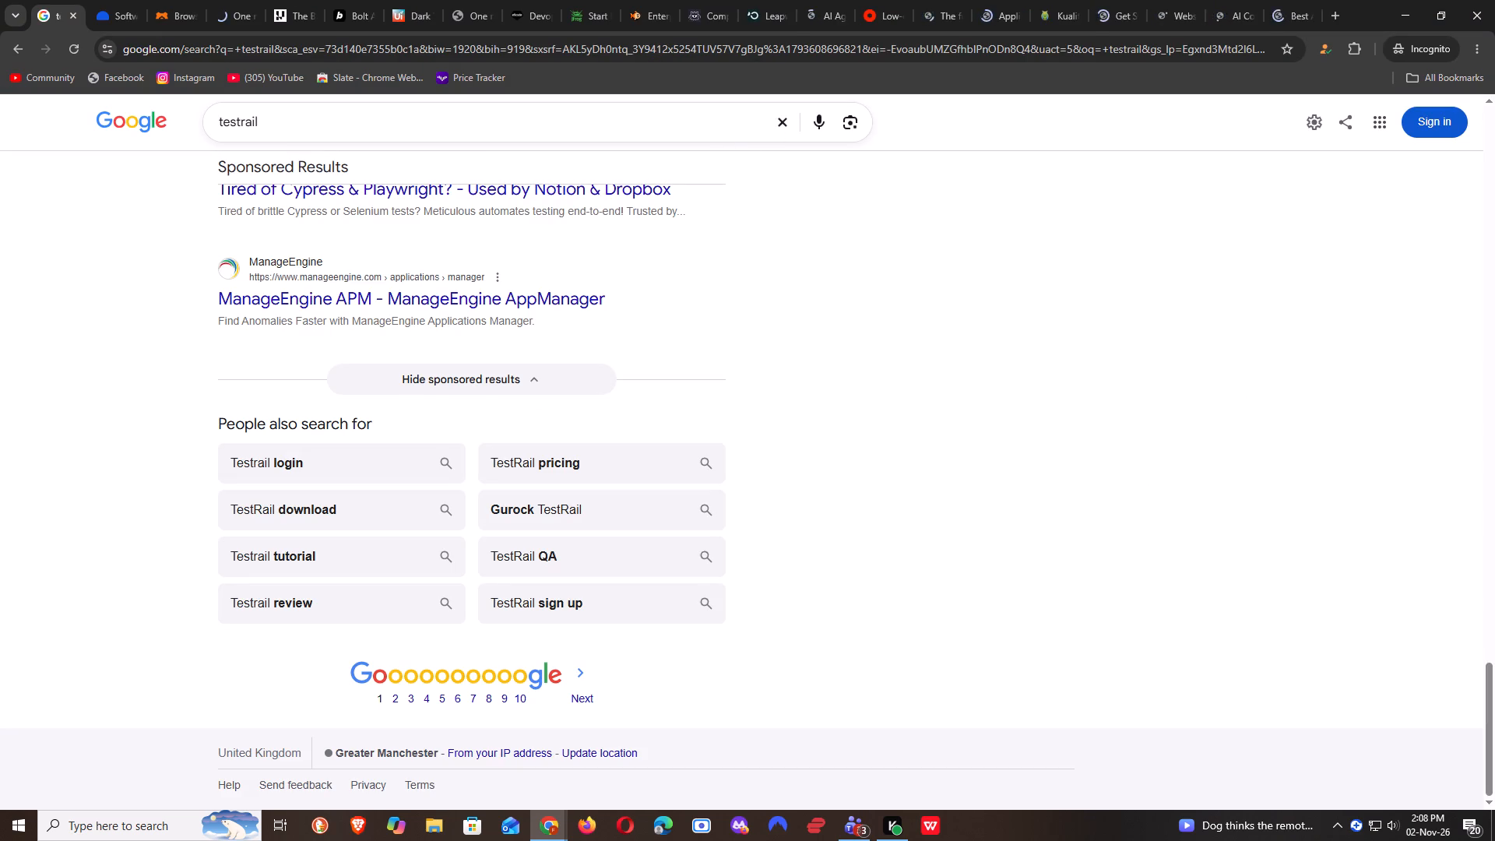
key("ctrl+Return")
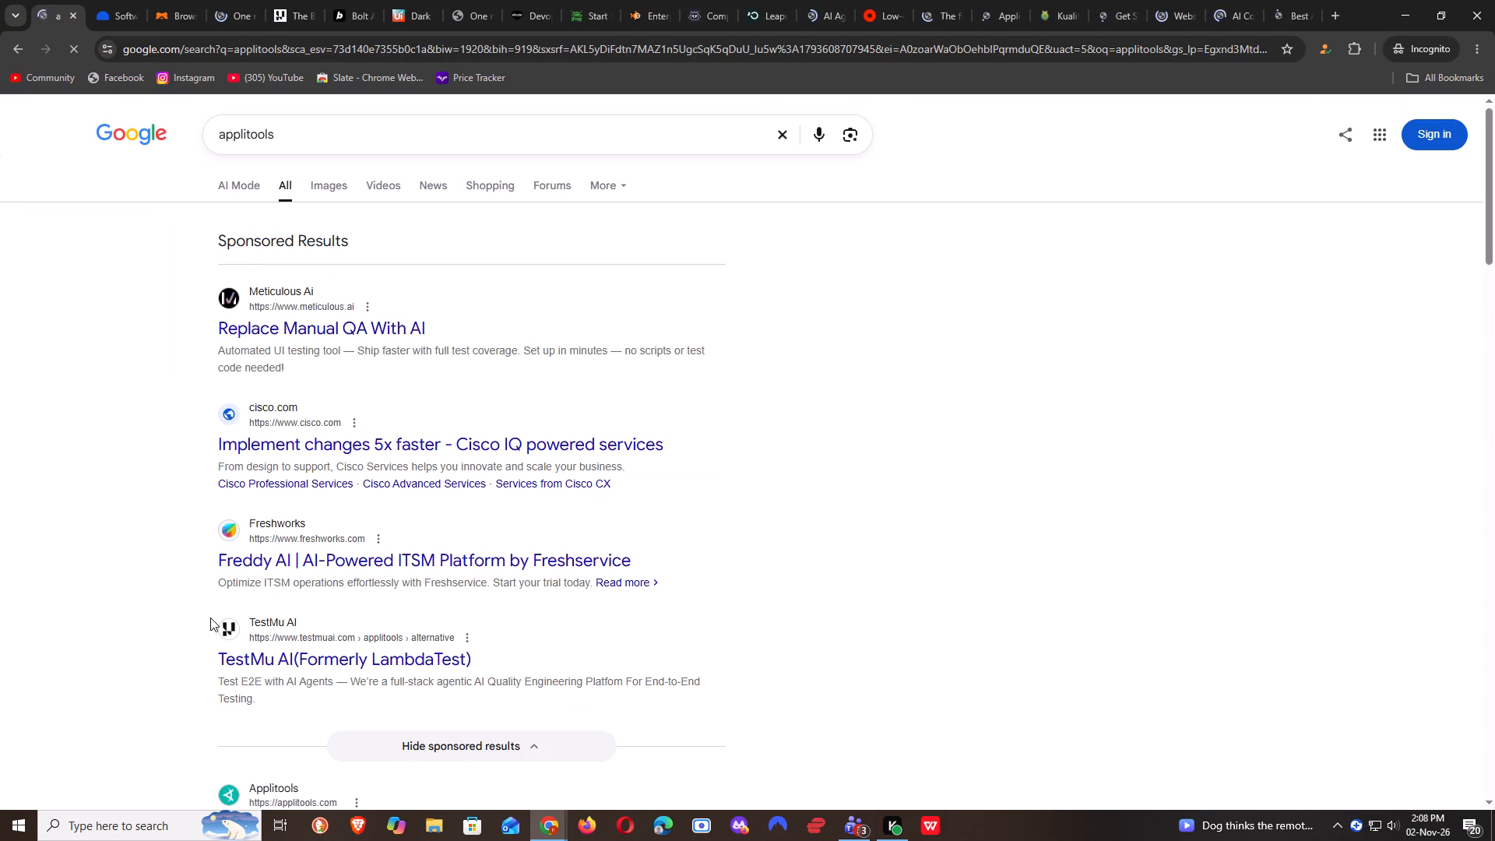
Open the sponsored TestMu AI, Freshworks, Cisco and Meticulous AI results for applitools in new tabs.
middle_click(232, 661)
middle_click(252, 565)
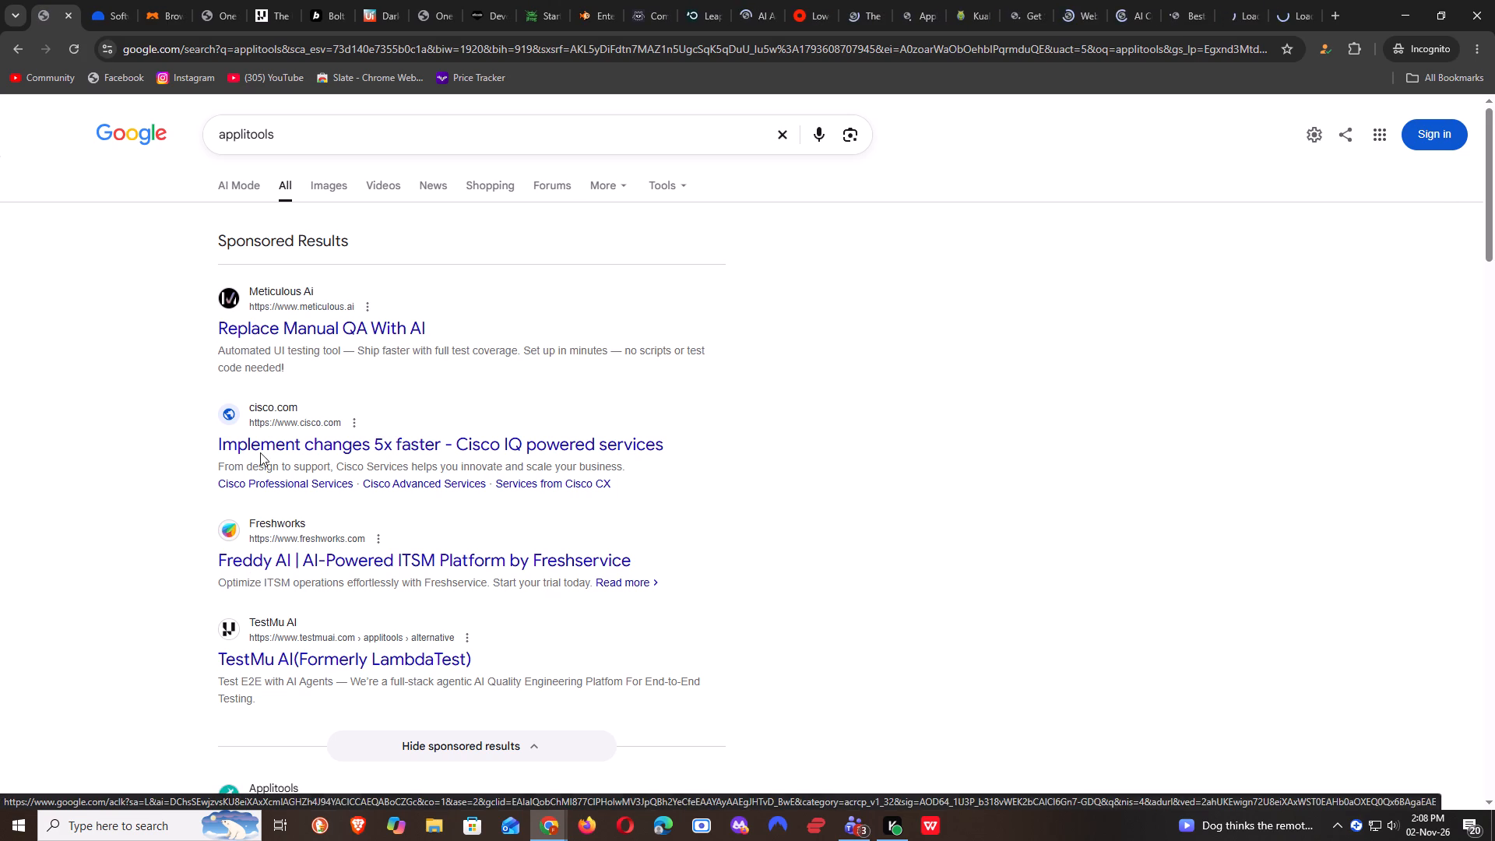
middle_click(261, 438)
middle_click(265, 326)
Examine the remaining sponsored listings for applitools on results pages 1 and 2.
scroll(103, 589, "down", 20)
scroll(103, 589, "down", 8)
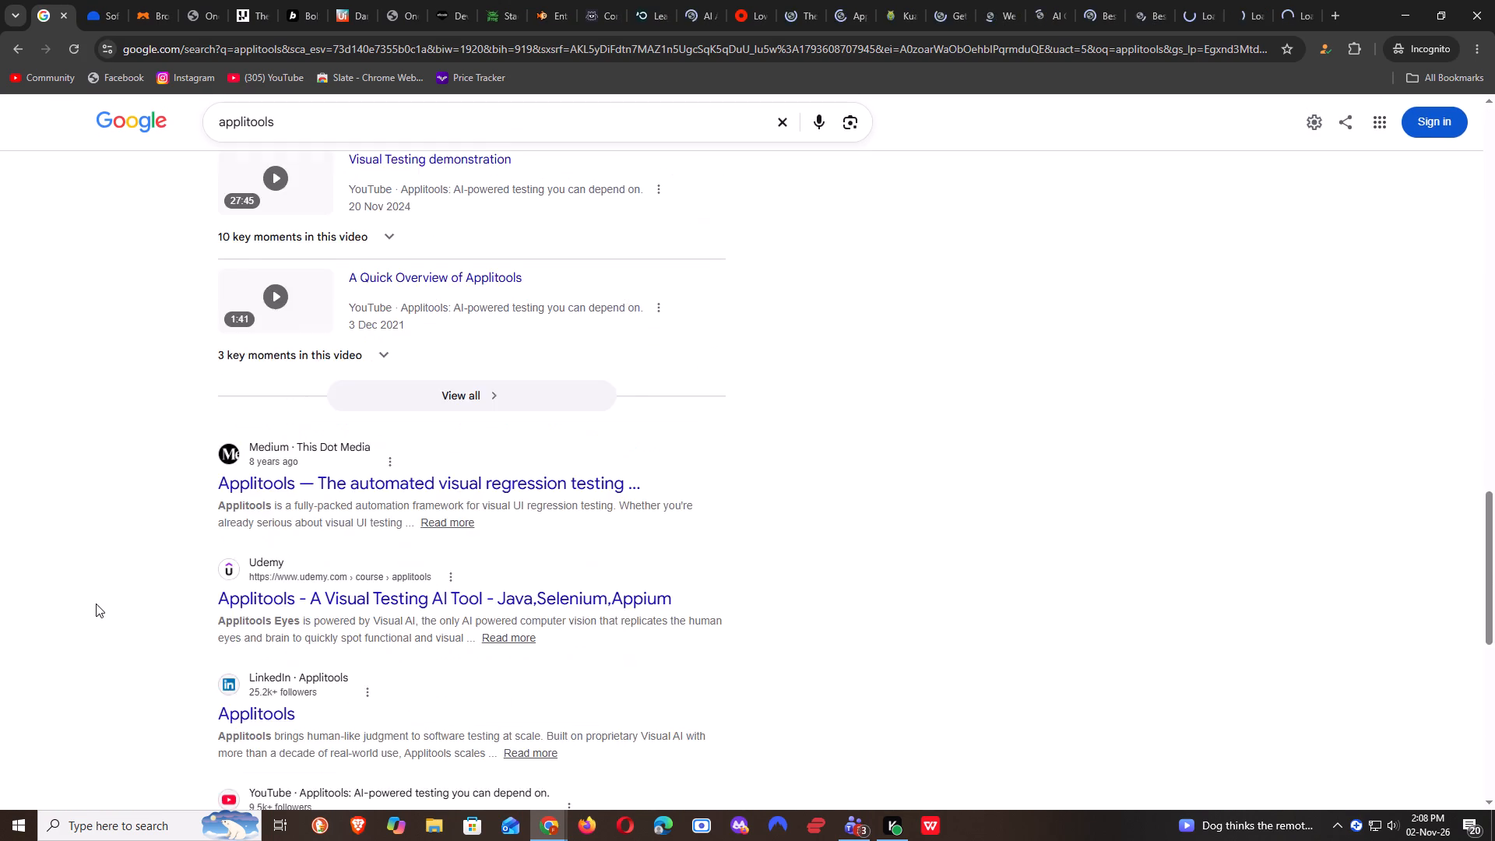
scroll(96, 603, "down", 13)
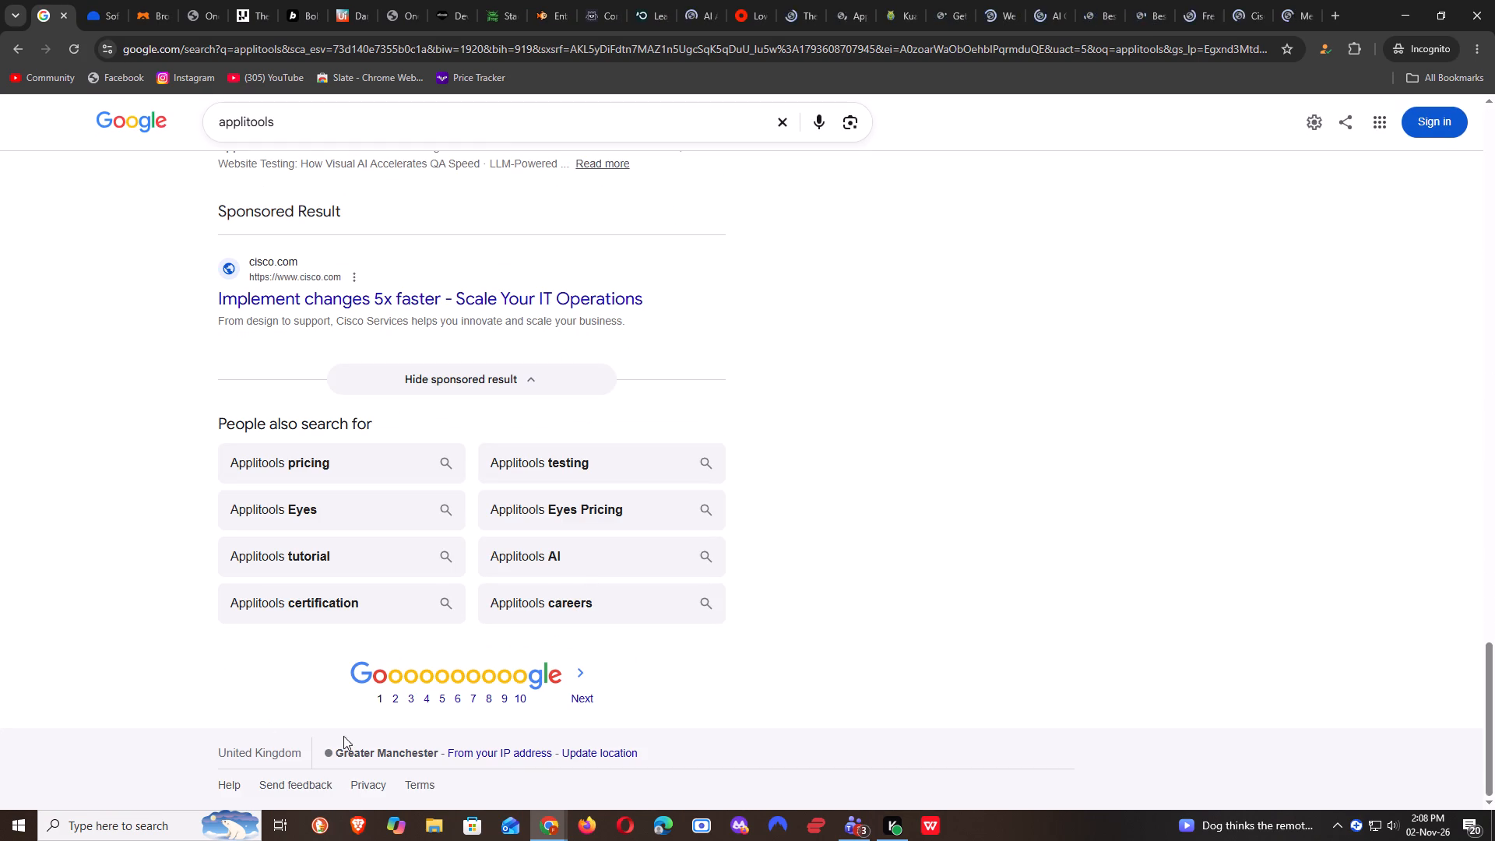
left_click(393, 698)
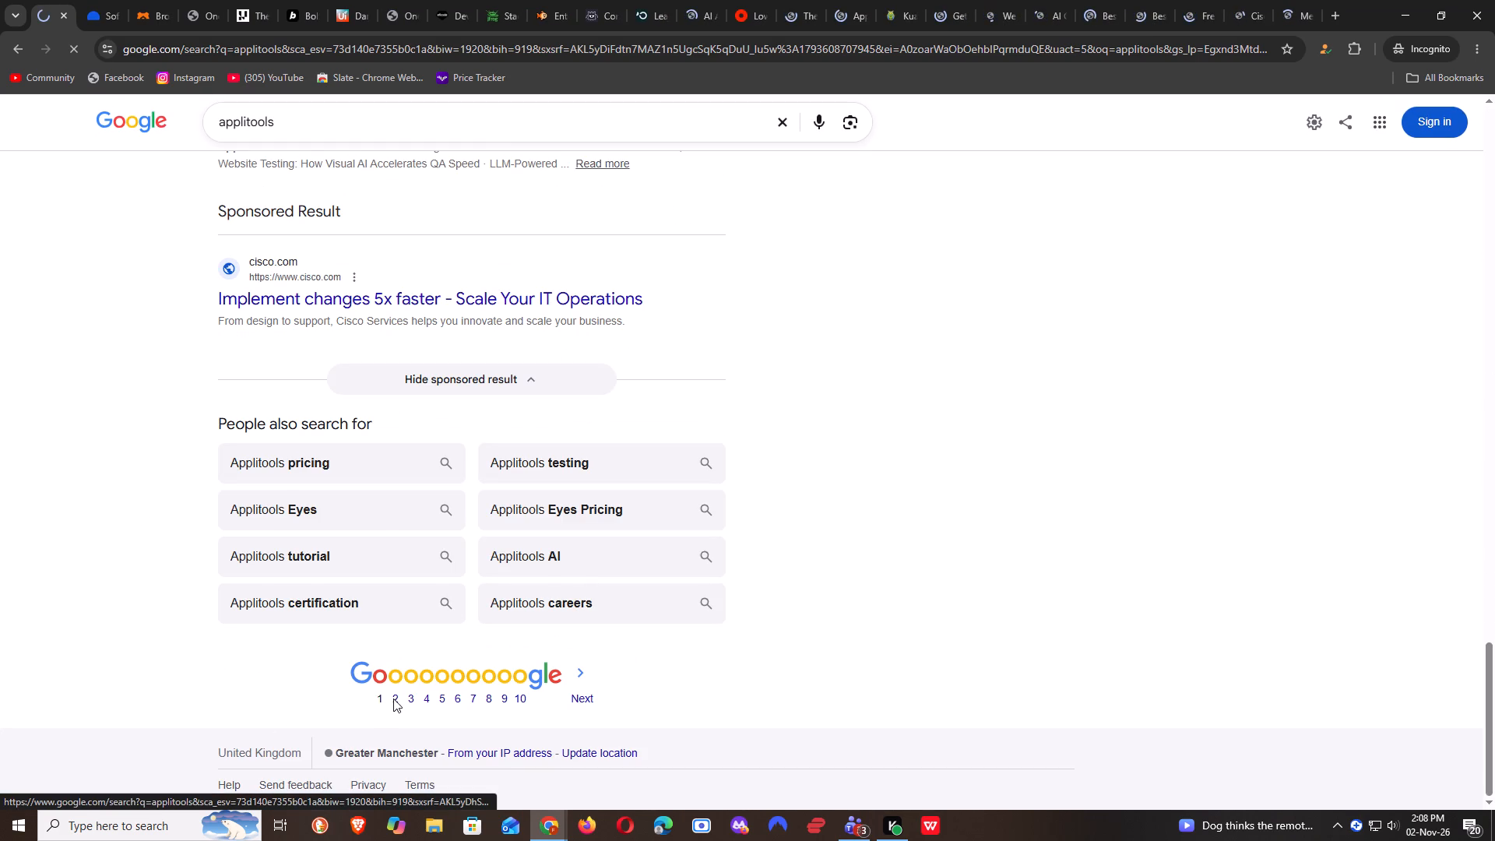
scroll(101, 523, "down", 20)
scroll(101, 523, "down", 9)
scroll(78, 650, "up", 5)
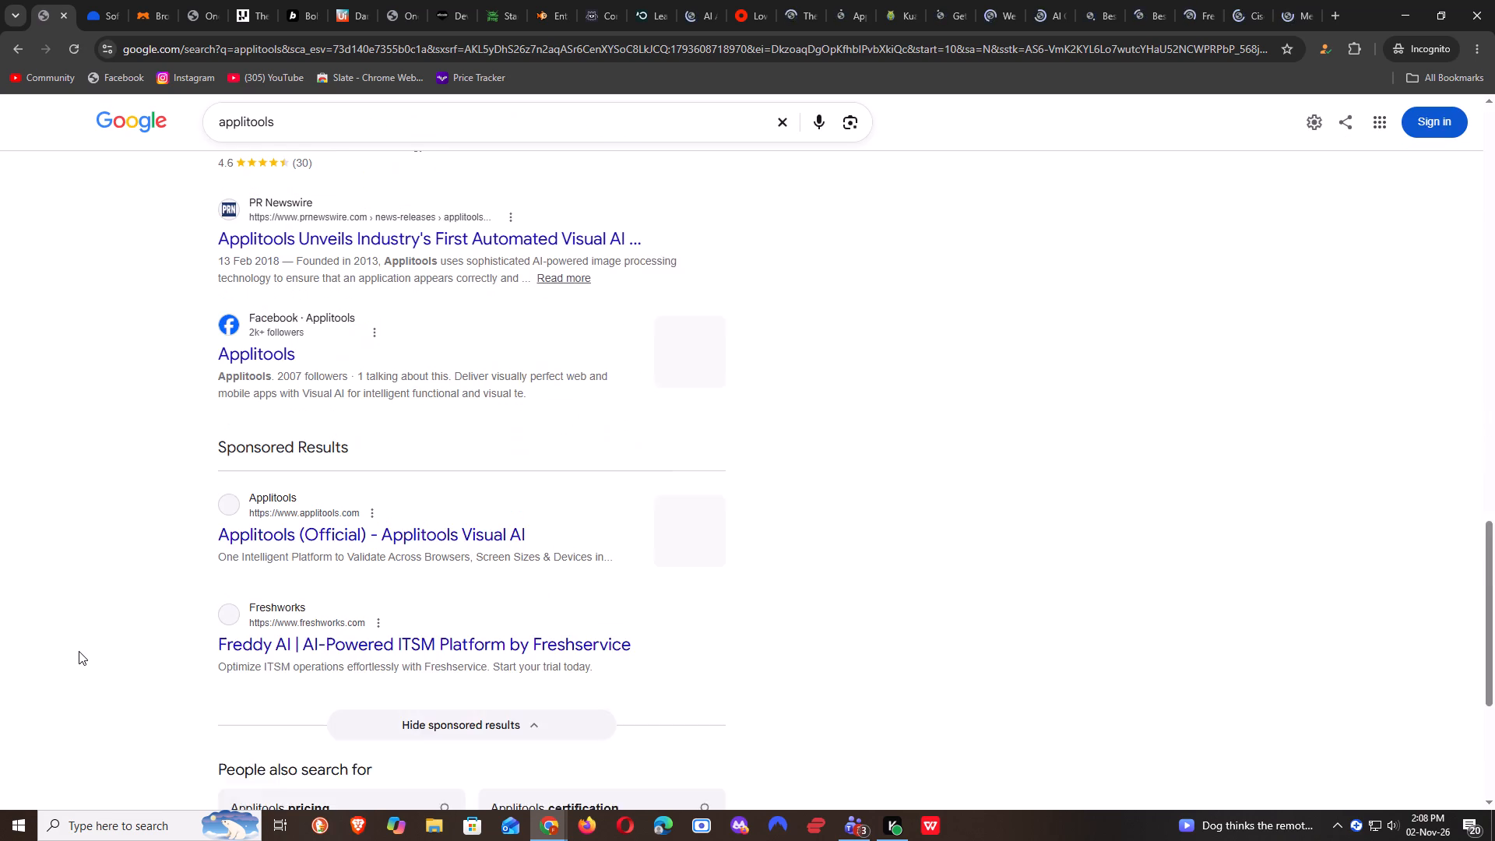
Copy the keyword saucelabs from the tracker sheet and search Google for it in the incognito window.
key("alt+Tab")
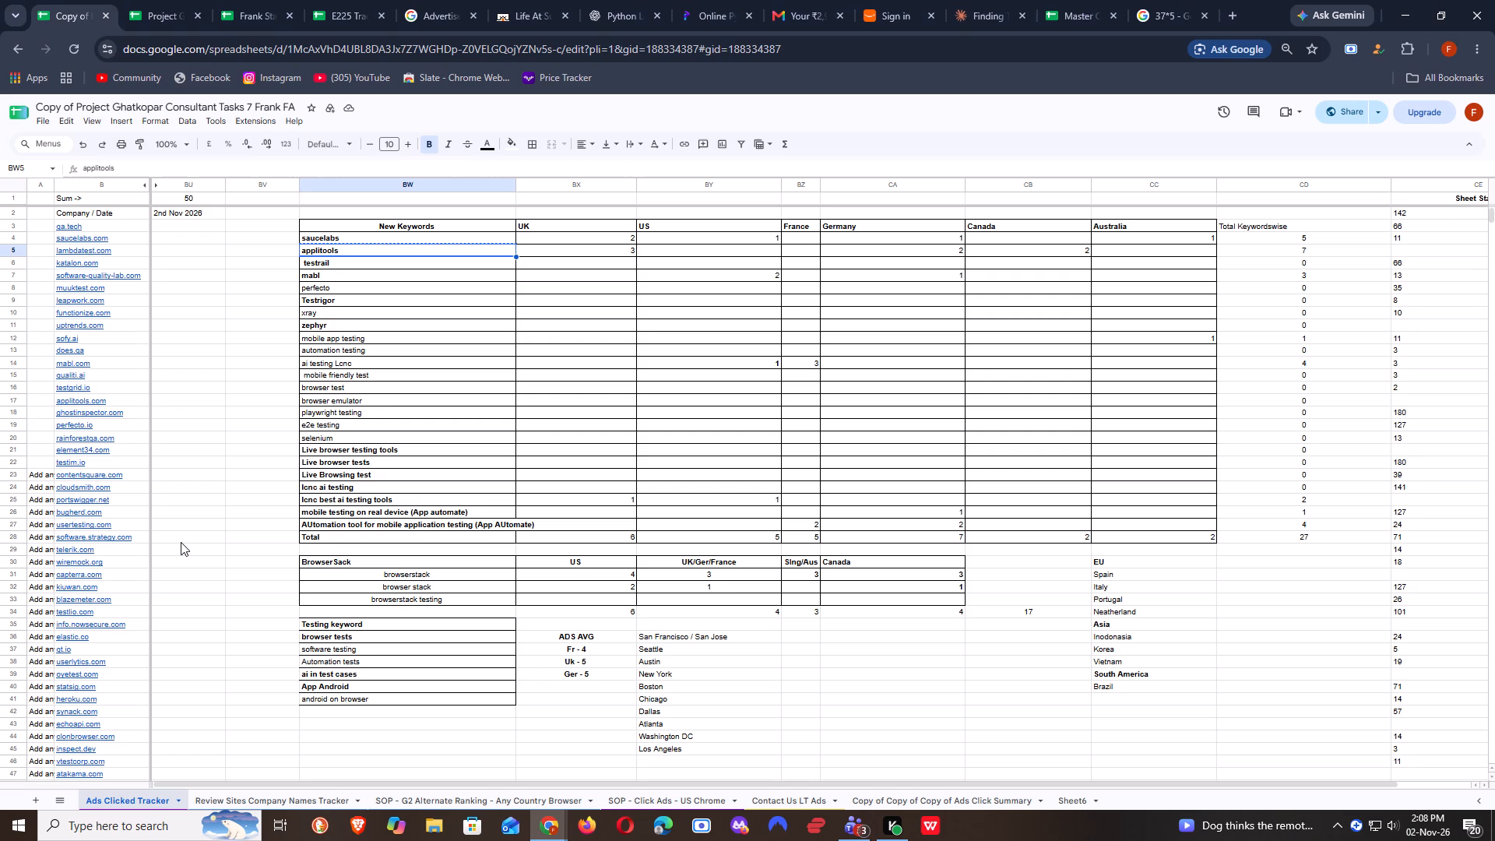
left_click(346, 229)
left_click(346, 237)
key("ctrl+c")
key("alt+Tab")
left_click(779, 123)
key("ctrl+v")
key("ctrl+Return")
Examine the sponsored listings for saucelabs on results pages 1 and 2.
scroll(5, 440, "down", 20)
scroll(5, 440, "down", 7)
scroll(110, 473, "up", 1)
scroll(110, 473, "down", 20)
left_click(399, 694)
scroll(65, 607, "down", 13)
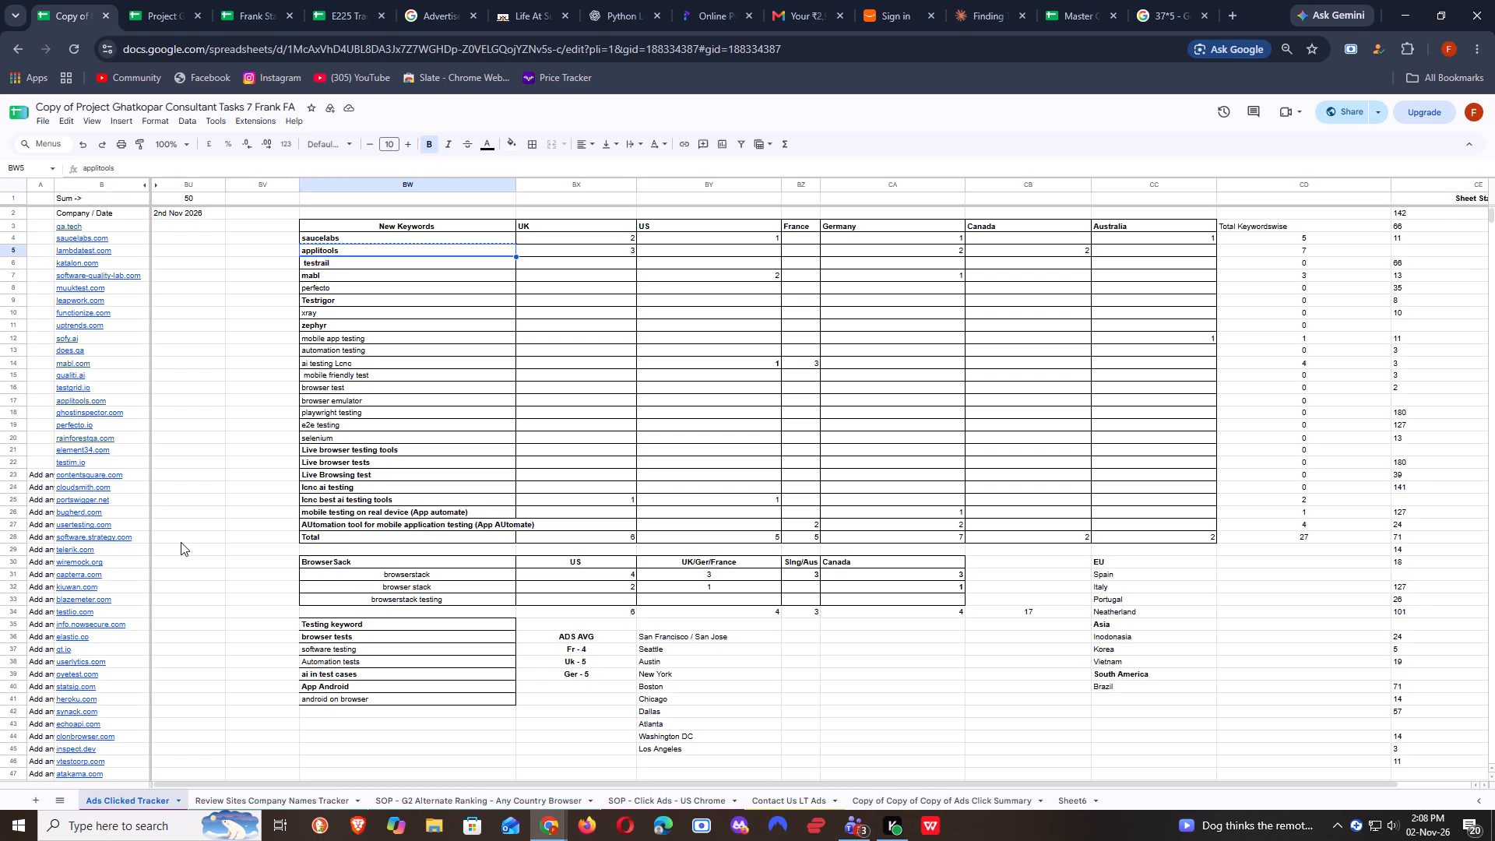
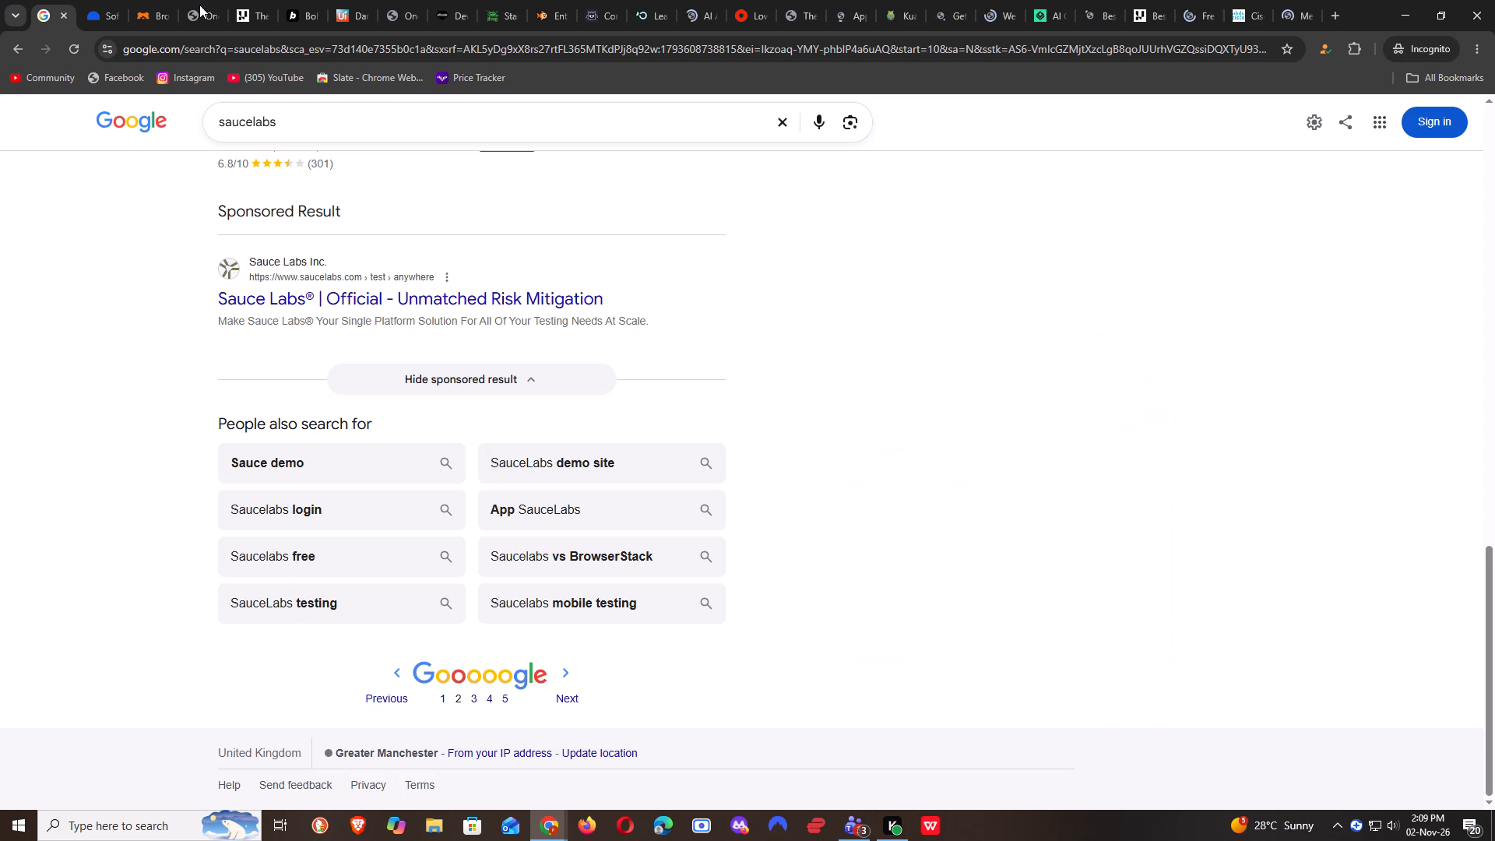
Close the saucelabs search results tab and bring up the BlueOptima ad landing page.
left_click(93, 0)
left_click(64, 15)
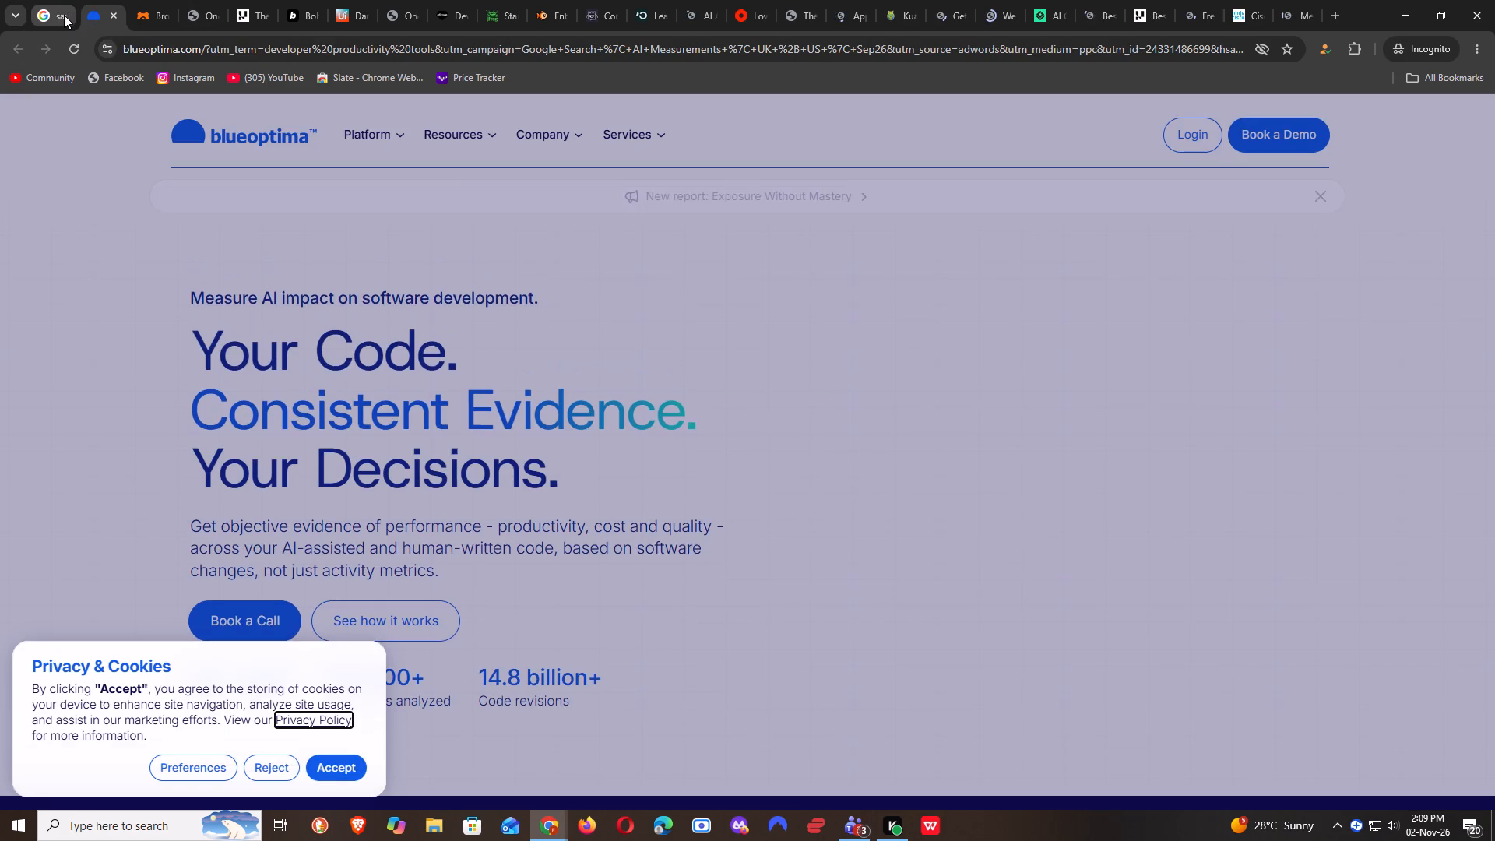
left_click(66, 16)
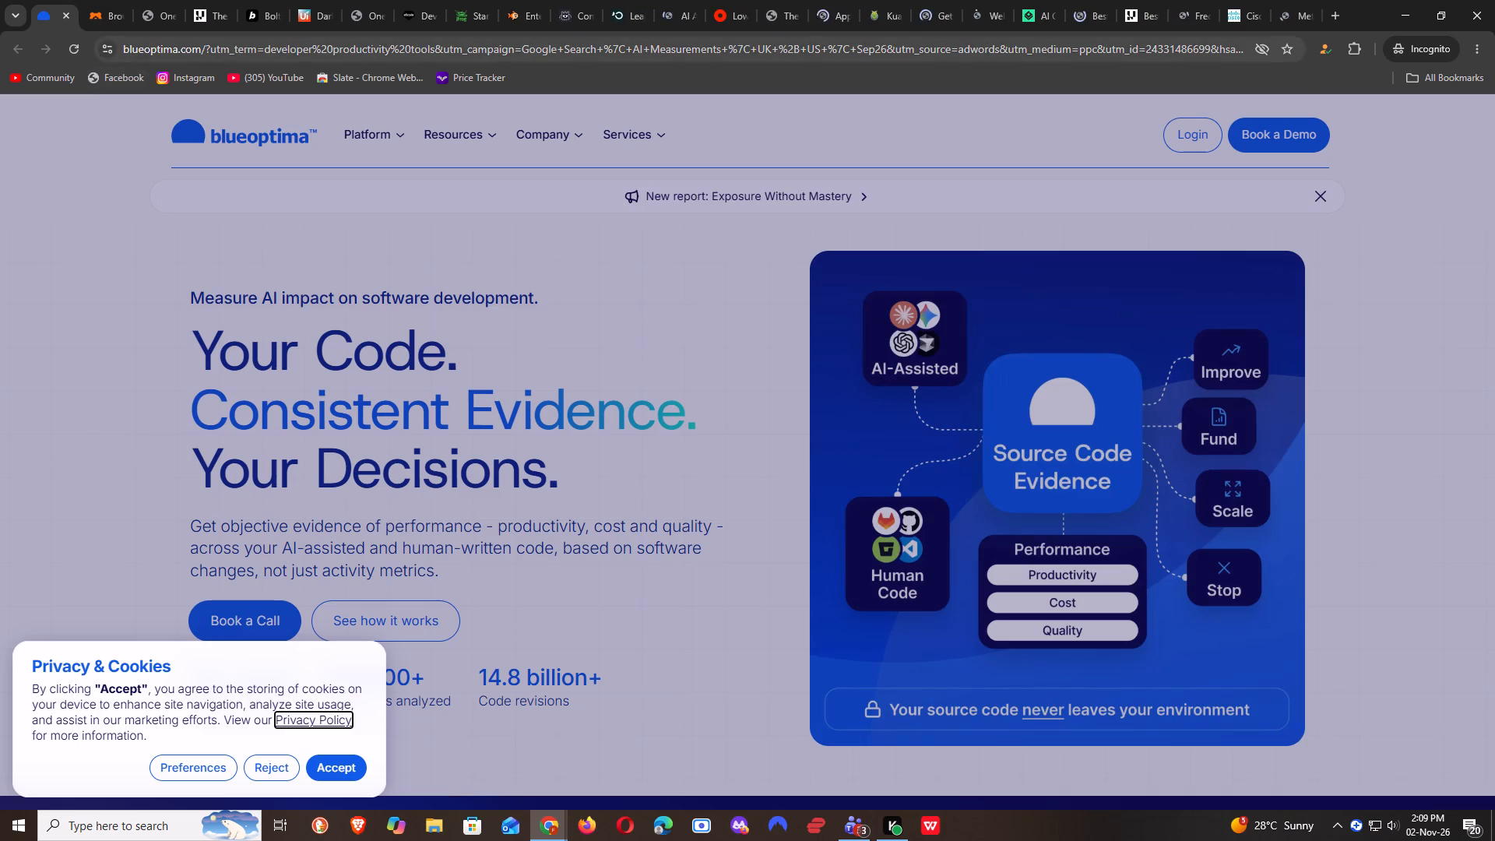
Copy the blueoptima.com domain address from the opened ad landing page.
double_click(139, 55)
key("ctrl+c")
double_click(149, 49)
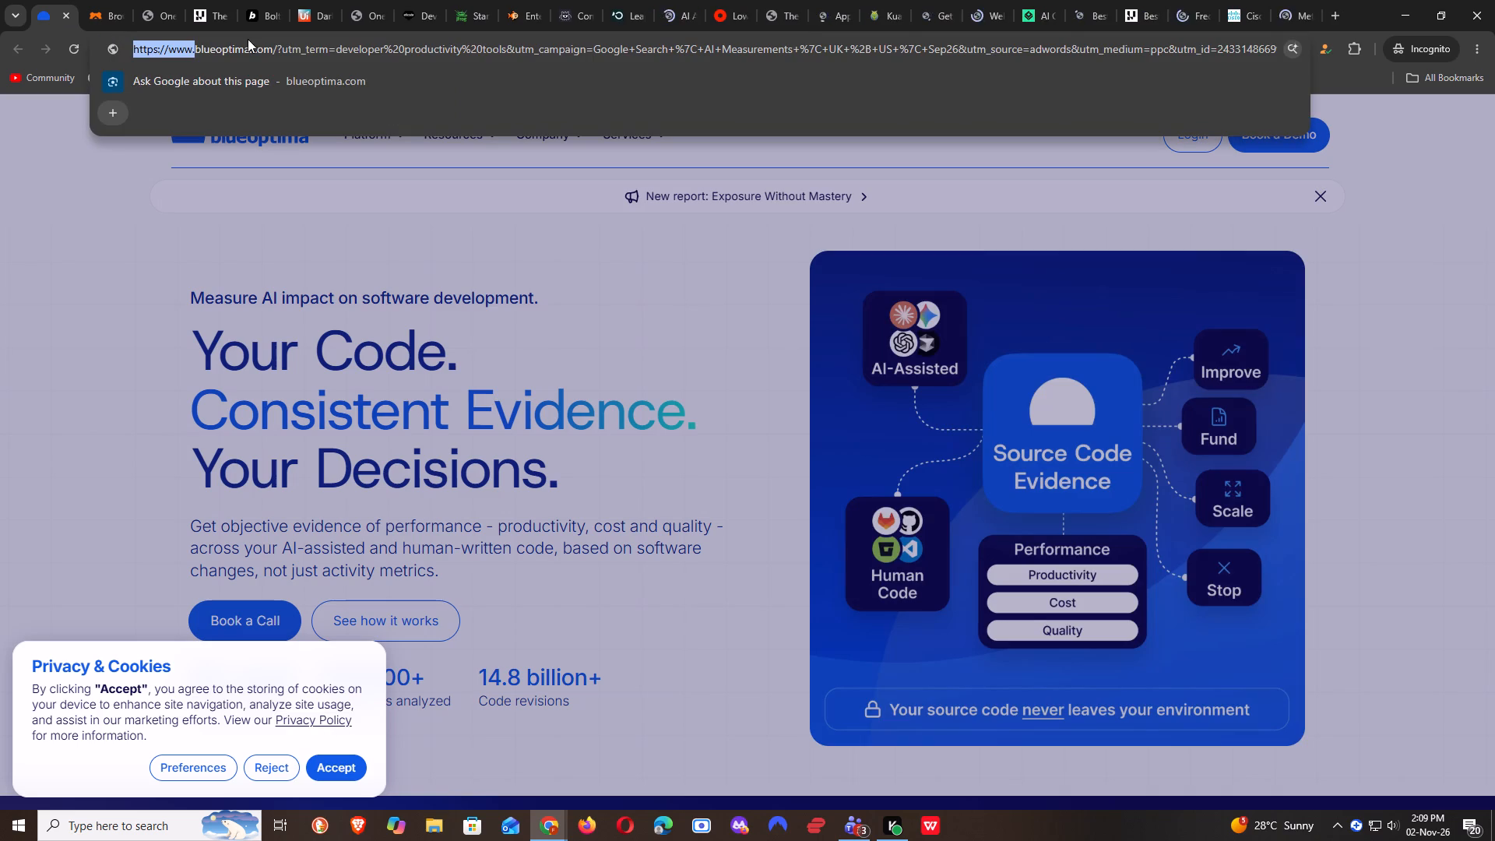
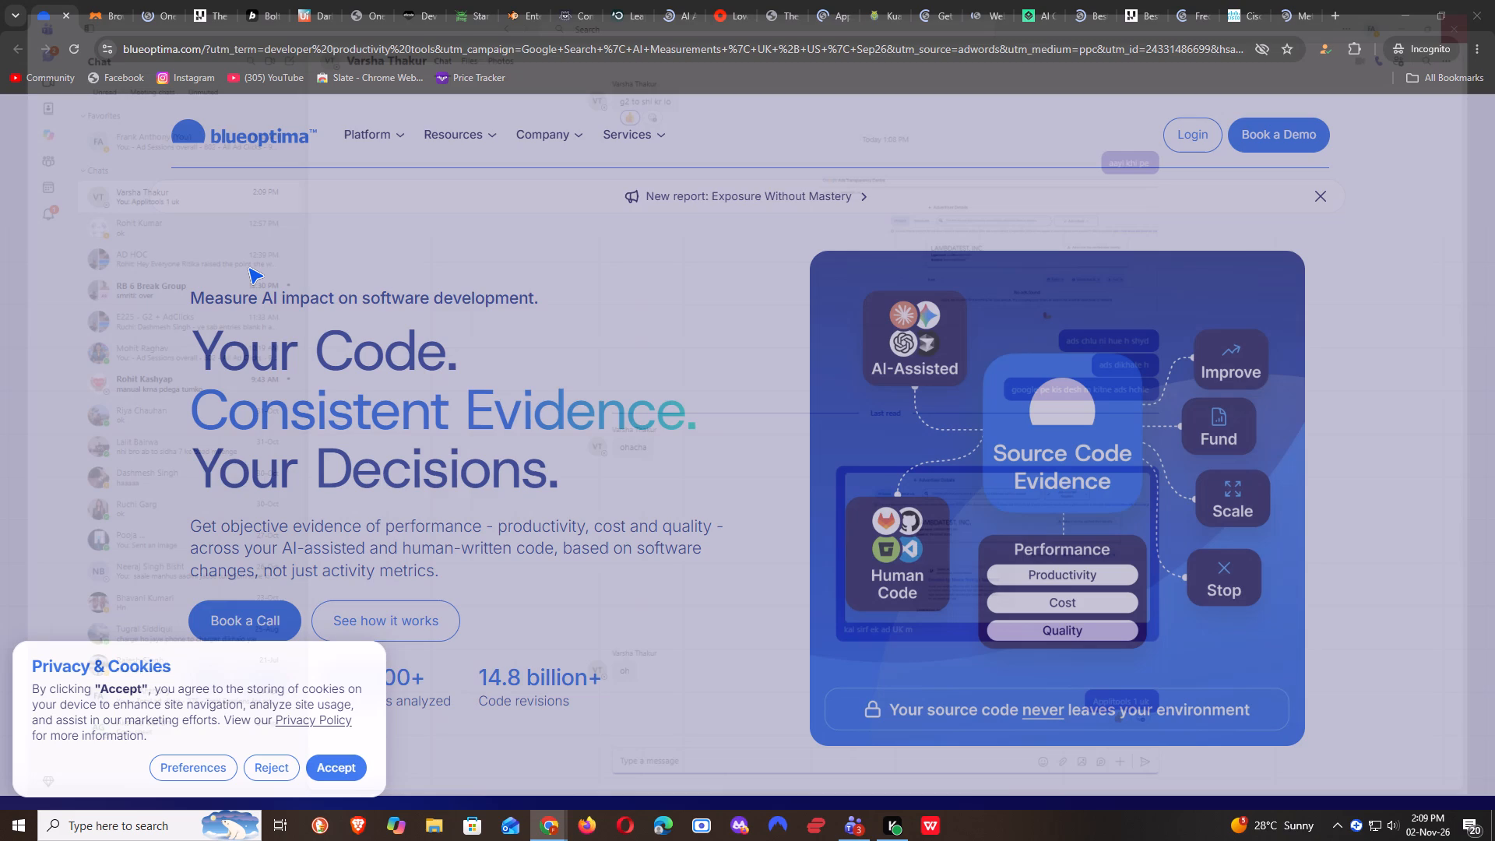
Copy the blueoptima.com domain from its ad landing page and search for it in the Ads Clicked Tracker sheet.
key("alt+Tab")
key("alt+Tab")
key("alt+Tab")
left_click(154, 45)
left_click_drag(154, 45, 262, 48)
key("ctrl+c")
key("alt+Tab")
left_click(278, 342)
key("ctrl+f")
key("ctrl+v")
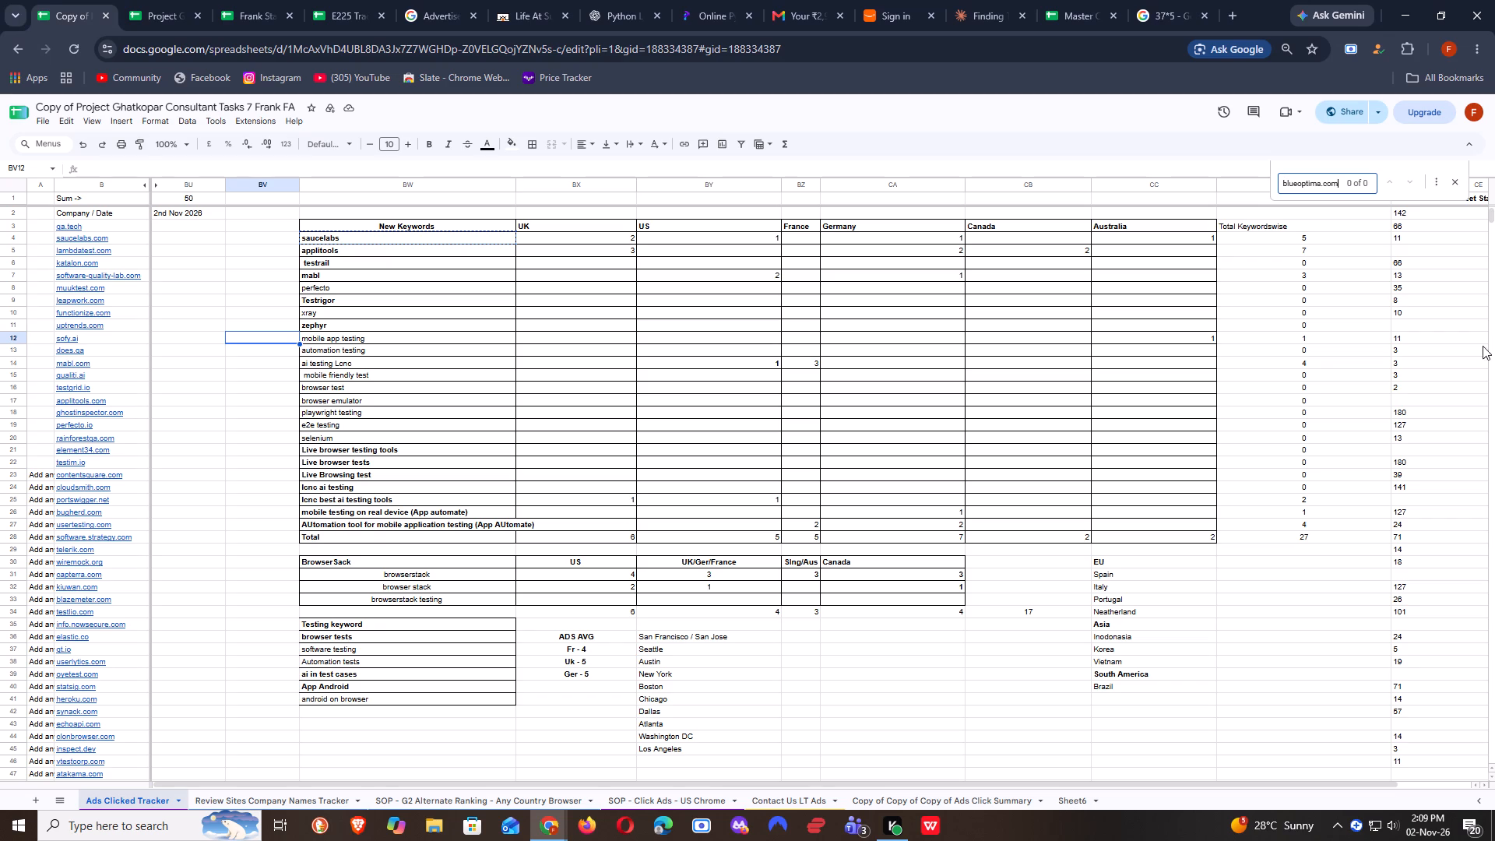
Add blueoptima.com in the first empty row below the tracker's company list and enter 1 for 2nd Nov 2026.
left_click_drag(1494, 213, 1494, 604)
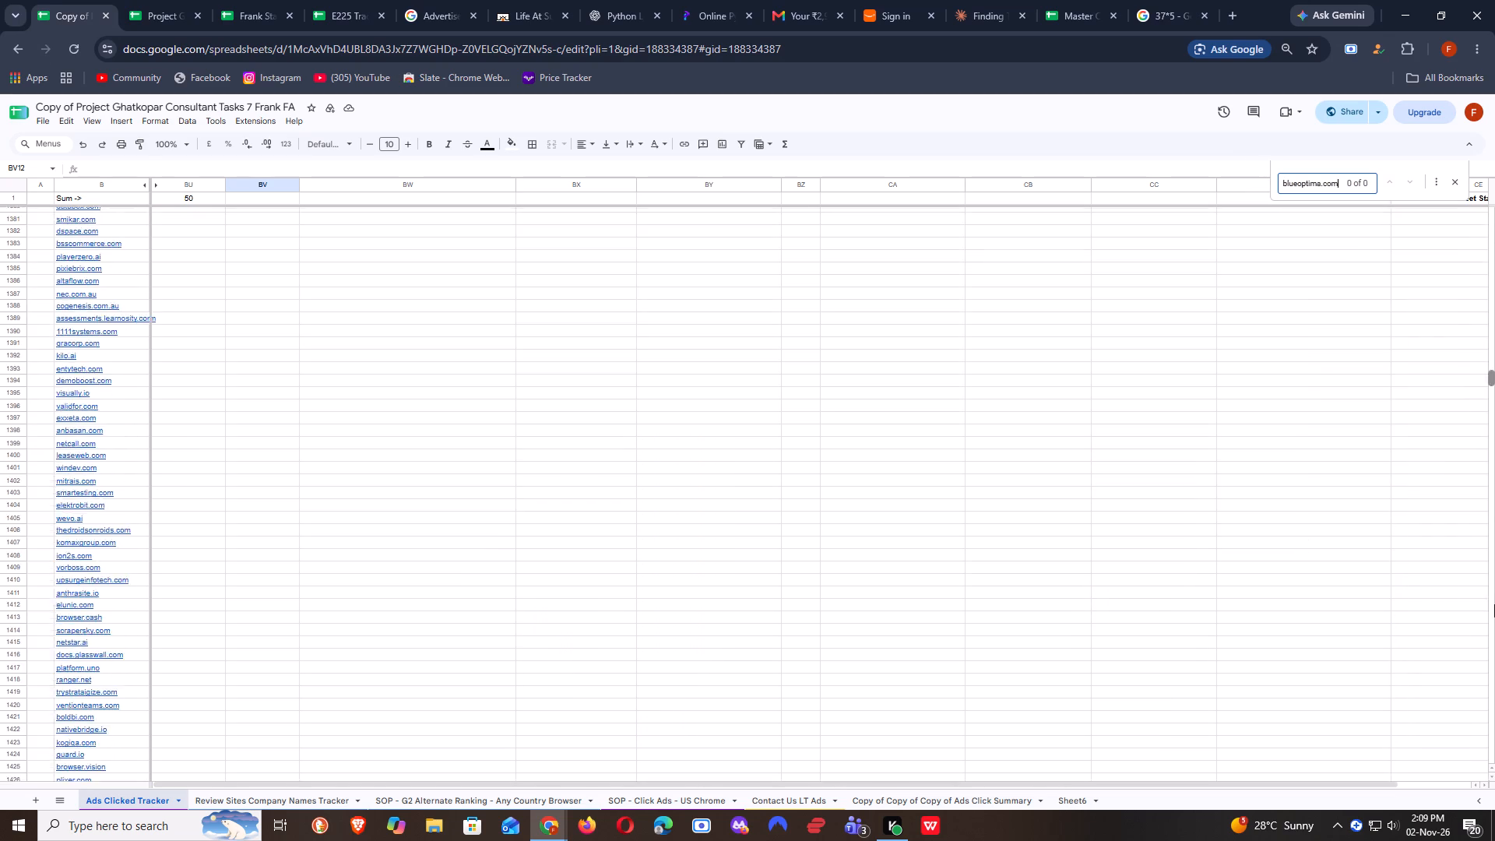
left_click_drag(1494, 604, 1494, 568)
scroll(535, 553, "up", 20)
scroll(535, 553, "up", 7)
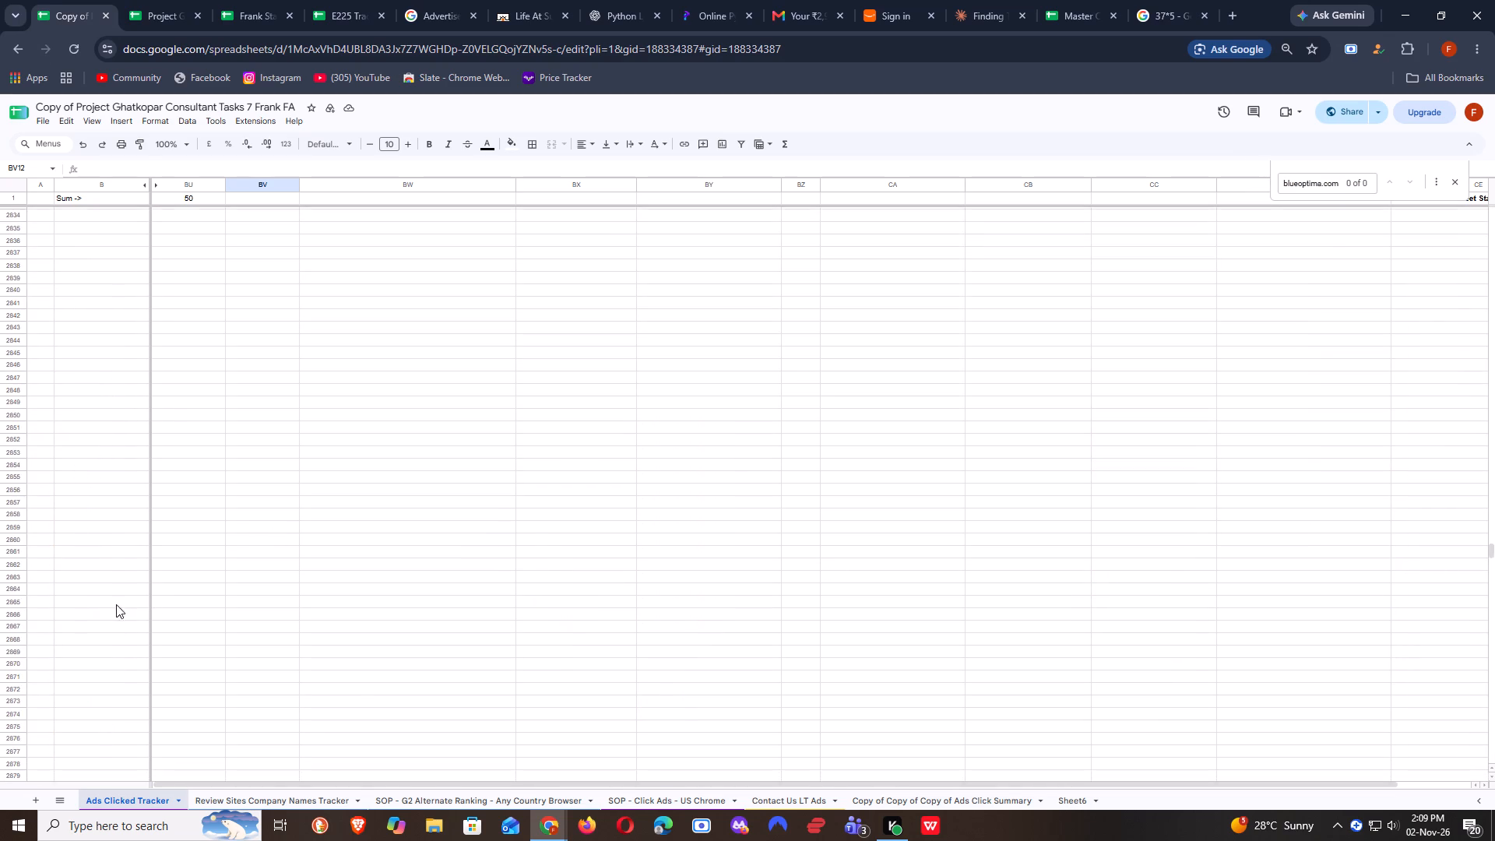
scroll(116, 604, "up", 20)
scroll(116, 604, "up", 20)
scroll(116, 604, "up", 1)
scroll(134, 573, "down", 5)
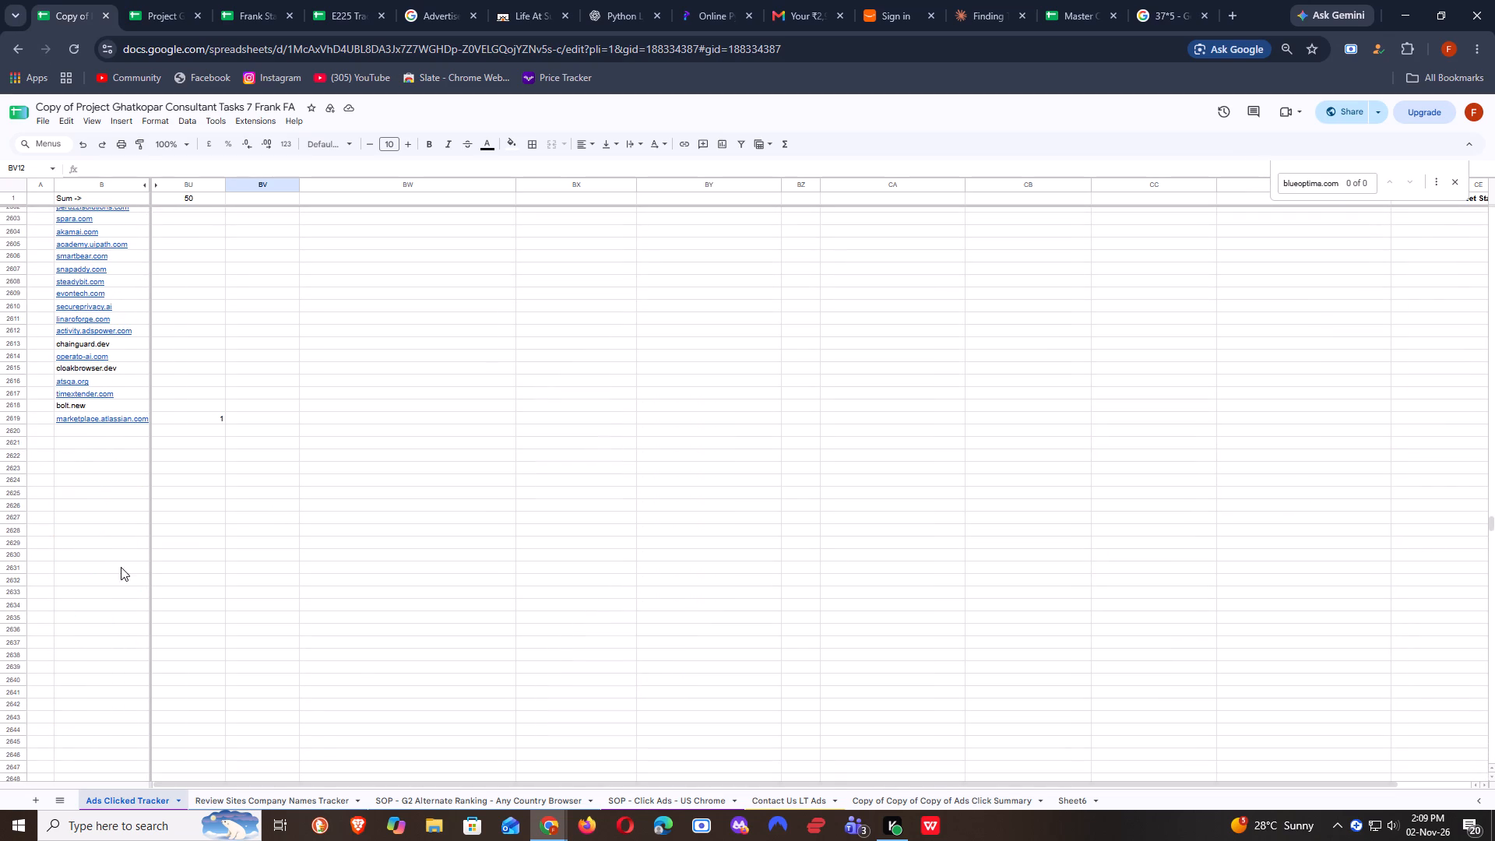
left_click(93, 431)
key("ctrl+v")
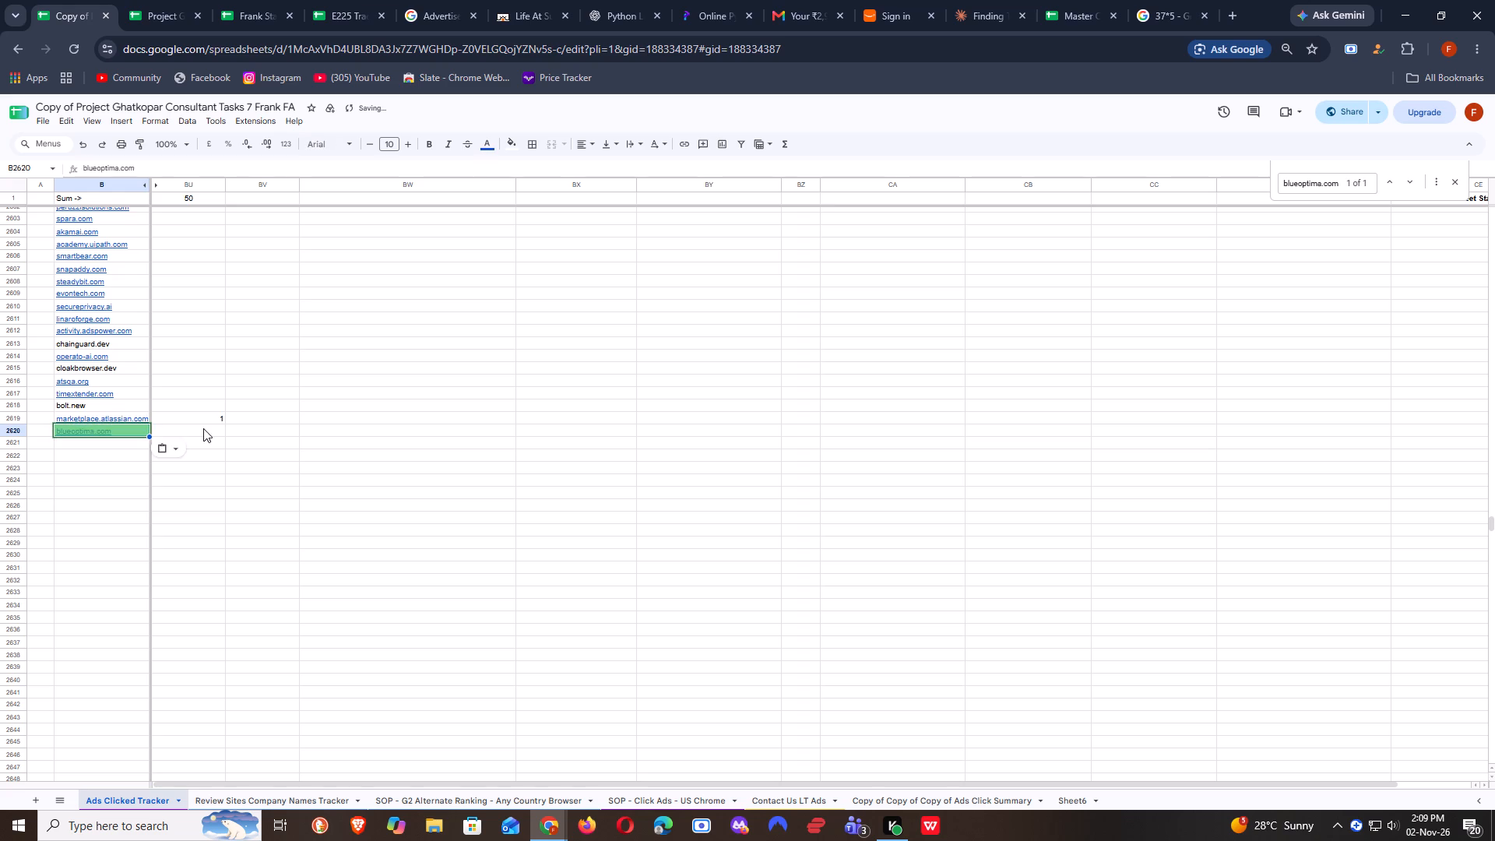
left_click(203, 428)
key("1")
key("alt+Return")
Copy the smartbear name from its ad page, find it in the tracker, and enter 1 for 2nd Nov 2026.
key("alt+Tab")
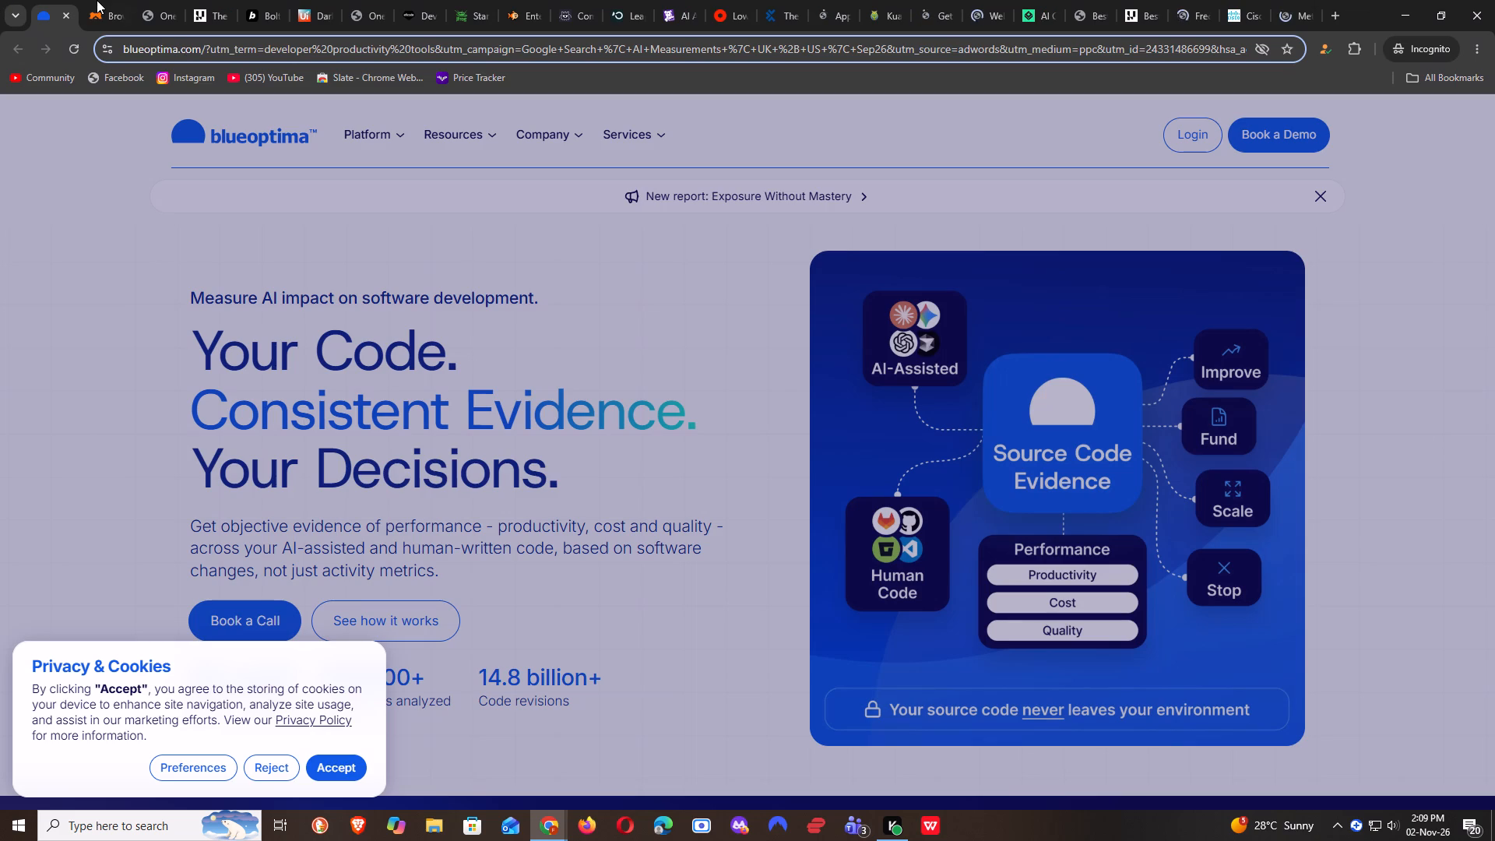
left_click(97, 0)
double_click(132, 41)
key("ctrl+c")
key("alt+Tab")
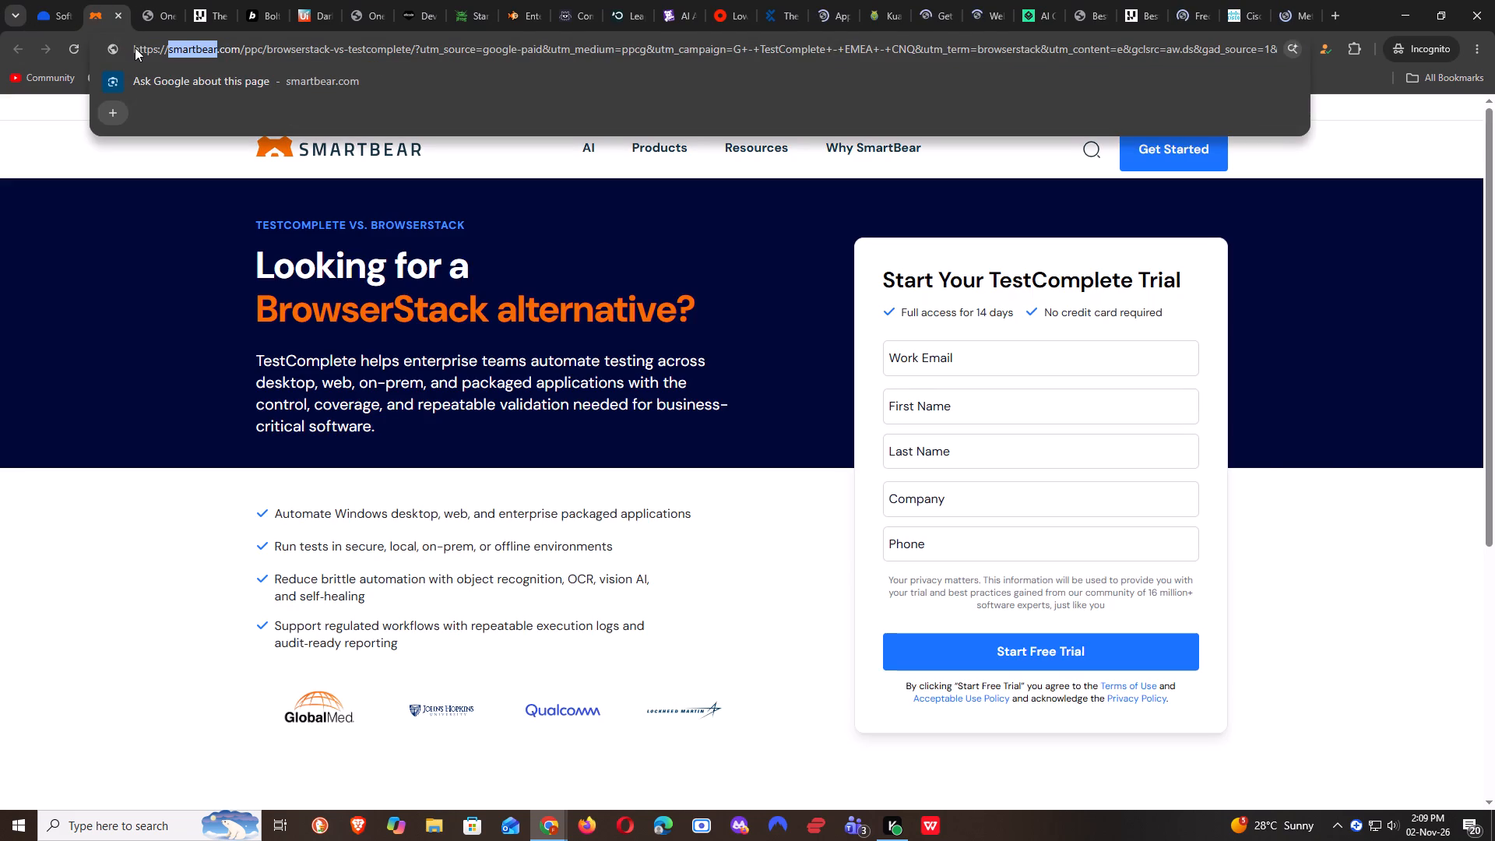
key("ctrl+f")
key("ctrl+v")
left_click(204, 256)
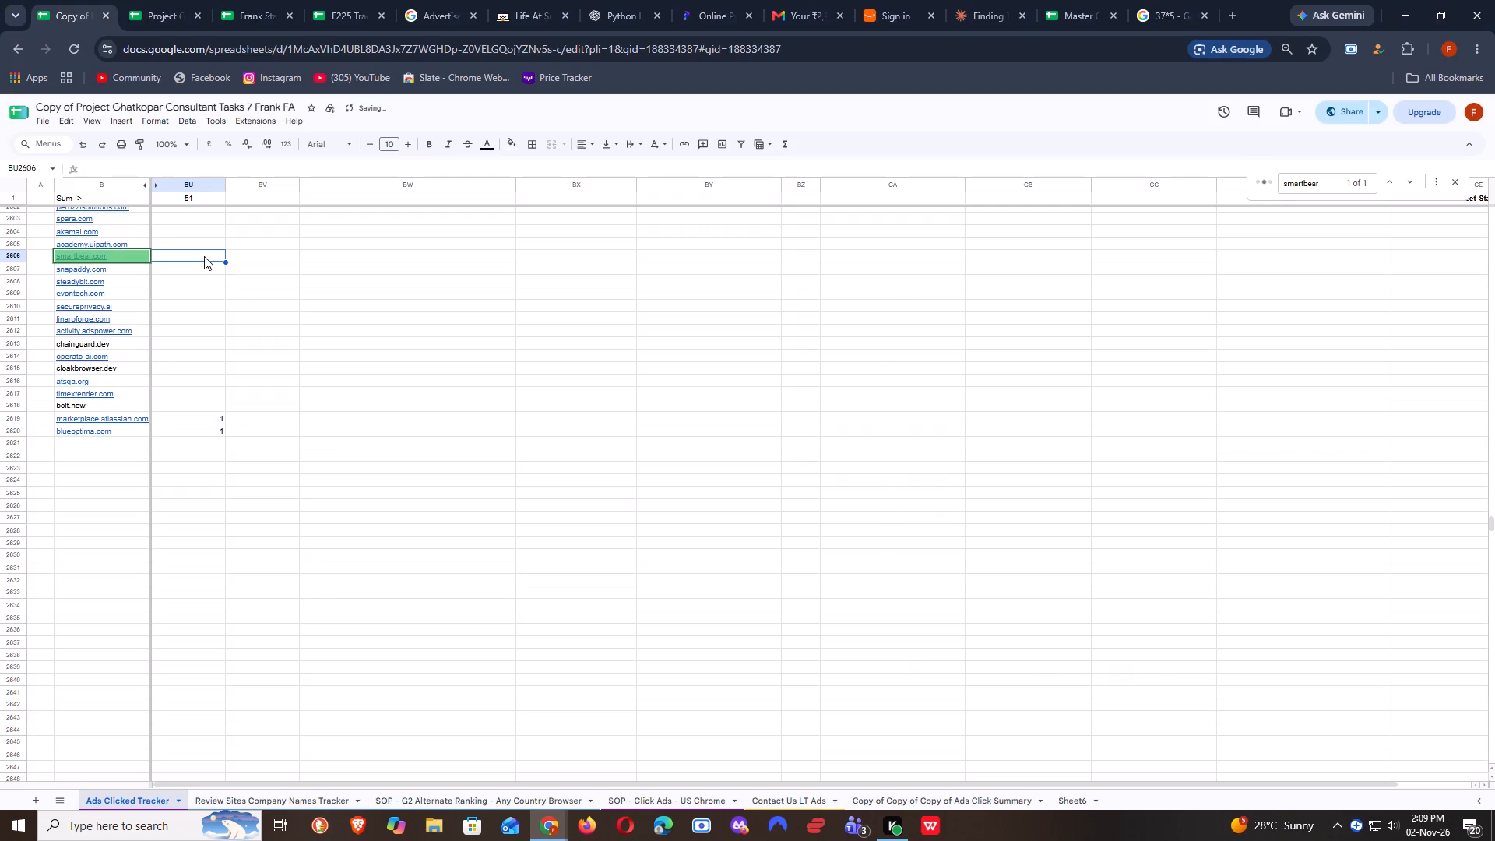
key("1")
key("alt+Return")
Copy the testmo name from its ad page, find testmo.com in the tracker, and set its 2nd Nov 2026 count to 2.
key("alt+Tab")
left_click(163, 0)
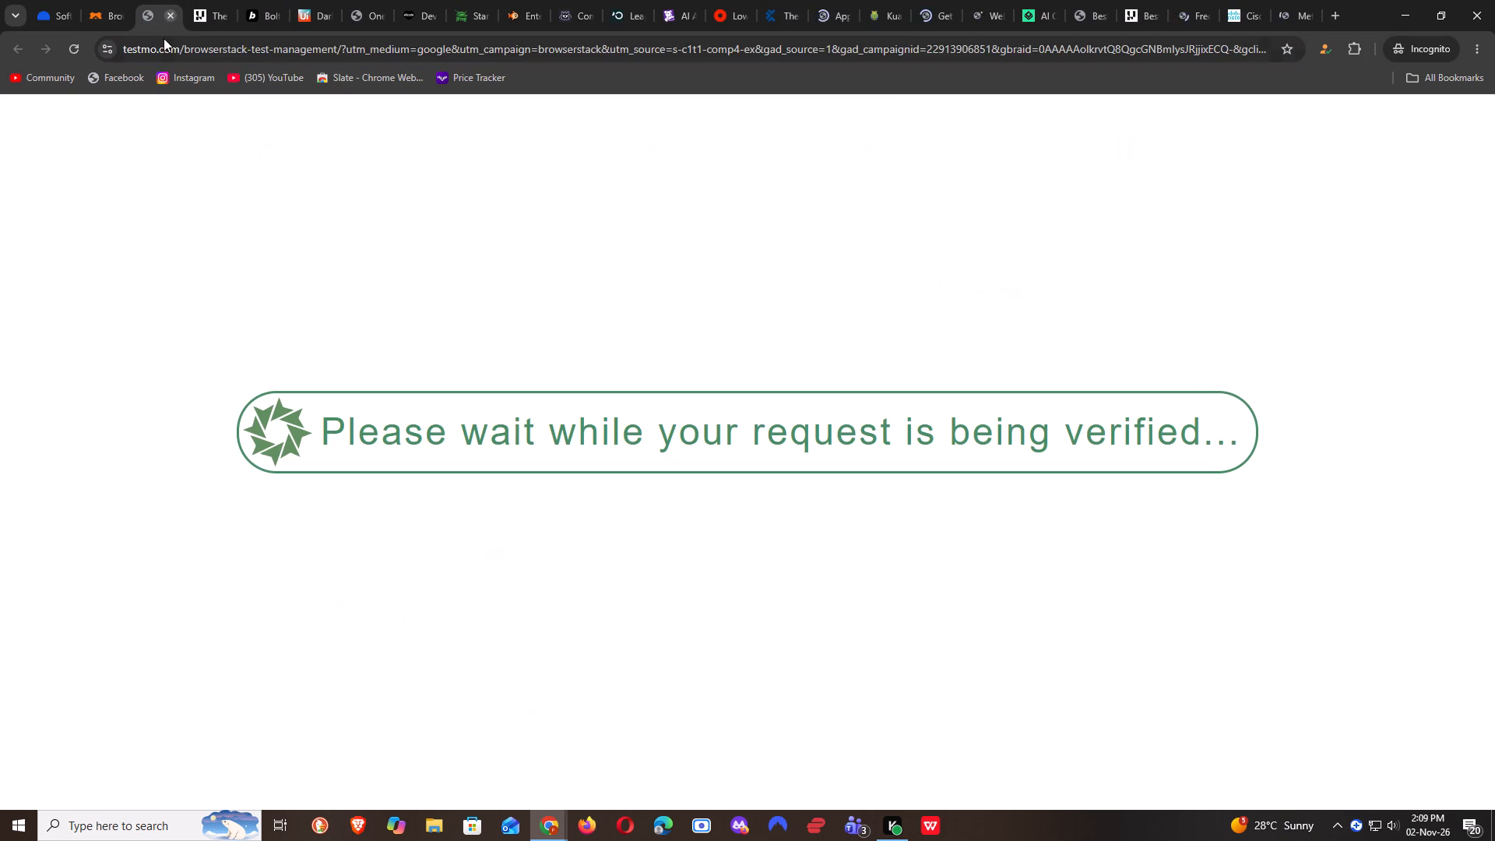
double_click(152, 47)
key("ctrl+c")
key("alt+Tab")
left_click(257, 305)
key("ctrl+f")
key("ctrl+v")
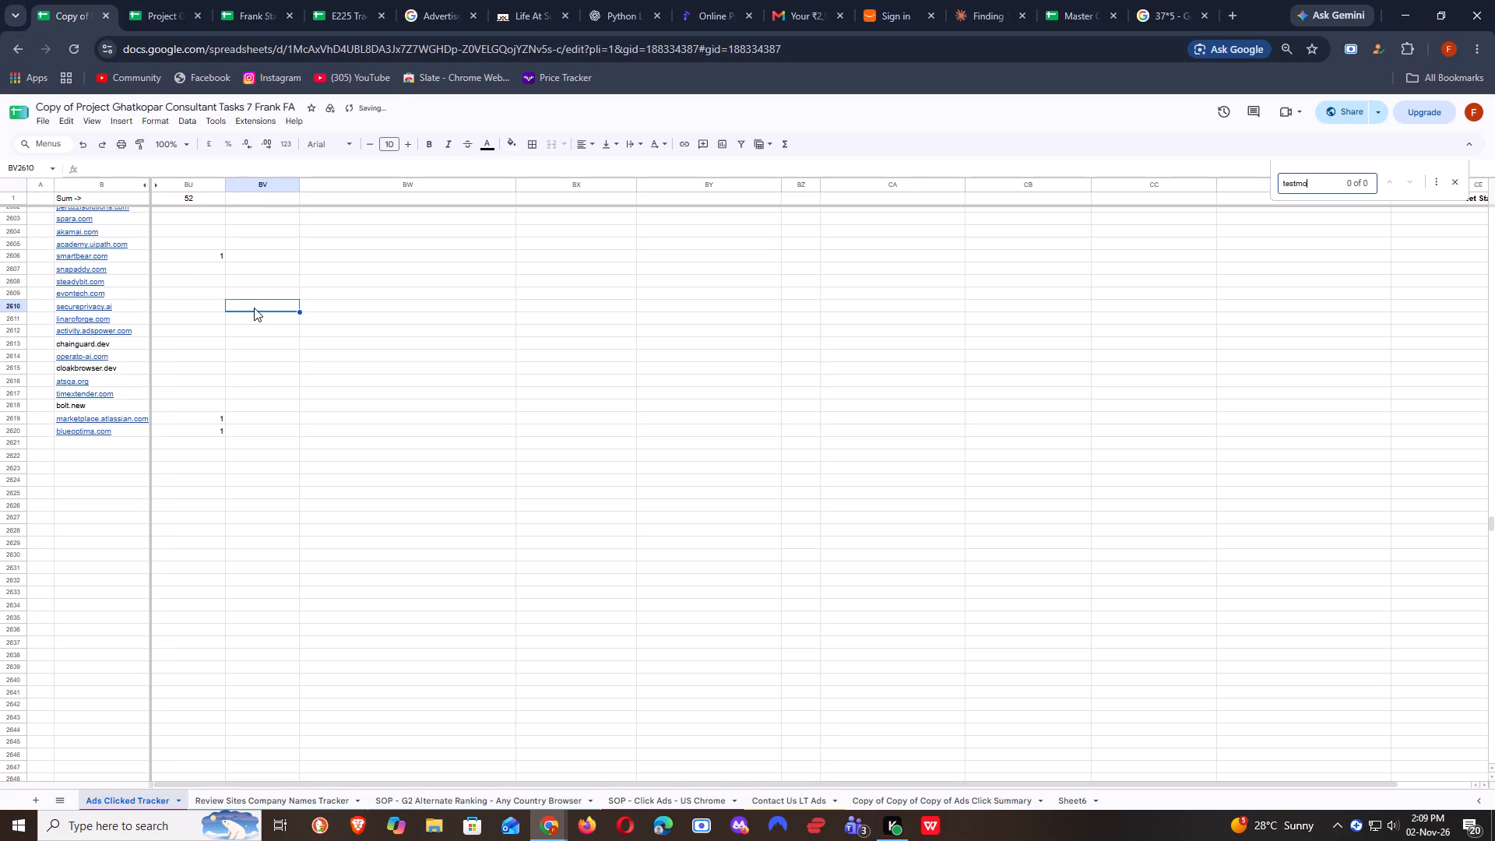
left_click(198, 215)
key("2")
key("alt+Return")
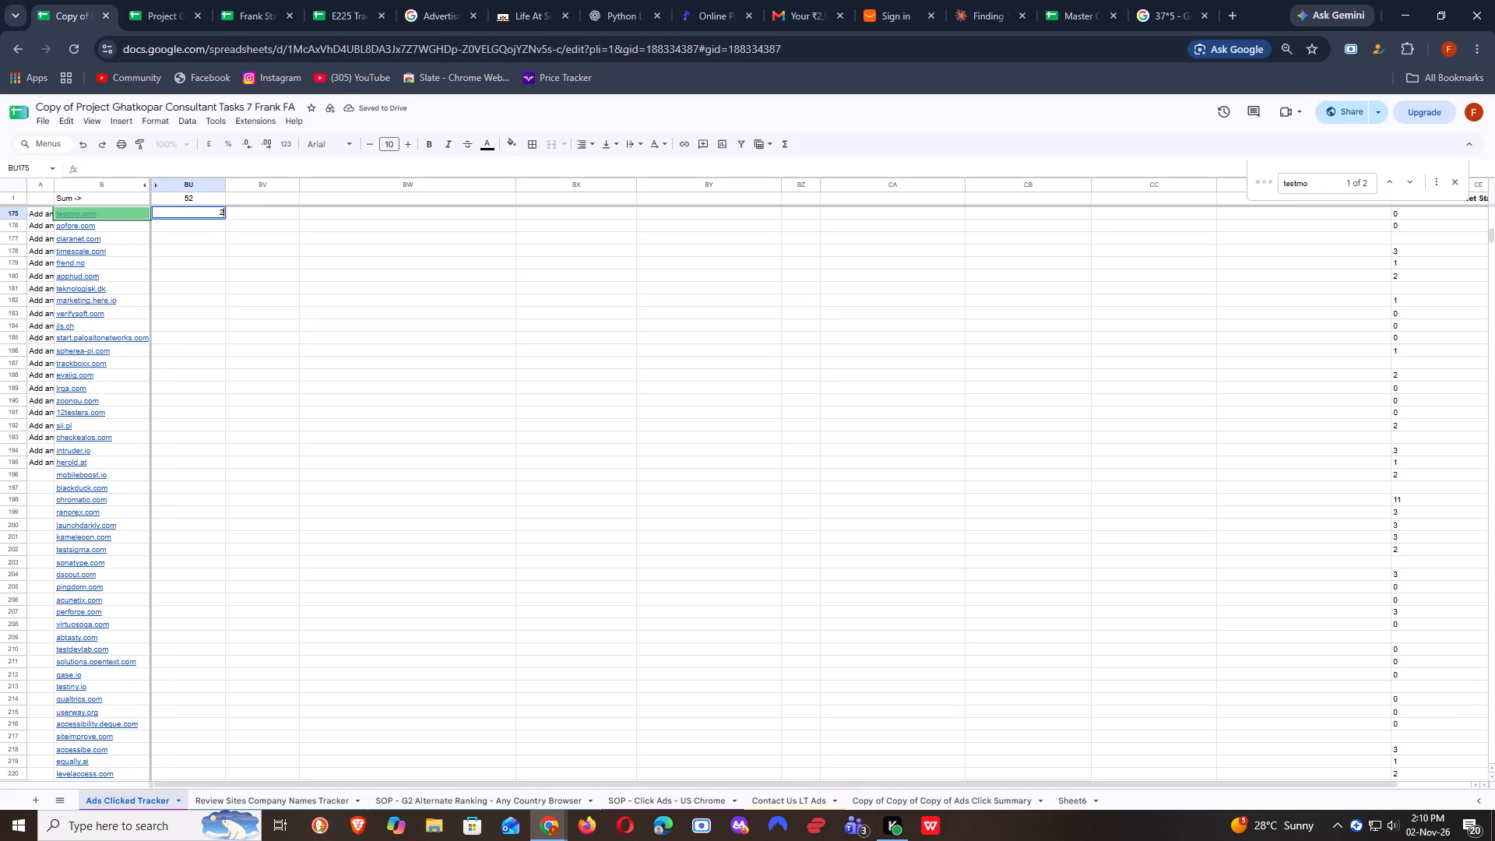
Look over the TestMu AI BrowserStack-alternative ad landing page.
key("alt+Tab")
left_click(213, 5)
scroll(186, 410, "down", 17)
scroll(173, 419, "up", 1)
scroll(173, 420, "down", 20)
scroll(173, 420, "down", 20)
scroll(173, 420, "down", 5)
scroll(183, 503, "up", 11)
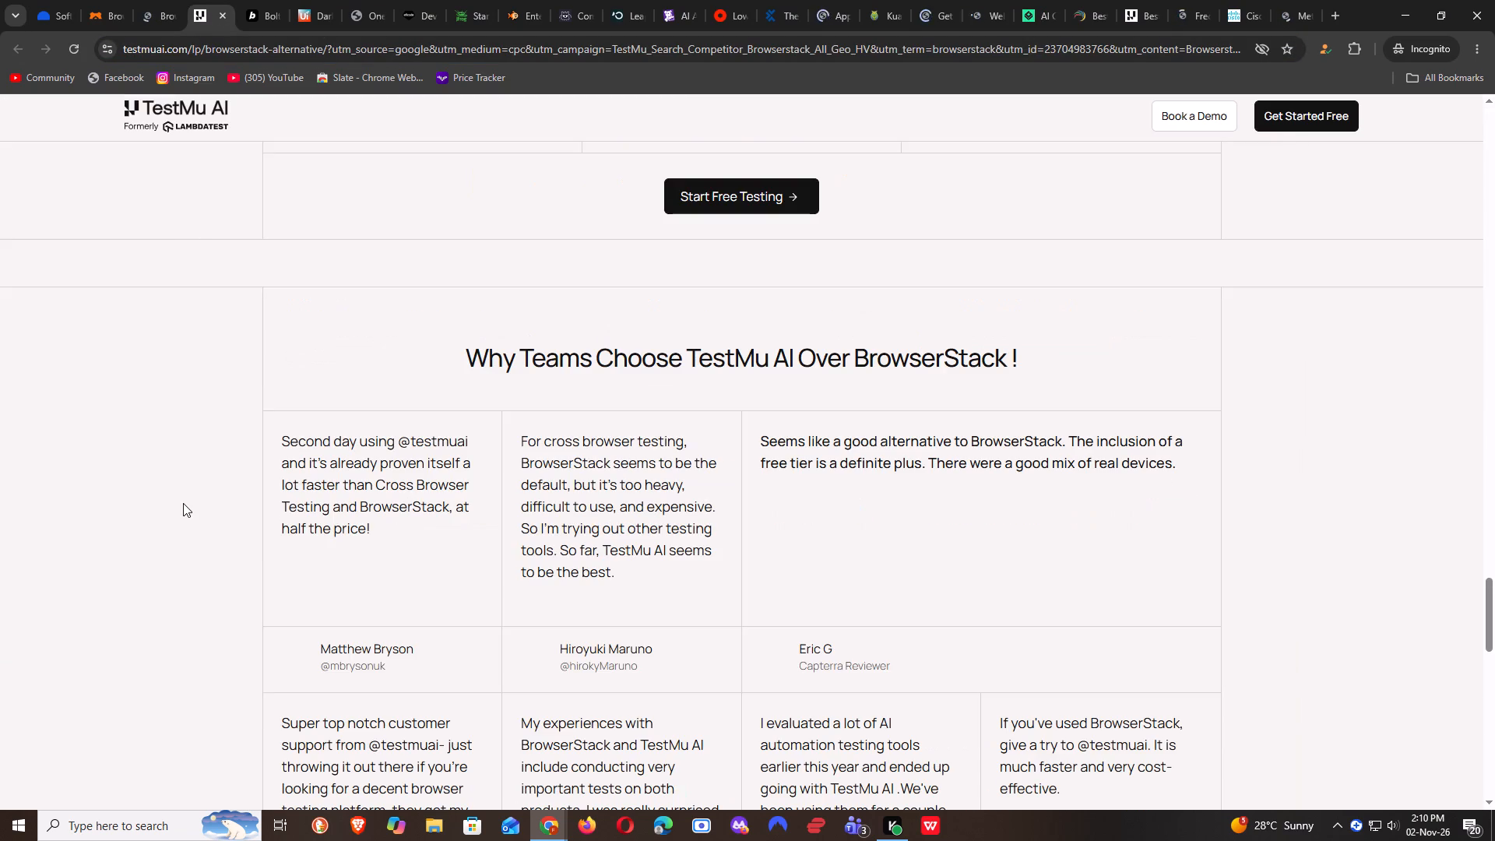
scroll(183, 503, "up", 20)
scroll(183, 503, "up", 1)
scroll(114, 382, "up", 7)
left_click(130, 373)
Bring up the bolt.new ad page and try to look up its domain in the tracker sheet.
left_click(268, 0)
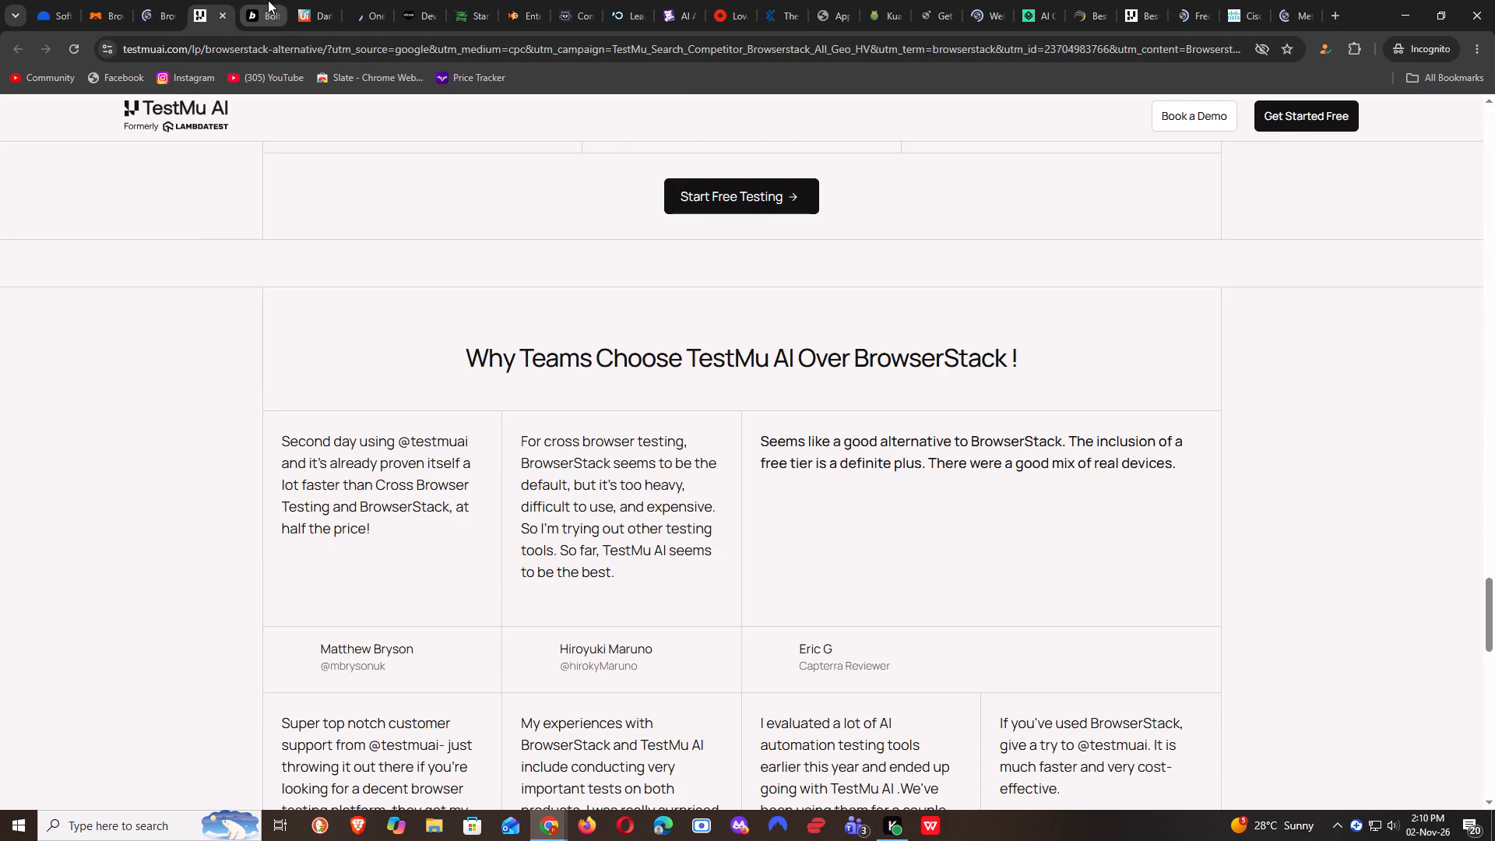
double_click(125, 48)
key("ctrl+c")
key("alt+Tab")
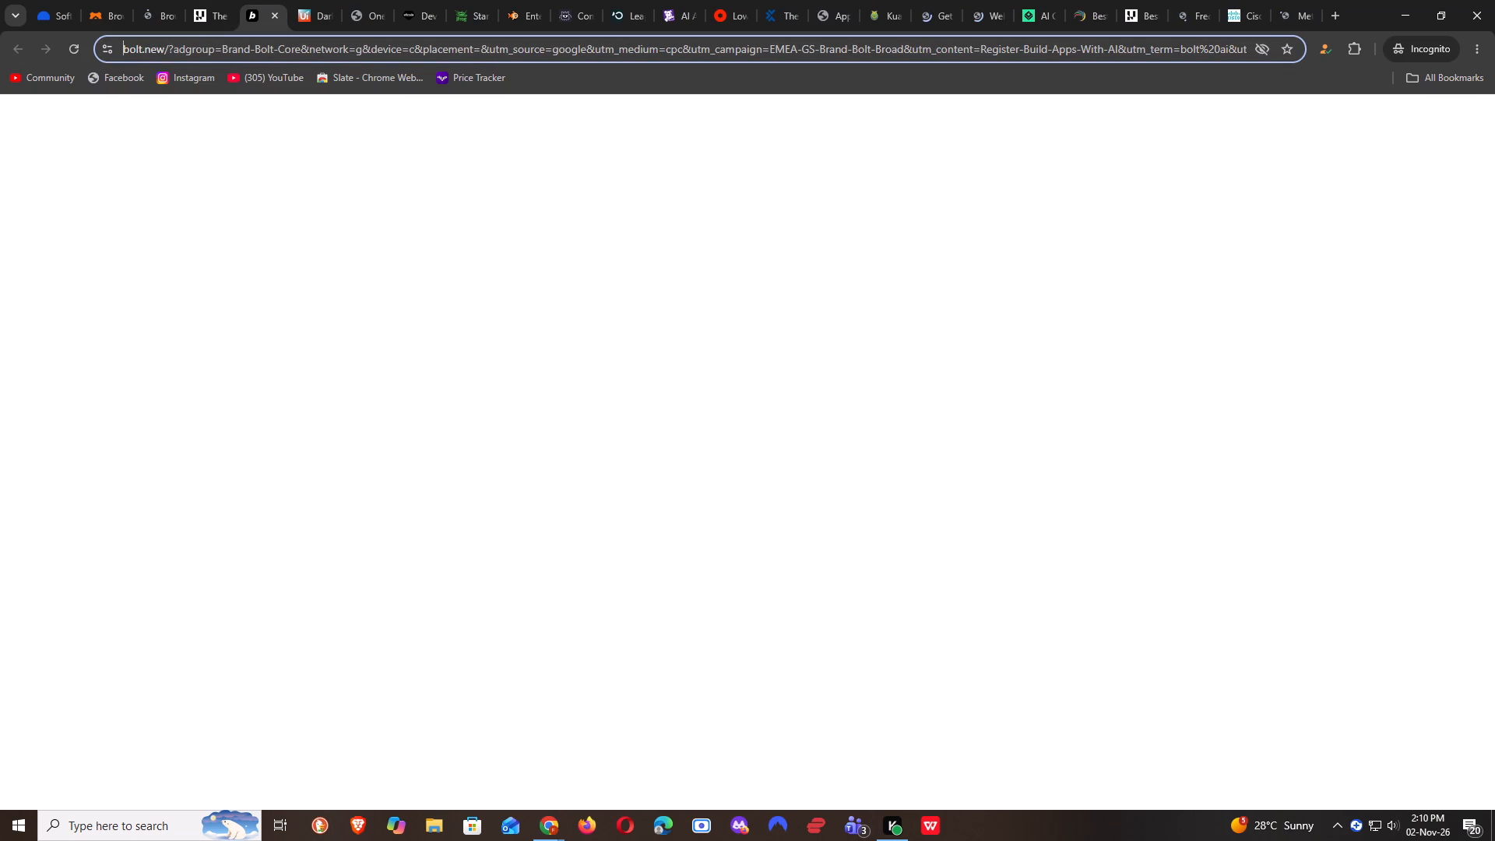
left_click(352, 419)
key("ctrl+f")
key("ctrl+v")
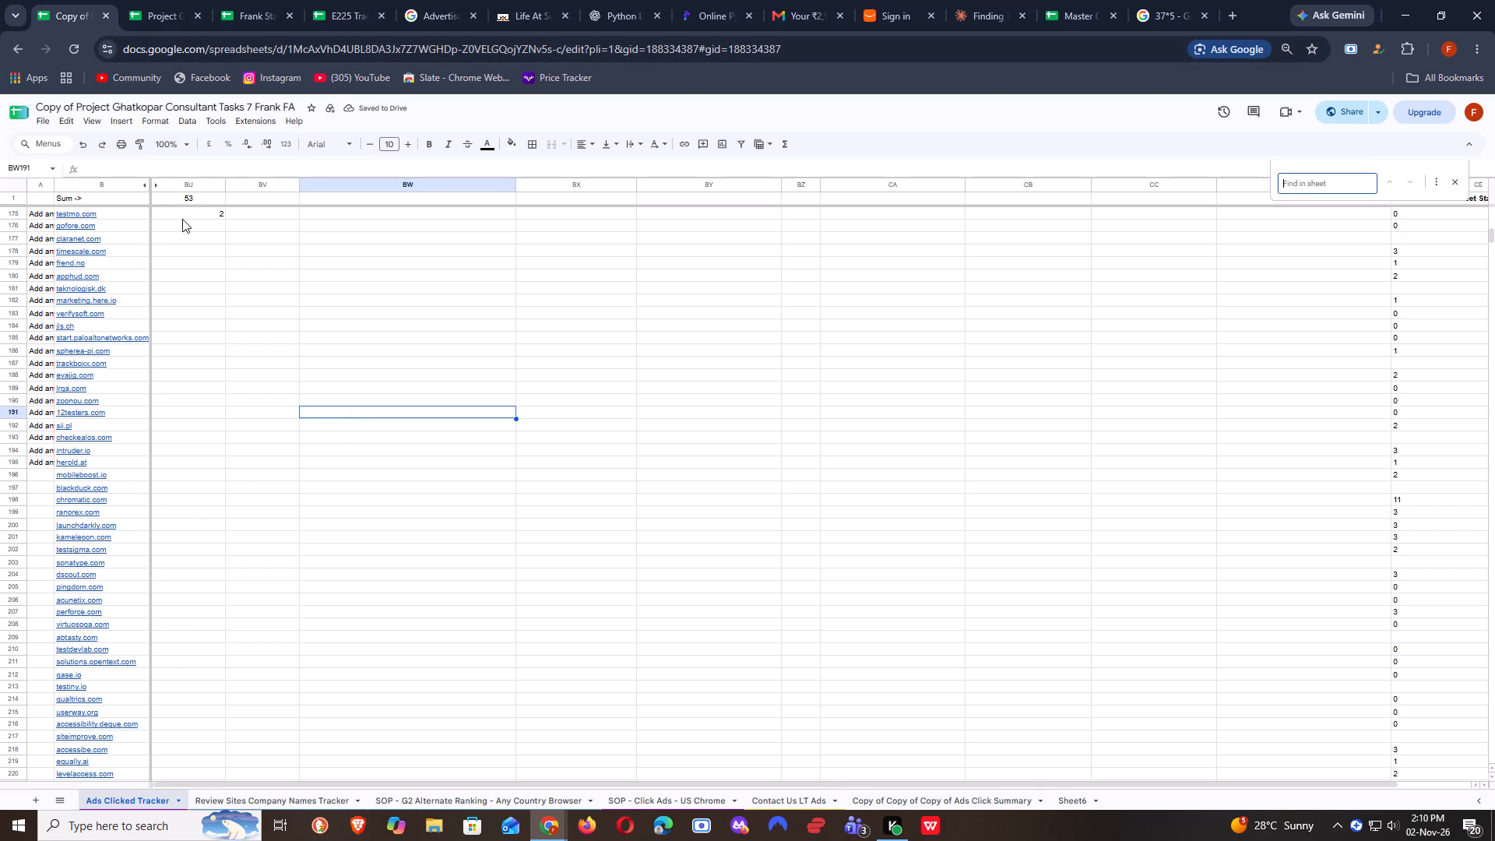
left_click(626, 325)
key("ctrl+f")
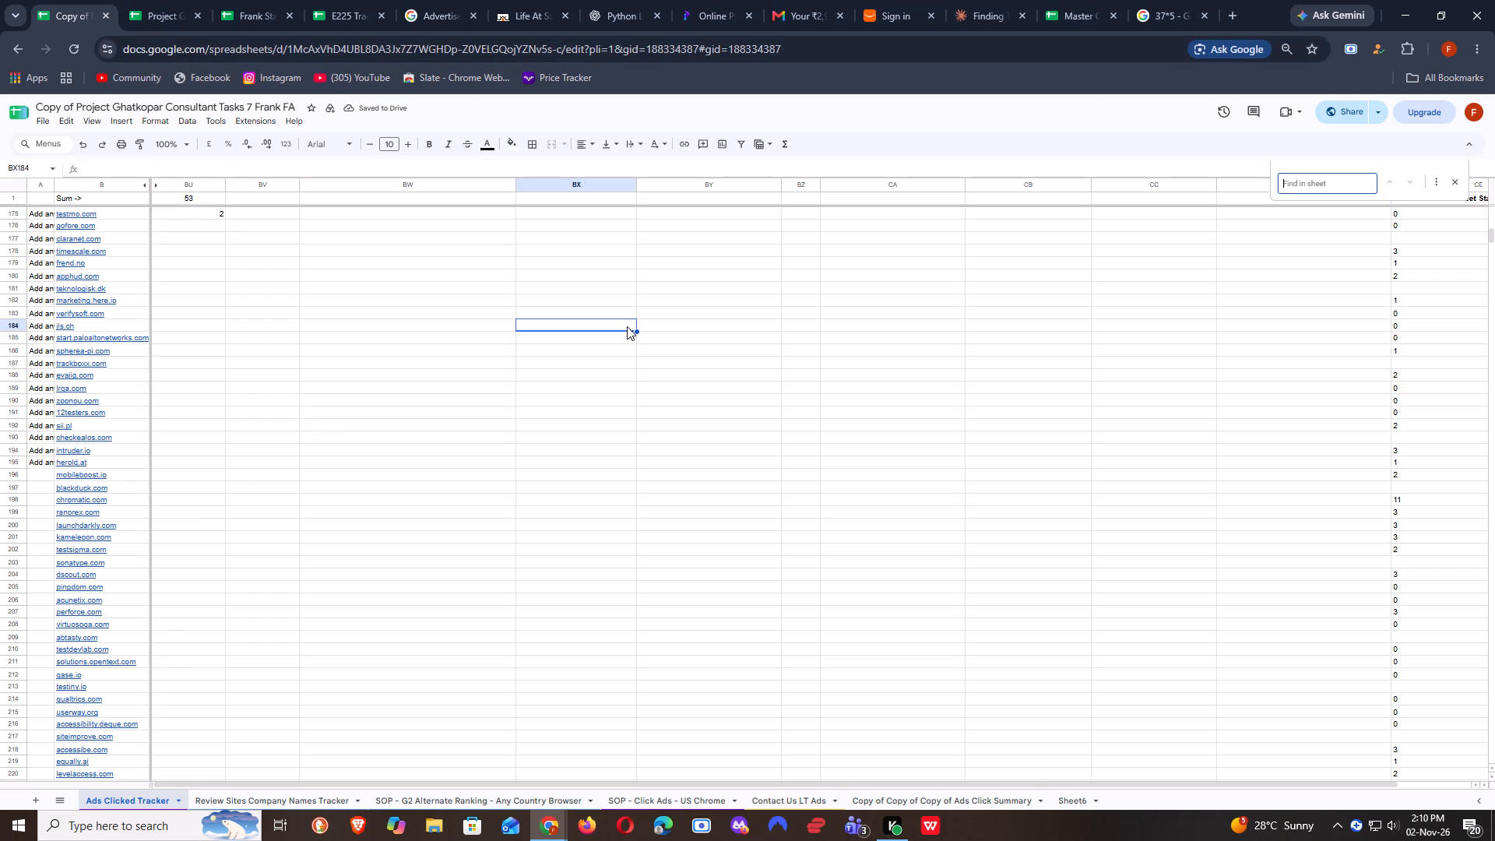
key("ctrl+v")
Copy the bolt.new domain from its ad page, find it in the tracker, and enter 1 for 2nd Nov 2026.
key("alt+Tab")
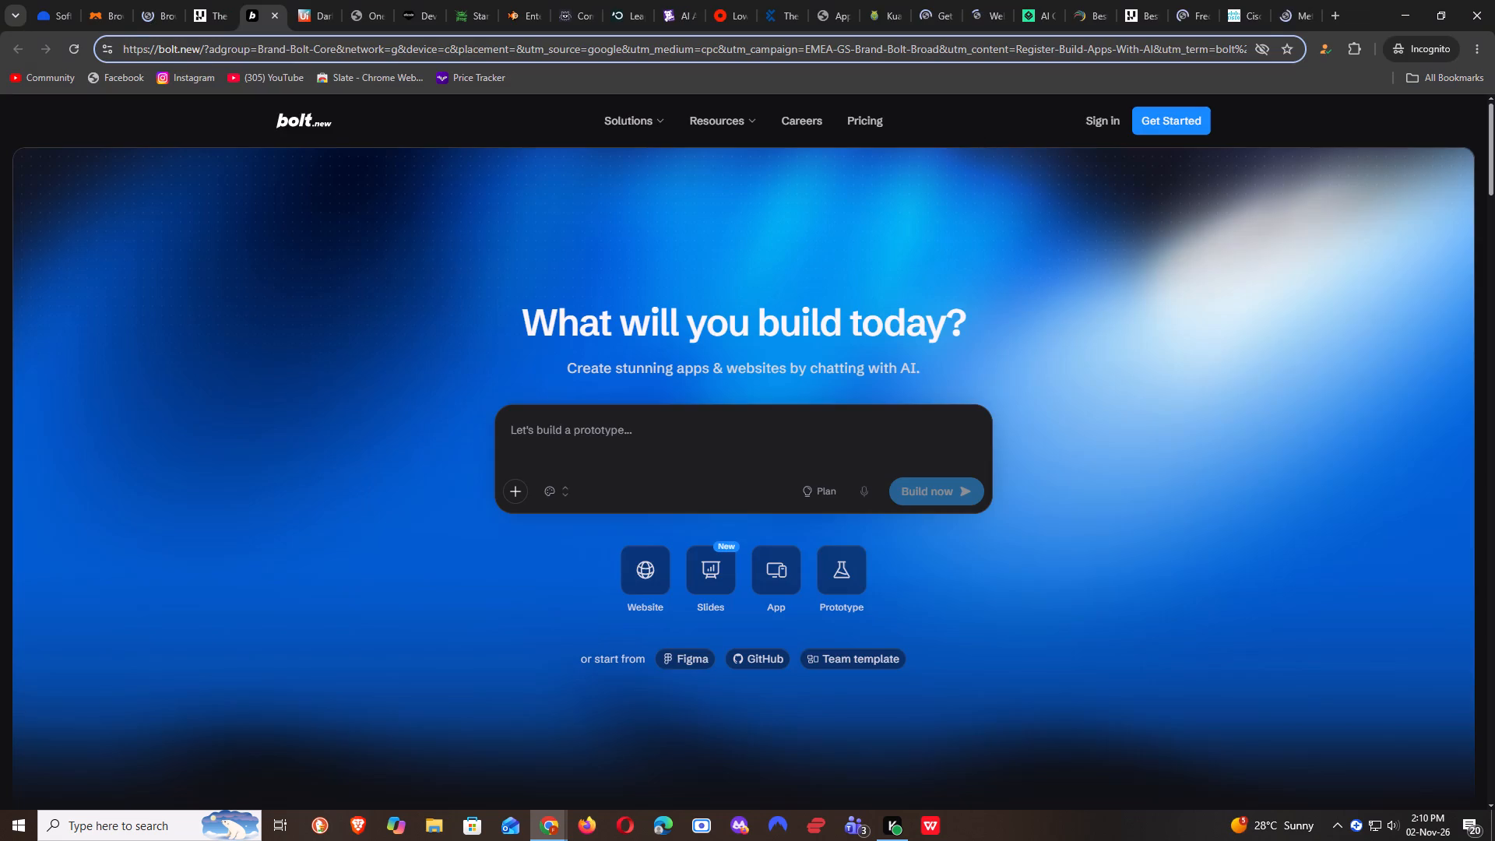
left_click(174, 44)
left_click_drag(174, 44, 200, 46)
key("ctrl+c")
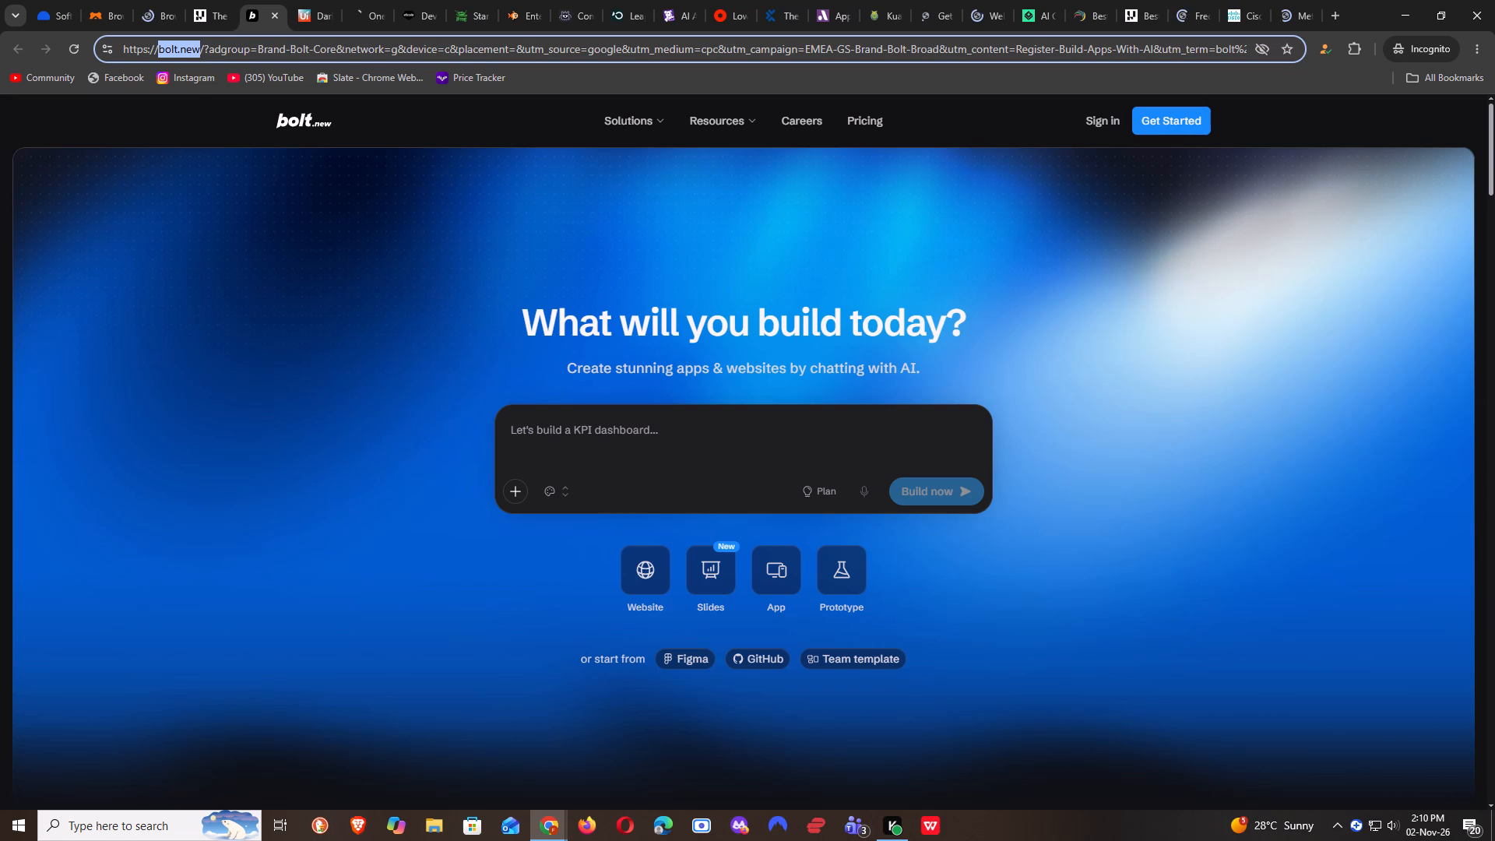
key("alt+Tab")
key("ctrl+f")
key("ctrl+v")
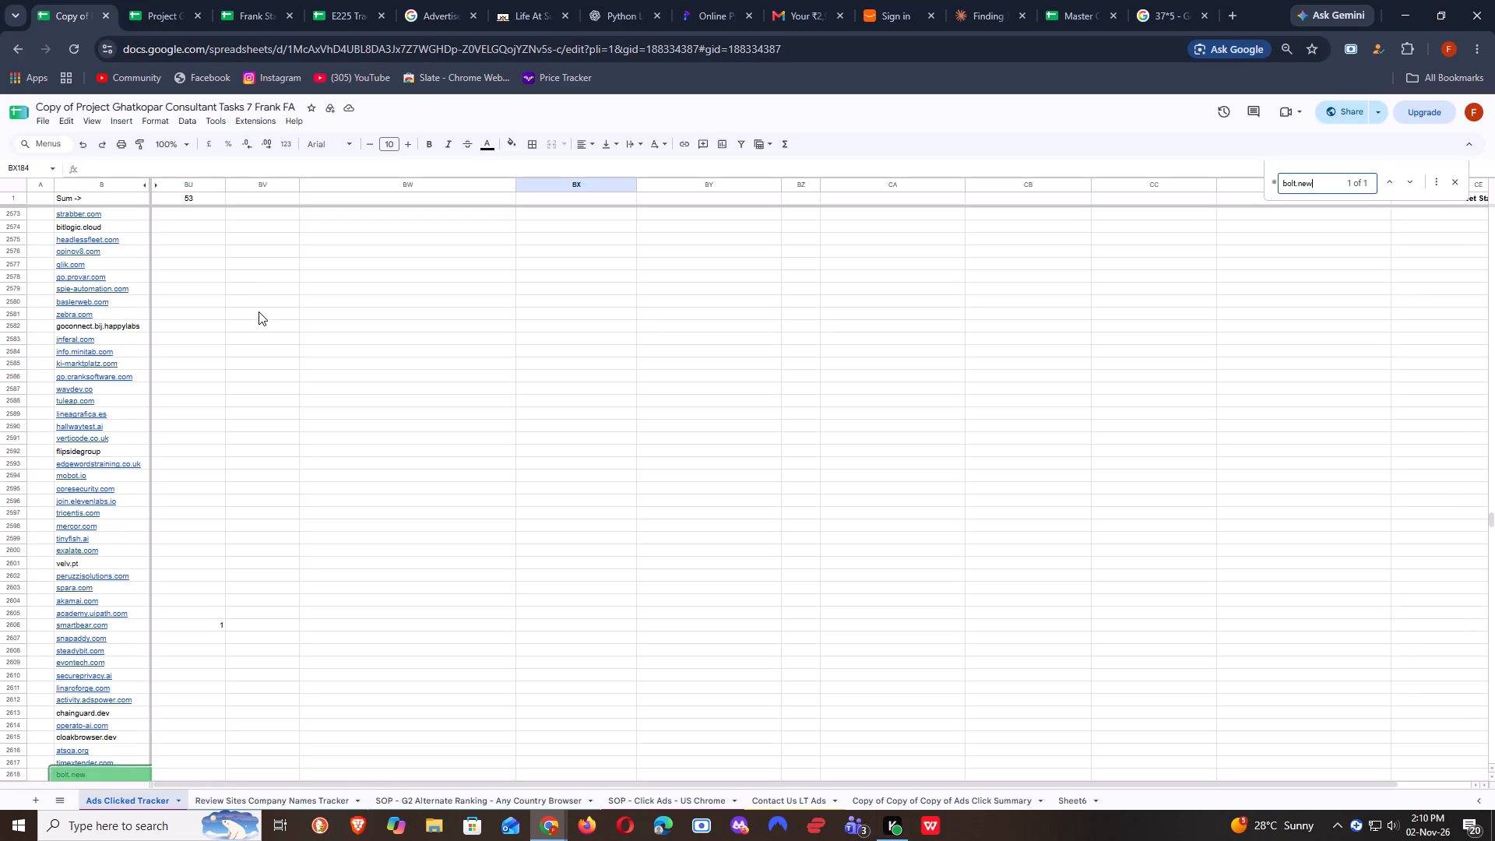
left_click(202, 779)
key("1")
key("Return")
Copy the uipath name from its ad page, find academy.uipath.com in the tracker, and enter 1 for 2nd Nov 2026.
key("alt+Tab")
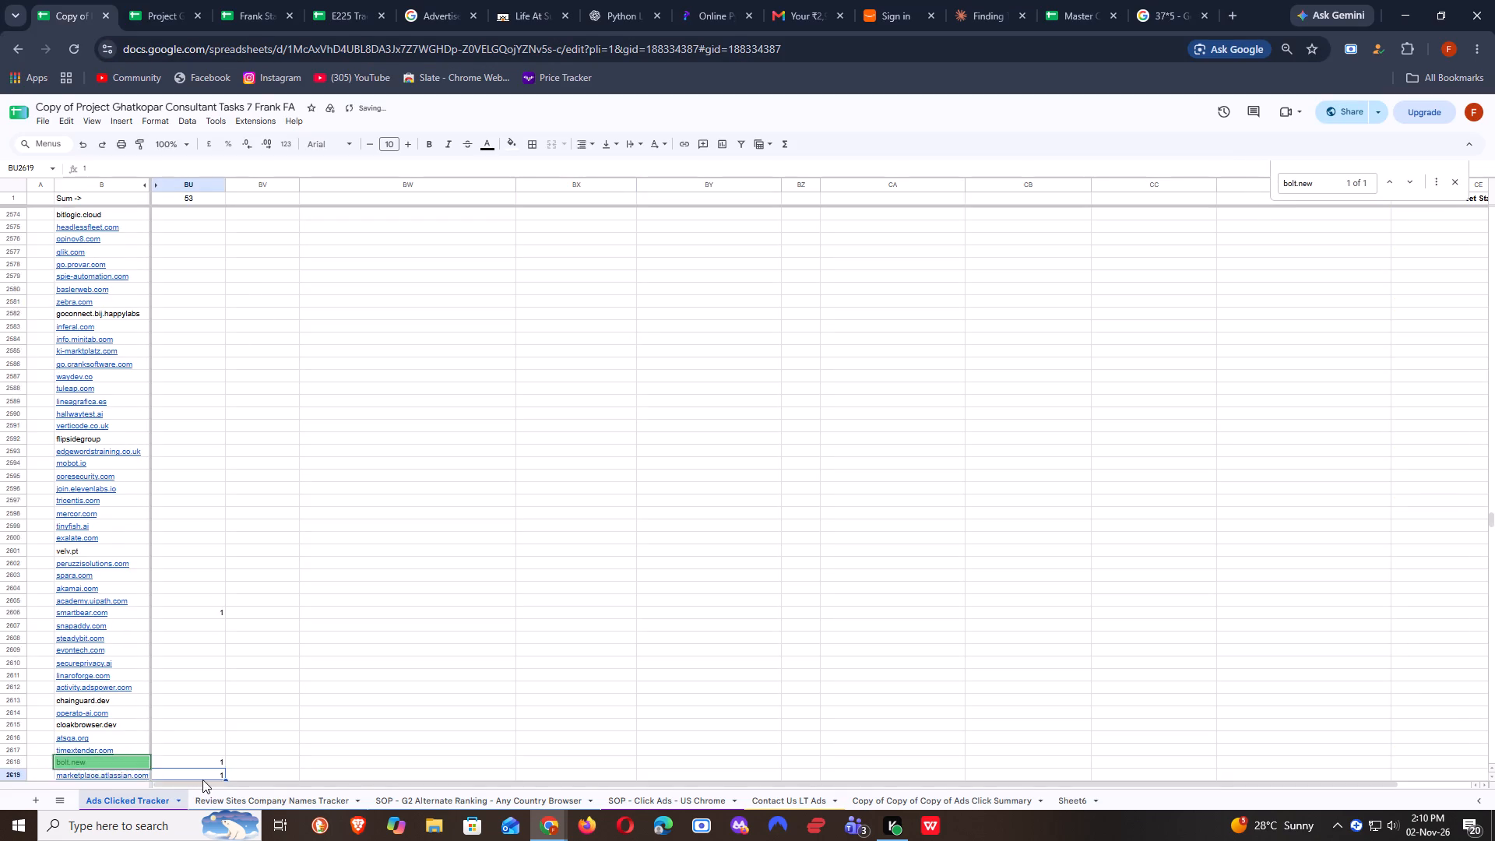
left_click(307, 0)
double_click(146, 47)
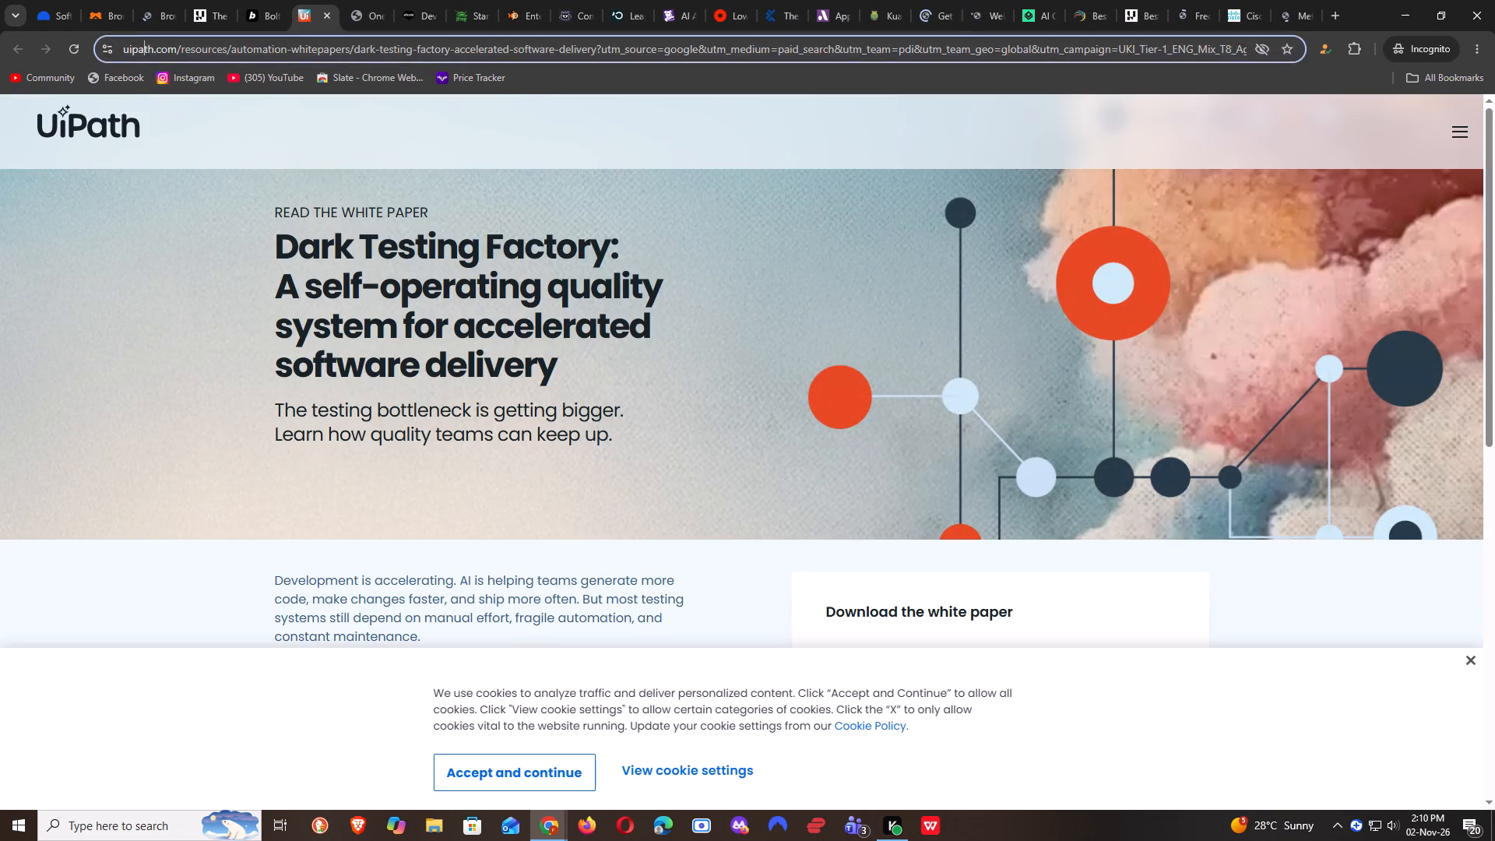
key("ctrl+c")
key("alt+Tab")
key("ctrl+f")
key("ctrl+v")
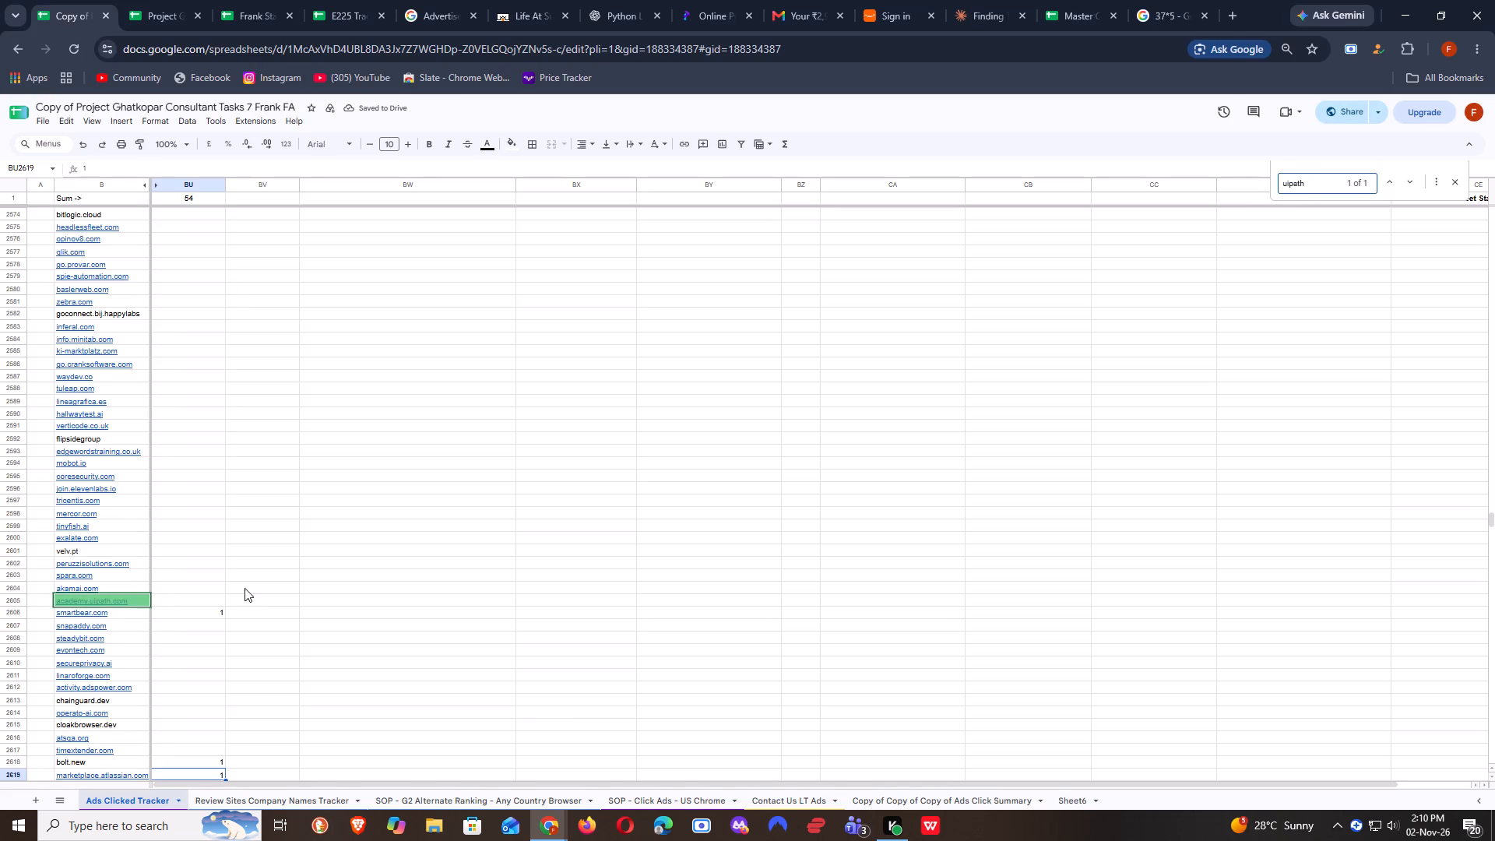
left_click(213, 600)
key("1")
key("alt+period")
key("alt+Return")
Bring up the Simple IT Distribution ad page and copy the simpleit-distribution.co.uk domain from its address.
key("alt+Tab")
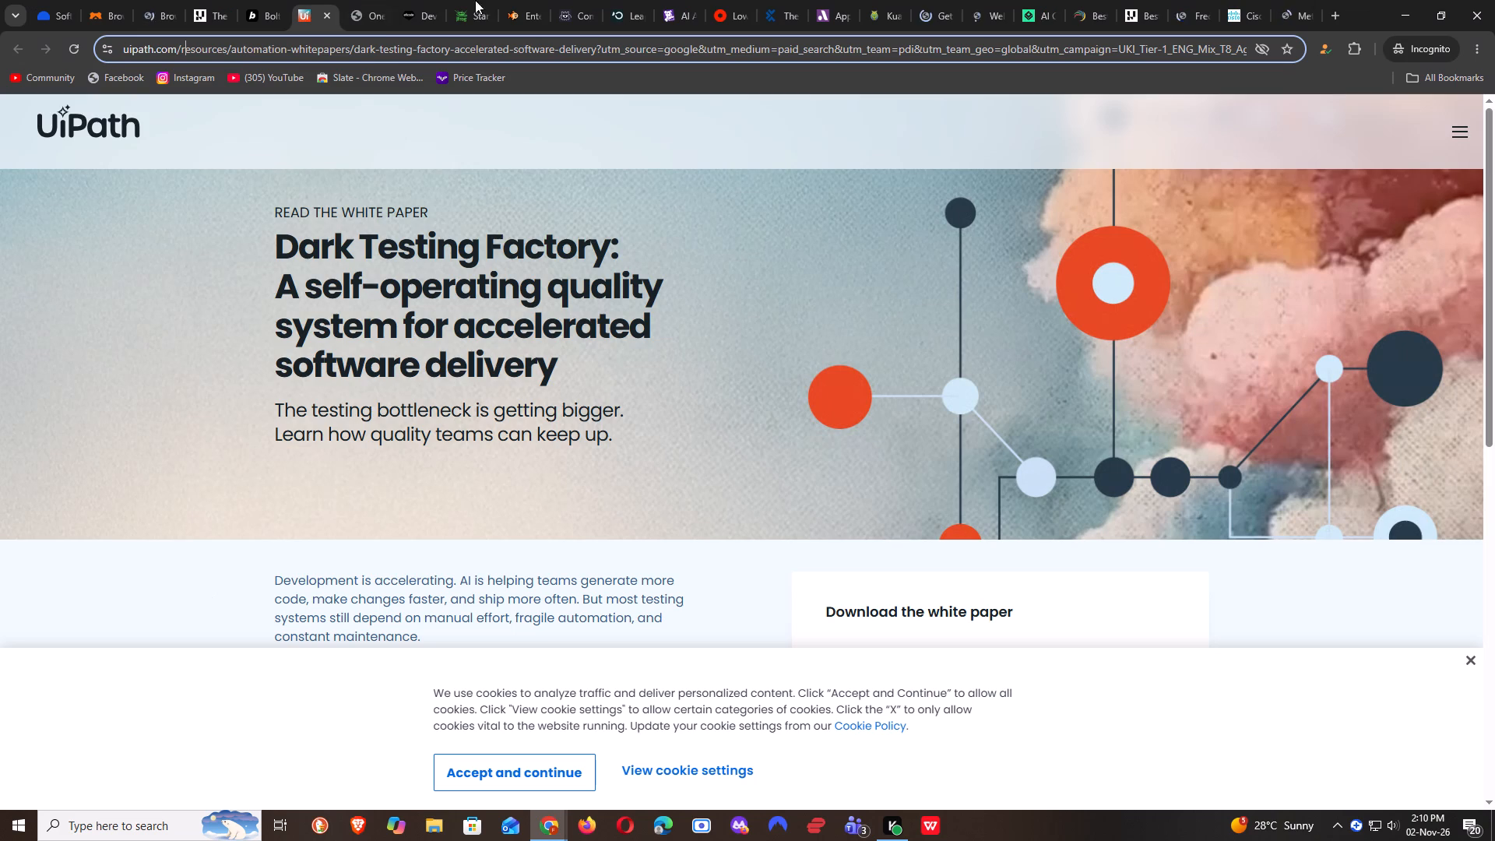
left_click(364, 0)
left_click(149, 45)
left_click_drag(162, 44, 254, 40)
left_click(246, 44)
left_click(191, 48)
left_click_drag(195, 47, 244, 45)
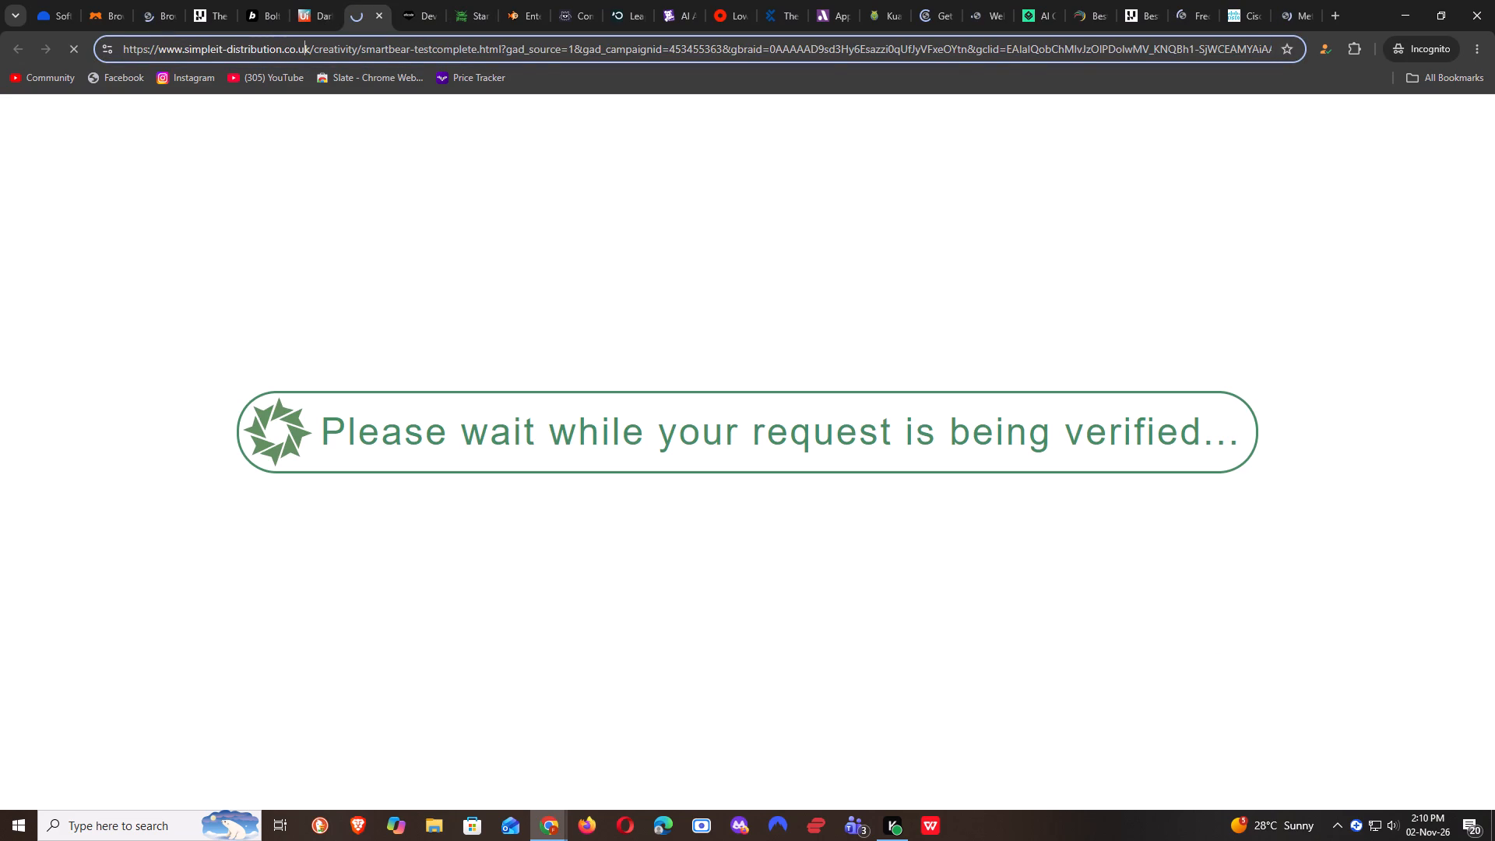
left_click_drag(244, 45, 306, 49)
key("ctrl+c")
Find simpleit-distribution.co.uk in the tracker sheet and enter 1 for 2nd Nov 2026.
key("alt+Tab")
left_click(339, 248)
key("ctrl+f")
key("ctrl+v")
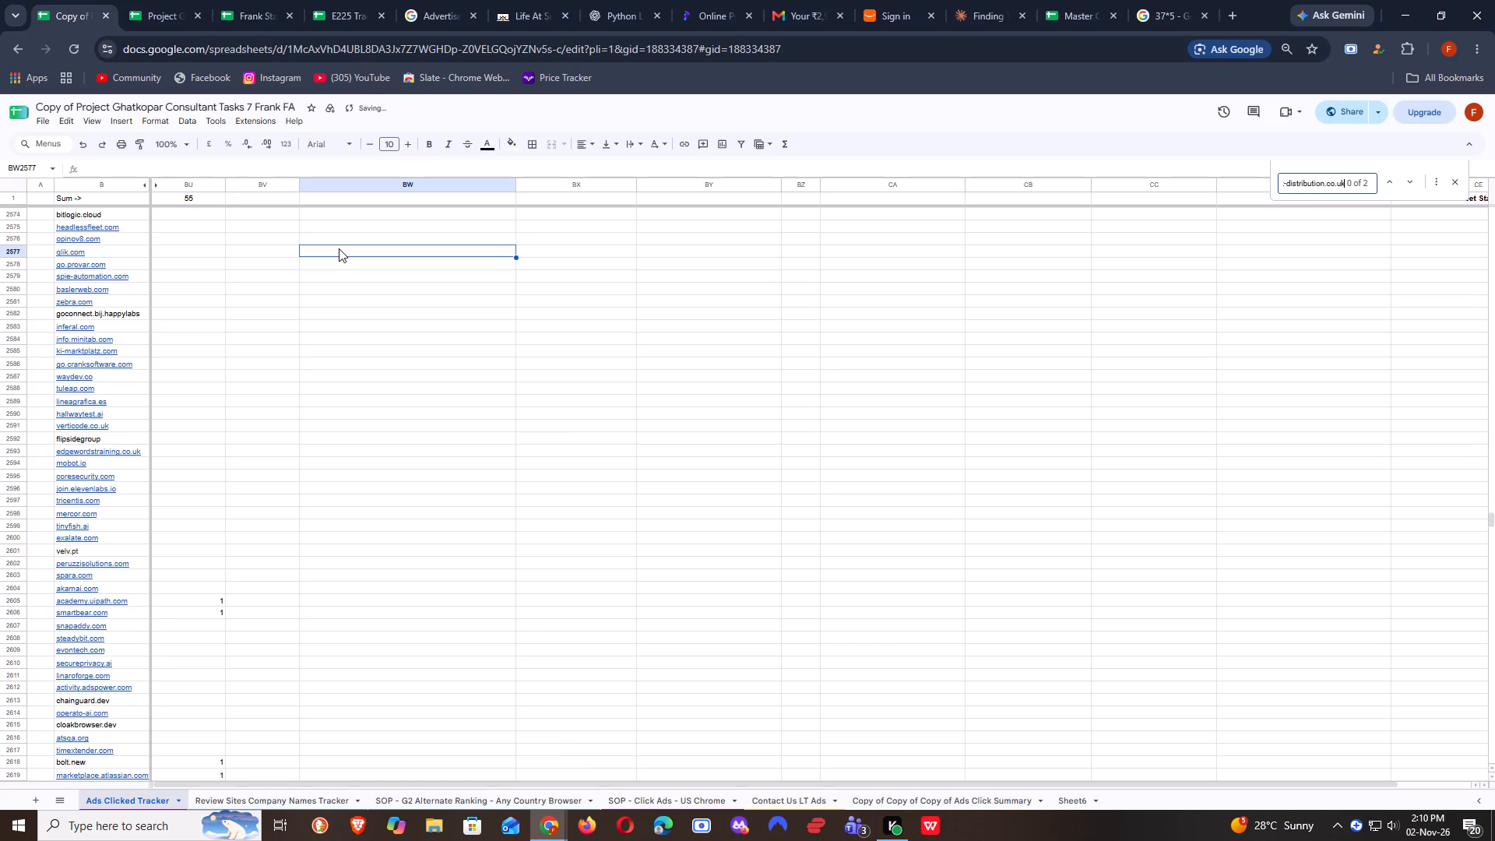
left_click(185, 214)
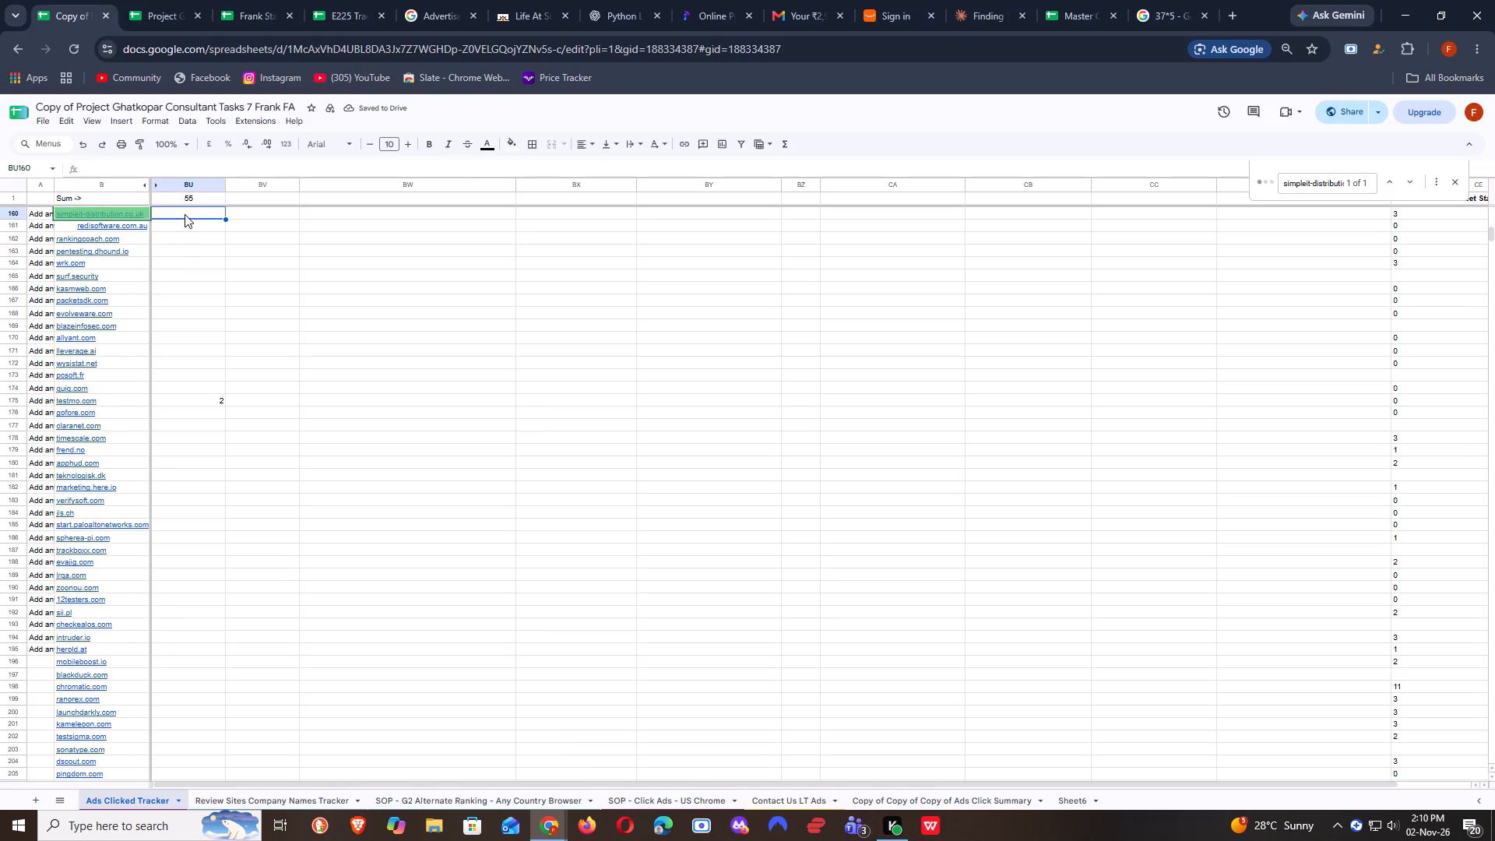
key("1")
key("alt+Return")
Copy the eficode name from its ad page, find it in the tracker, and enter 1 for 2nd Nov 2026.
key("alt+Tab")
left_click(440, 0)
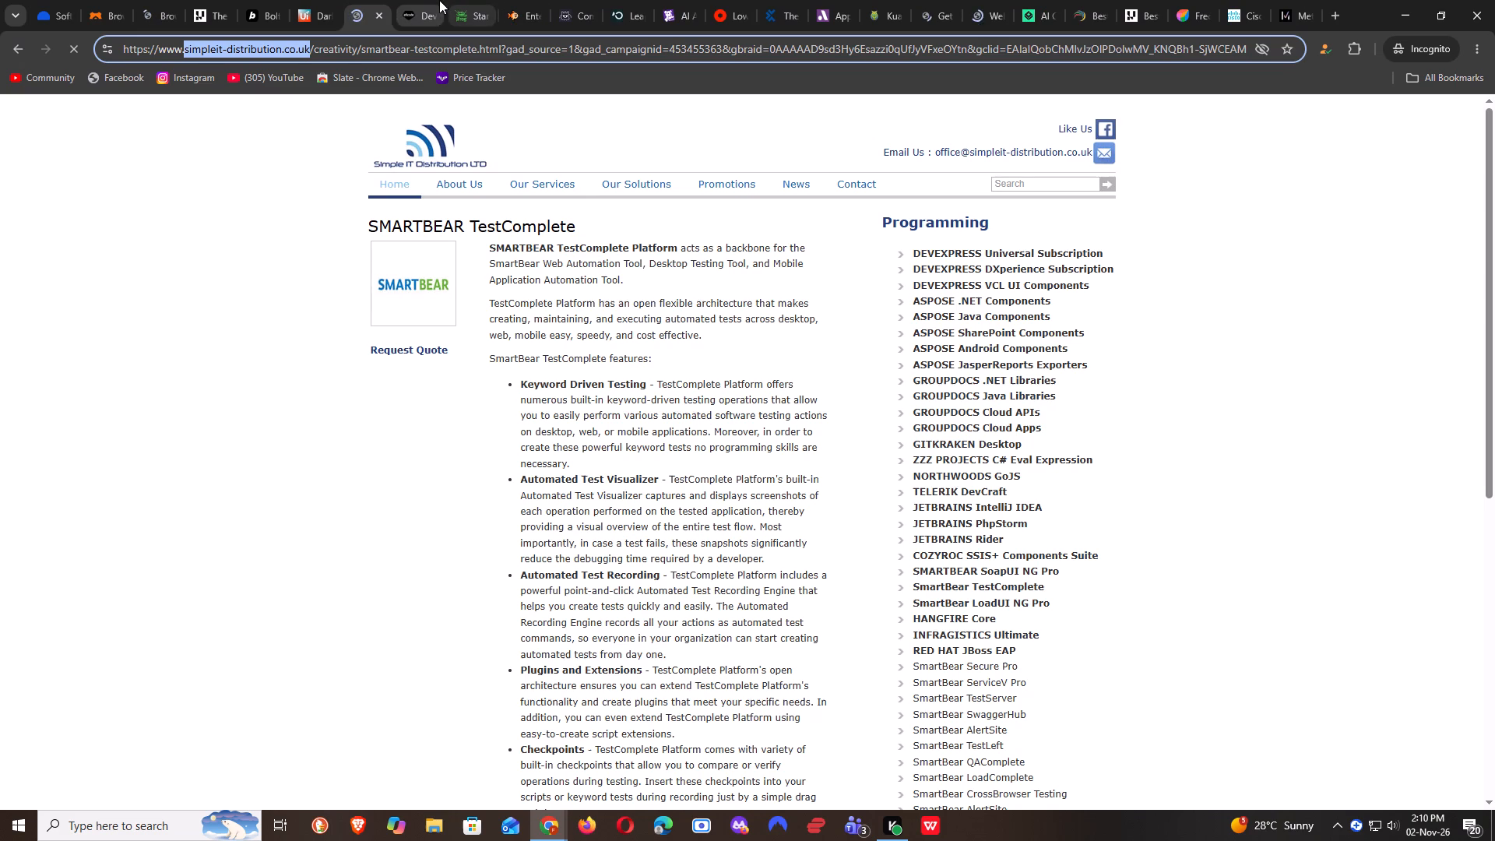
double_click(148, 45)
key("ctrl+c")
key("alt+Tab")
left_click(222, 266)
key("ctrl+f")
key("ctrl+v")
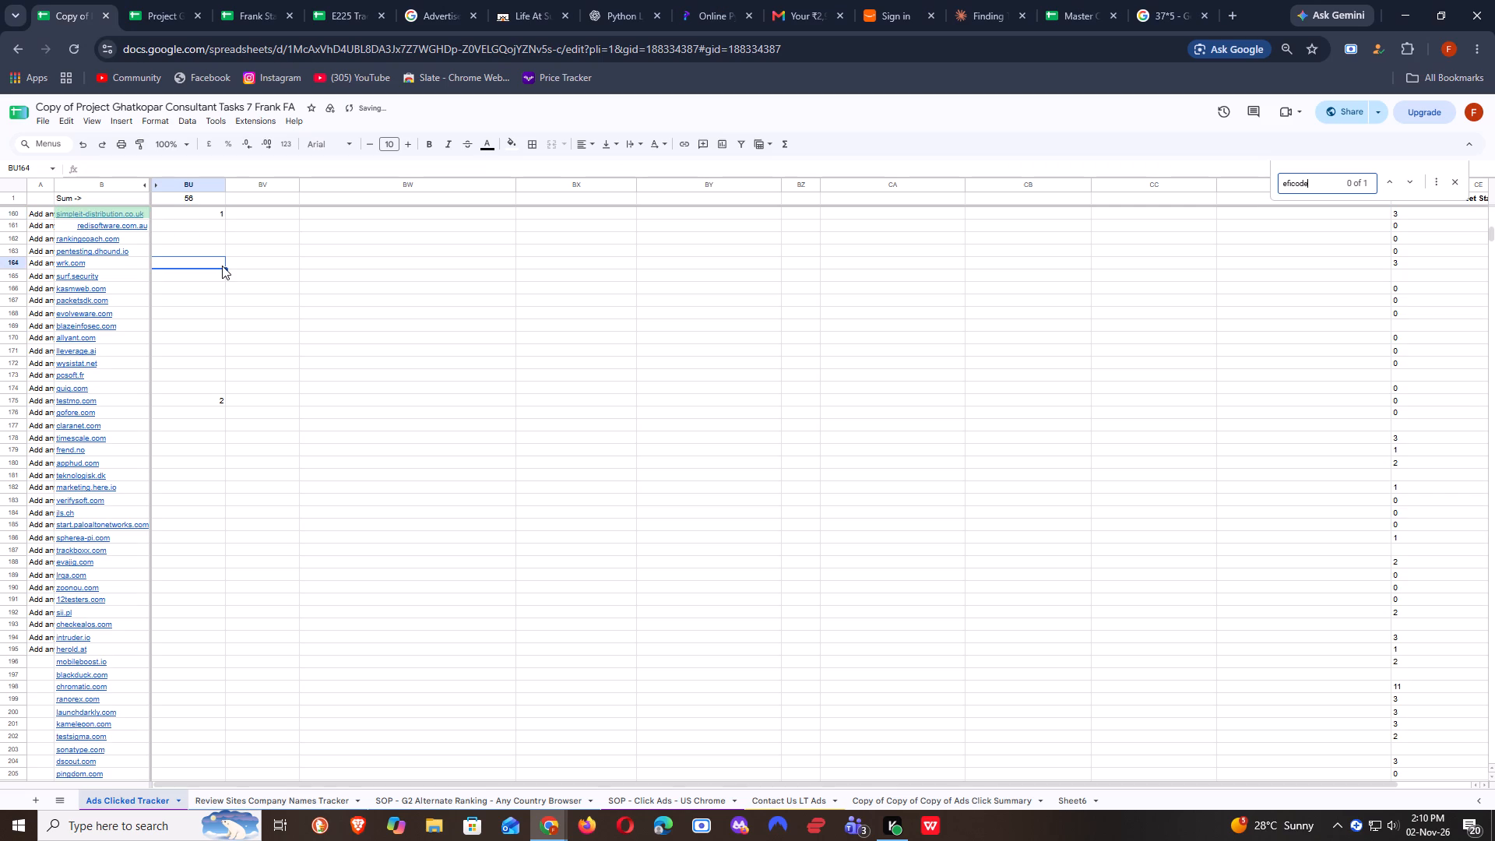
left_click(183, 773)
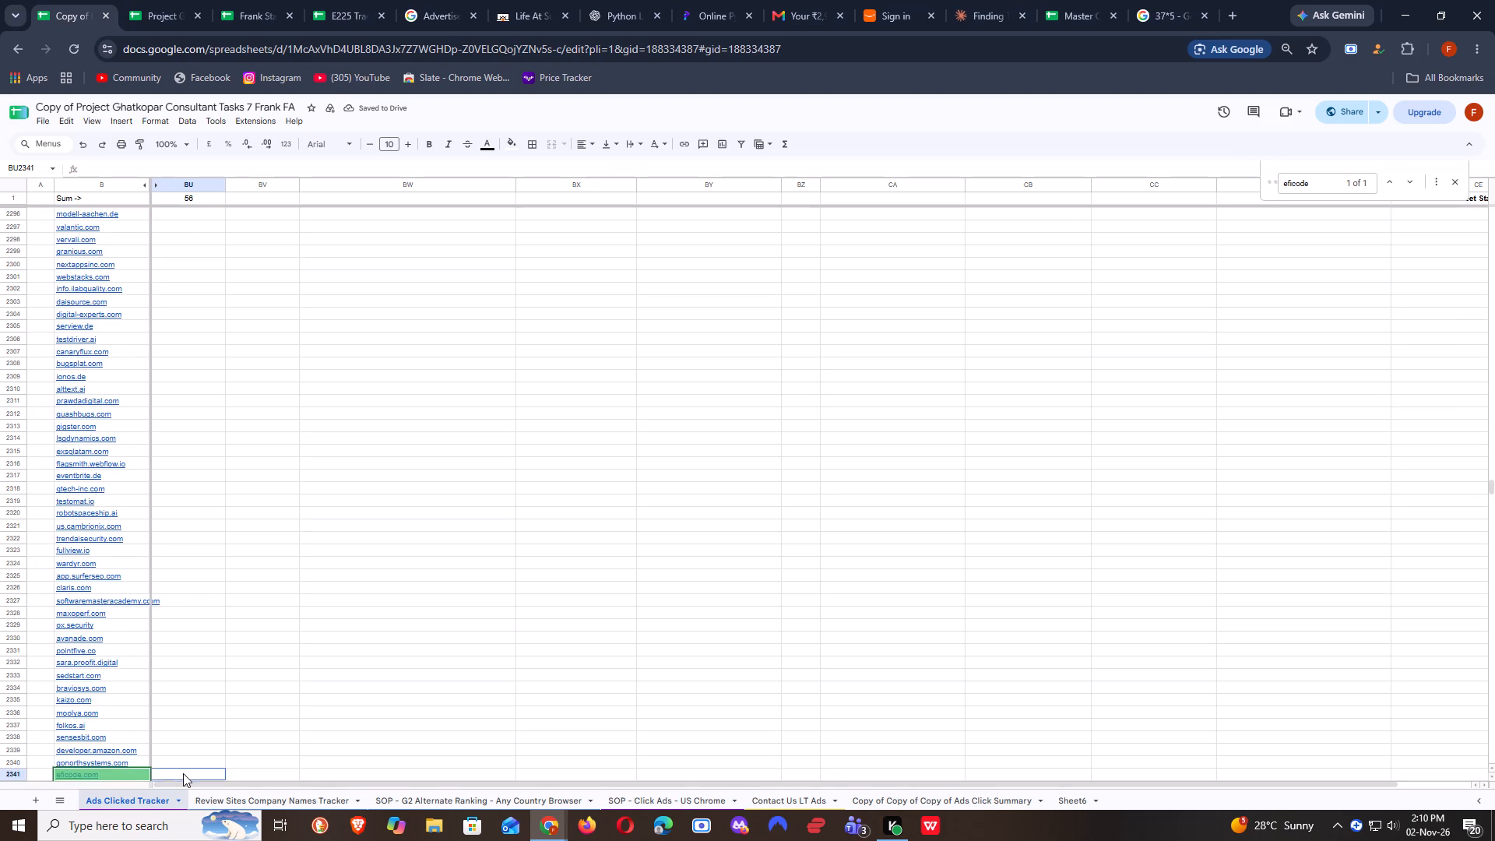
key("1")
key("alt+Return")
Copy the jfrog name from its ad page, find jfrog.com in the tracker, and enter 1 for 2nd Nov 2026.
key("alt+Tab")
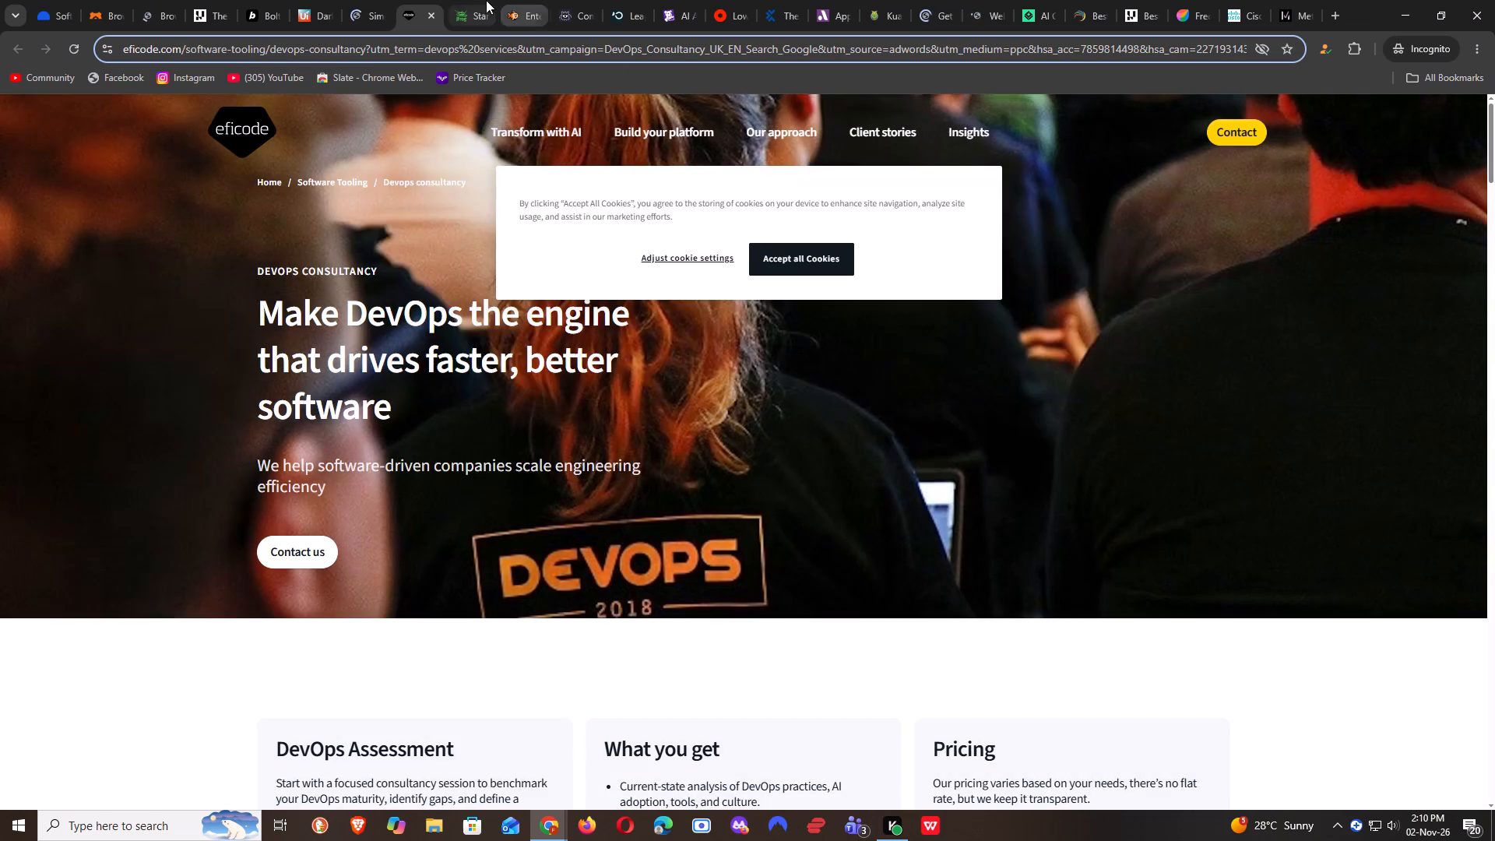
left_click(480, 0)
double_click(126, 44)
key("ctrl+c")
key("alt+Tab")
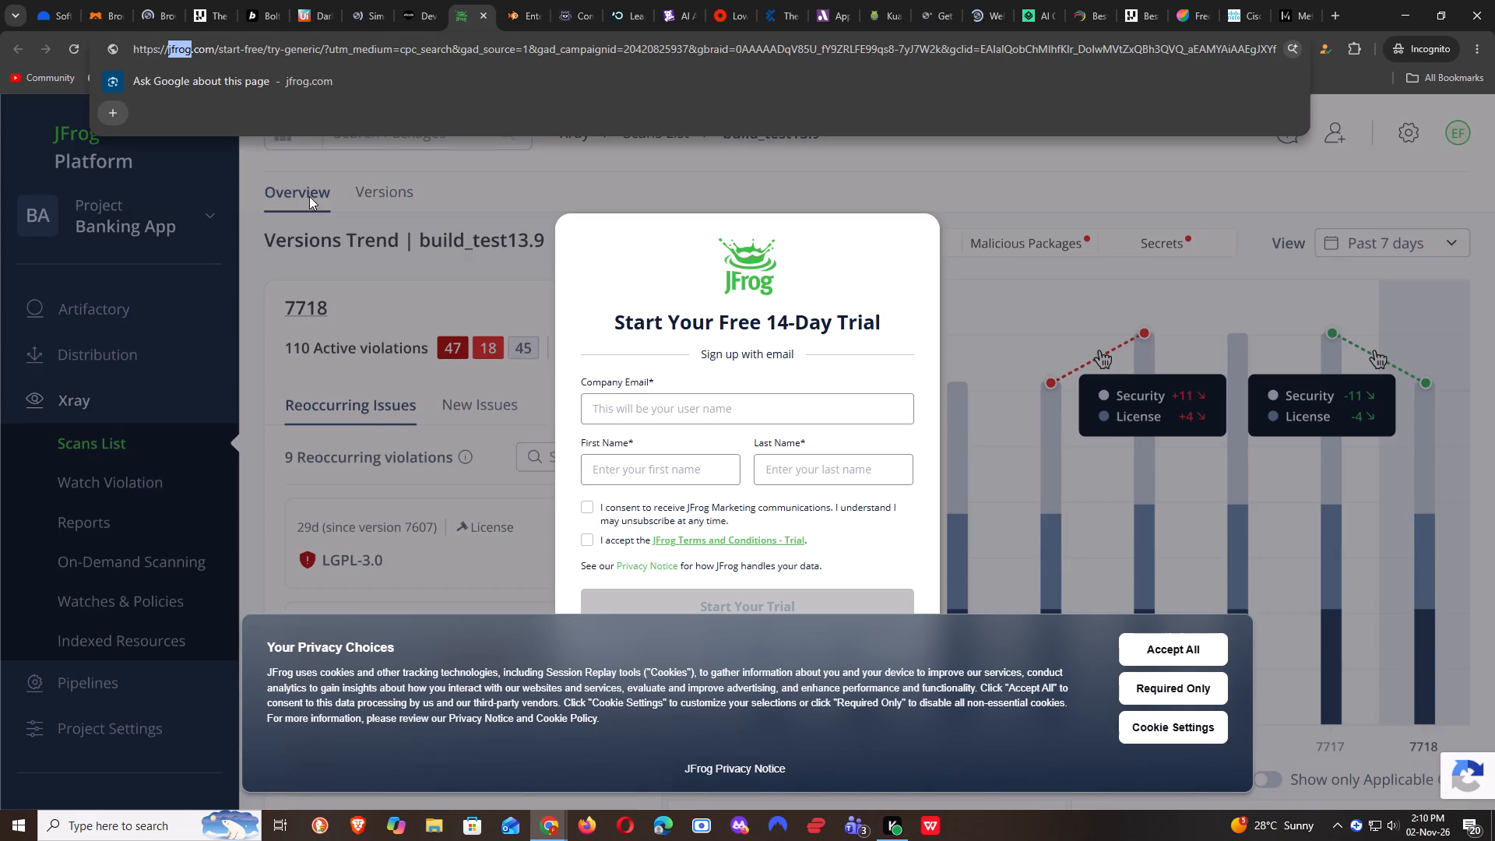
left_click(308, 203)
key("ctrl+f")
key("ctrl+v")
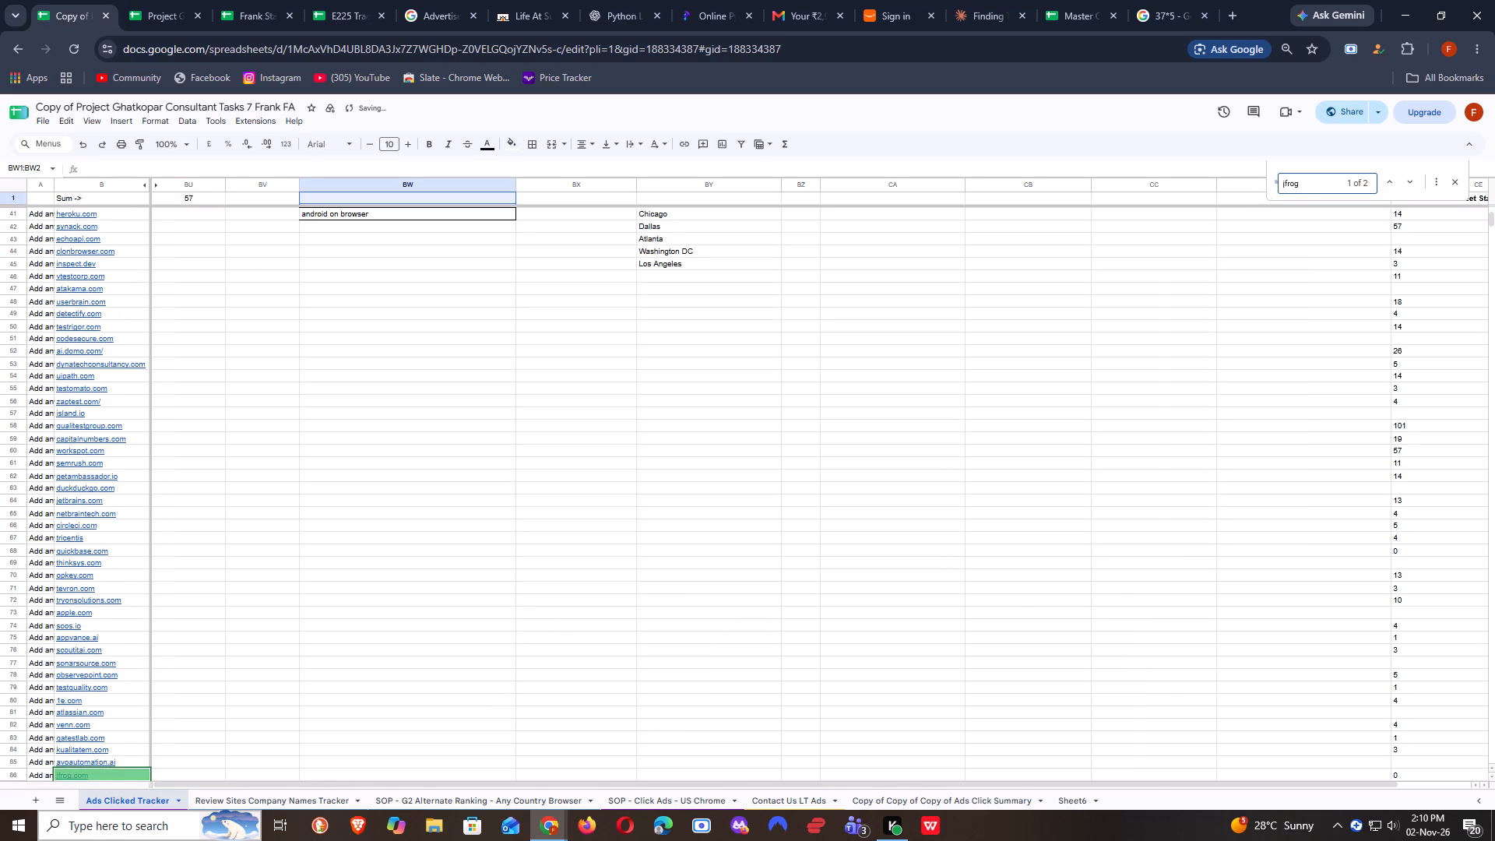
left_click(197, 779)
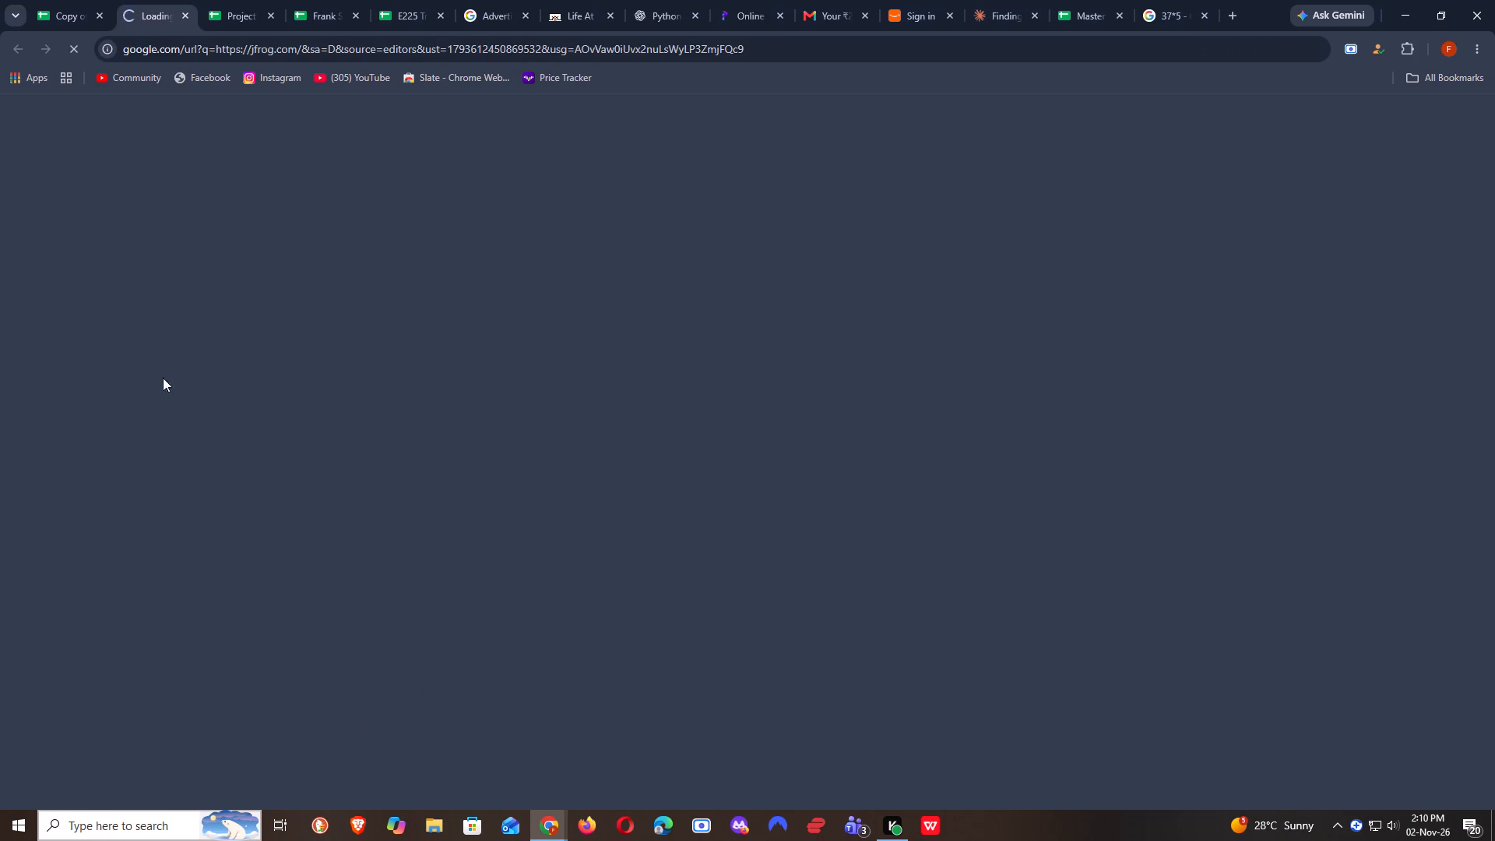
left_click(182, 16)
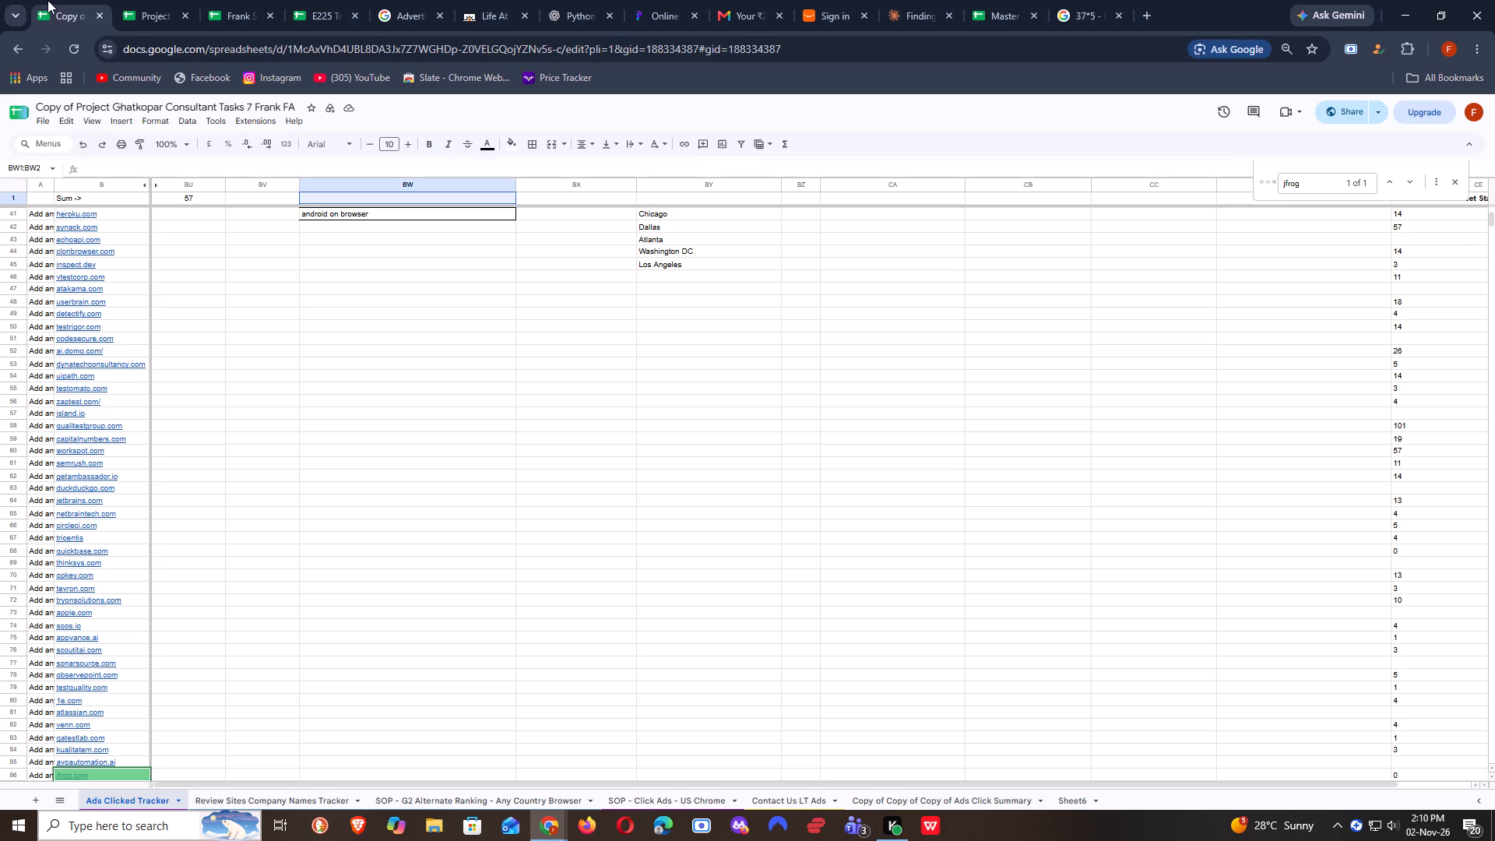
left_click(201, 772)
key("1")
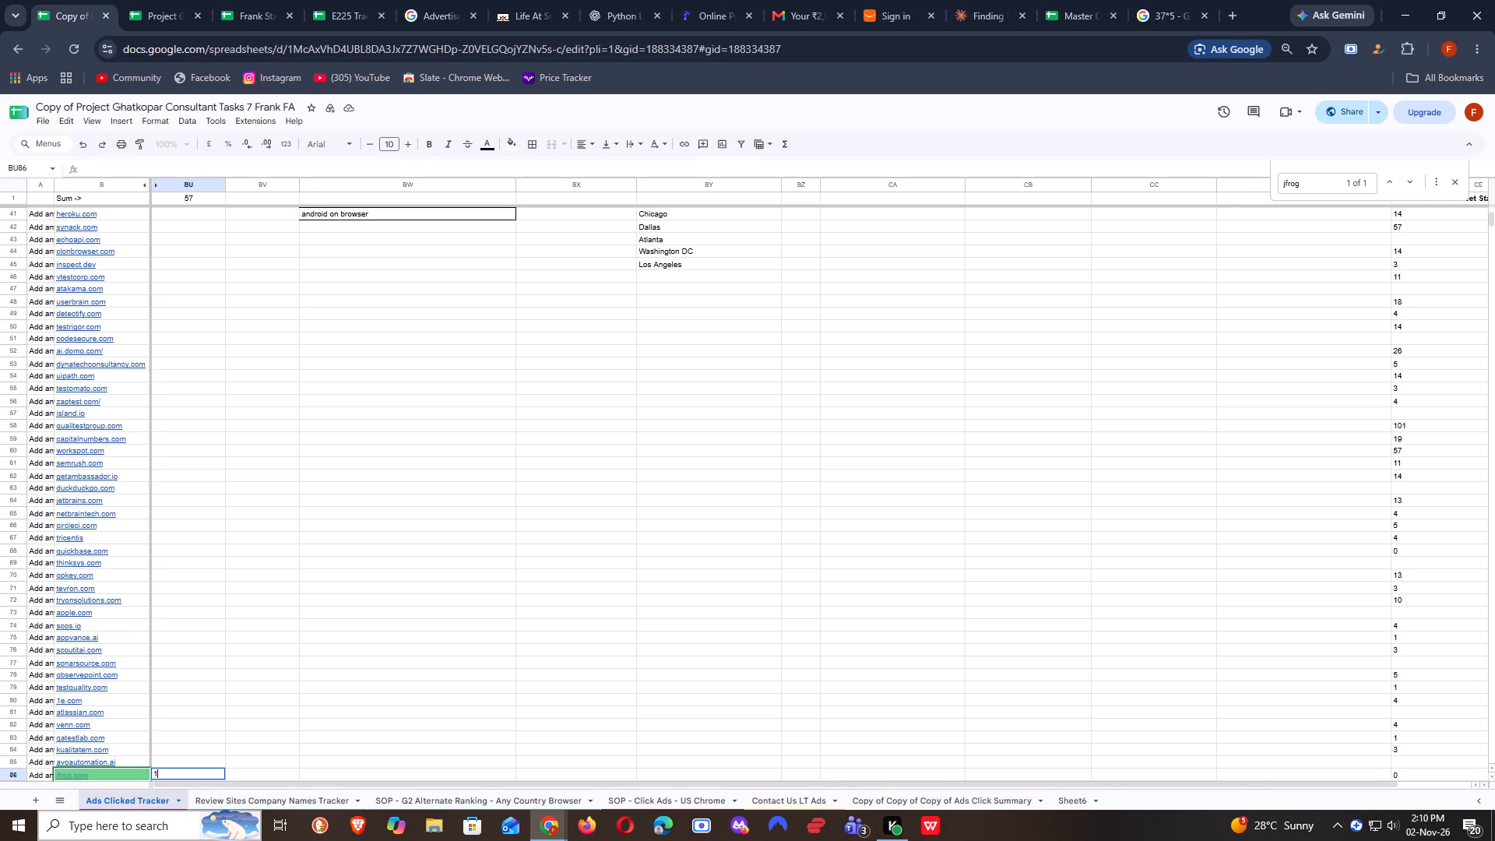
key("Return")
Copy the tinyfish name from its ad page, find it in the tracker, and enter 1 for 2nd Nov 2026.
key("alt+Tab")
left_click(533, 0)
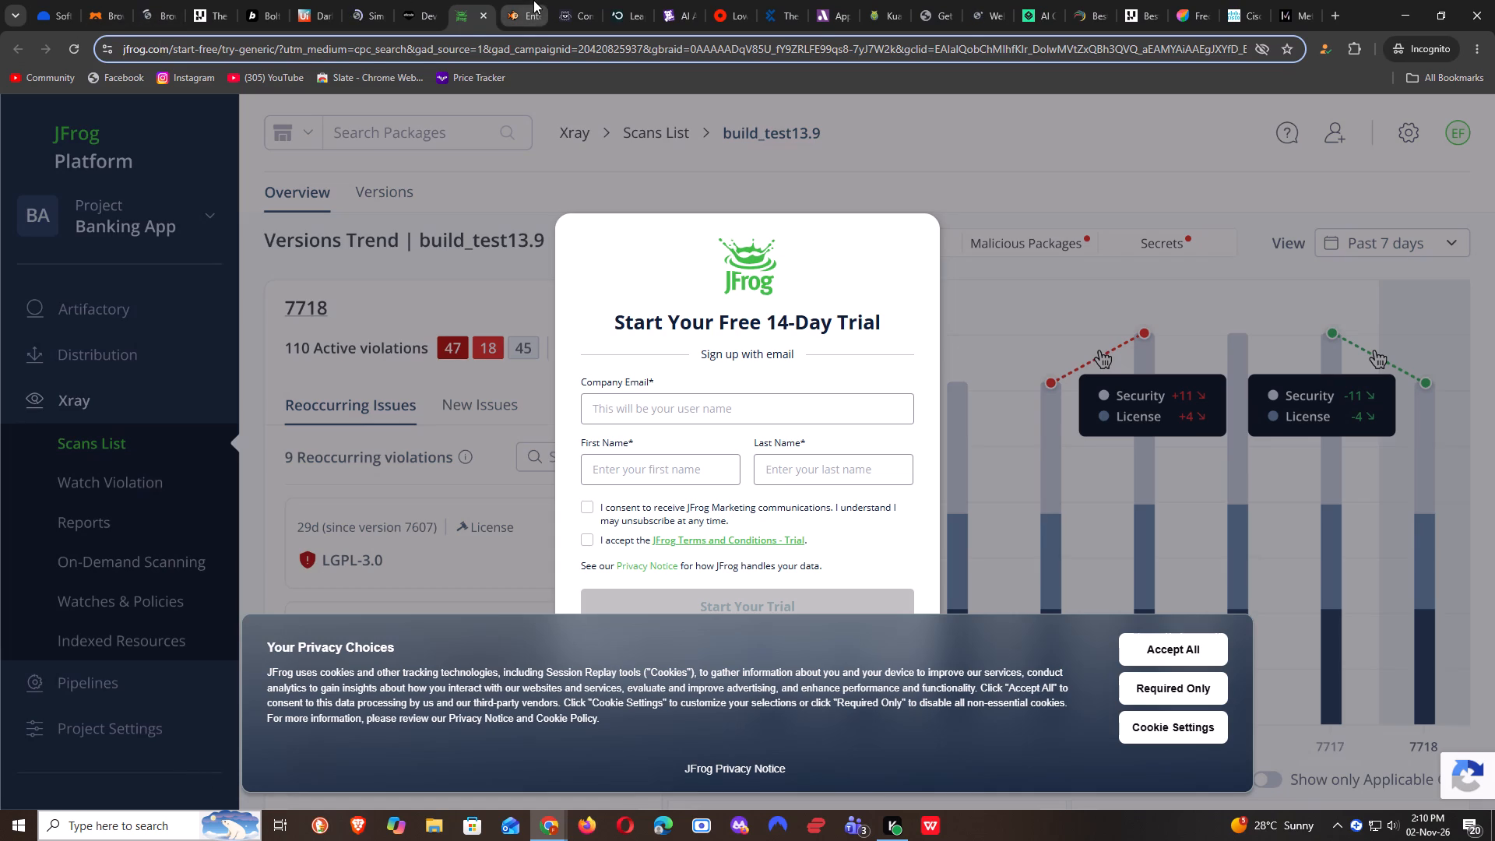
left_click(520, 426)
key("ctrl+f")
key("ctrl+v")
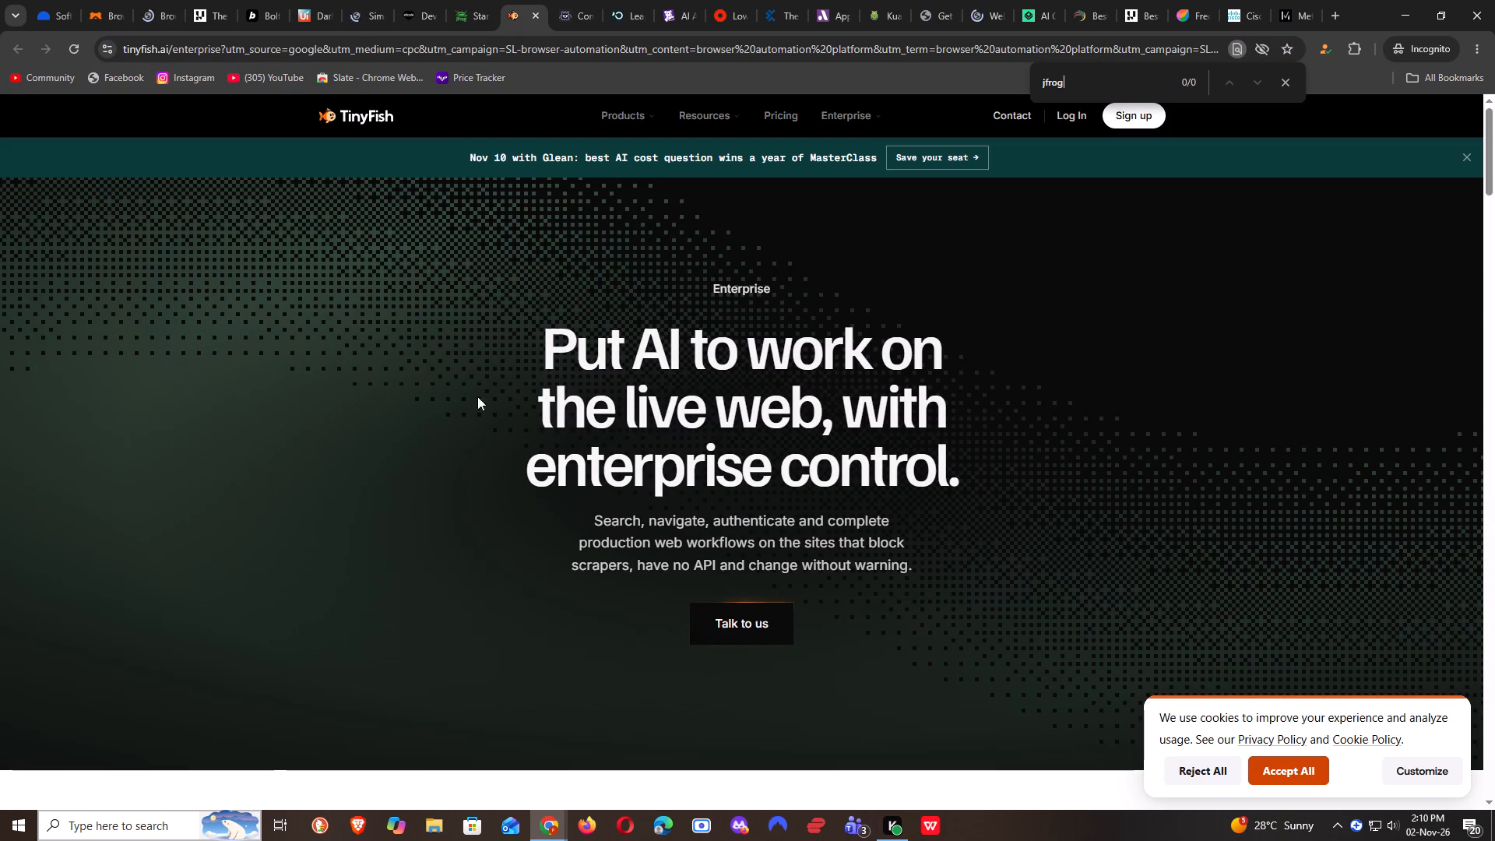
double_click(135, 41)
key("ctrl+c")
key("alt+Tab")
left_click(235, 278, "ctrl")
key("ctrl+f")
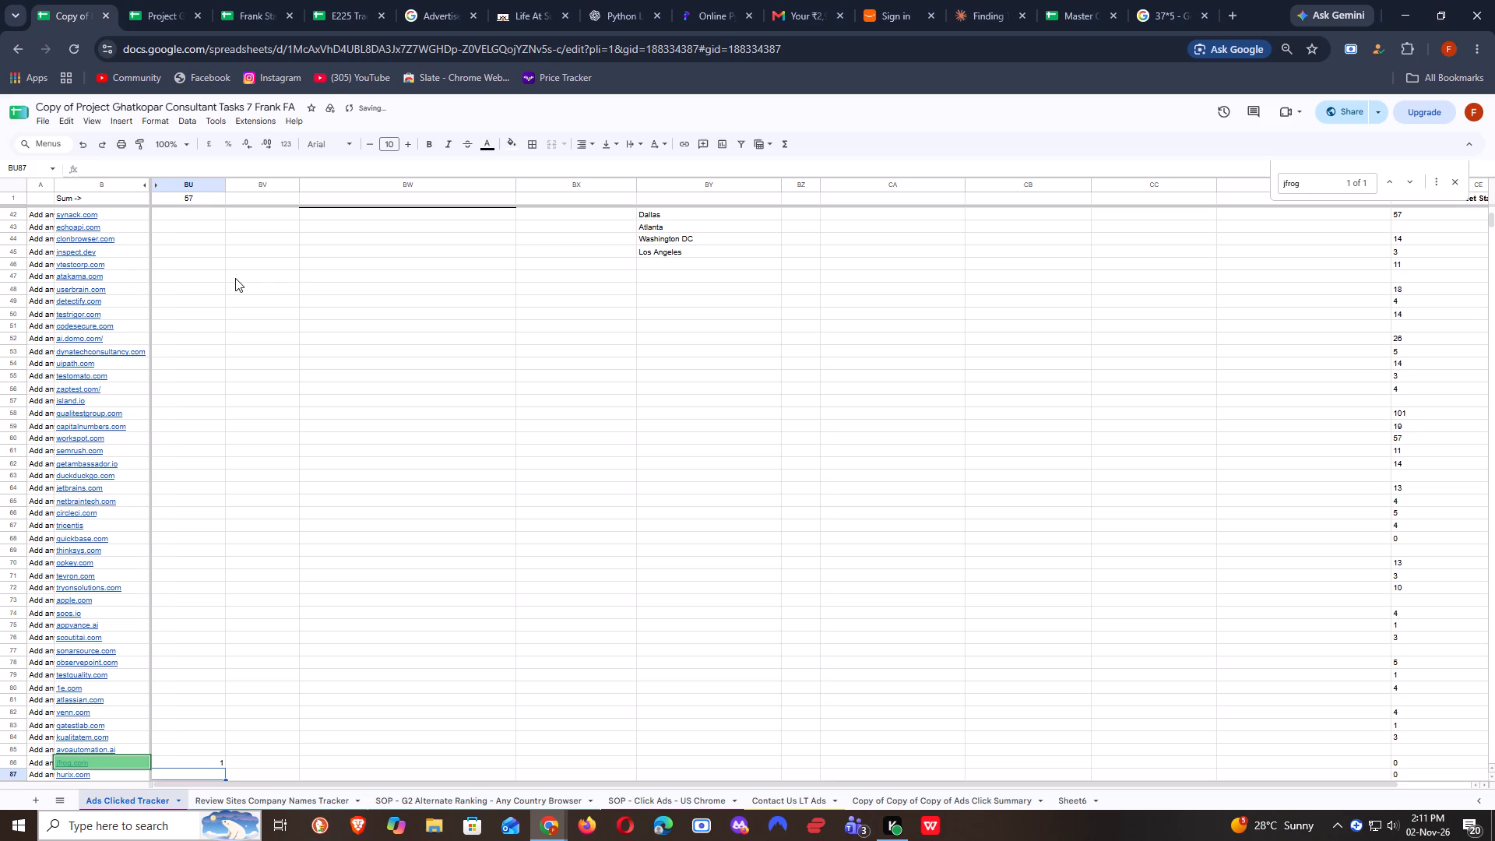
key("ctrl+v")
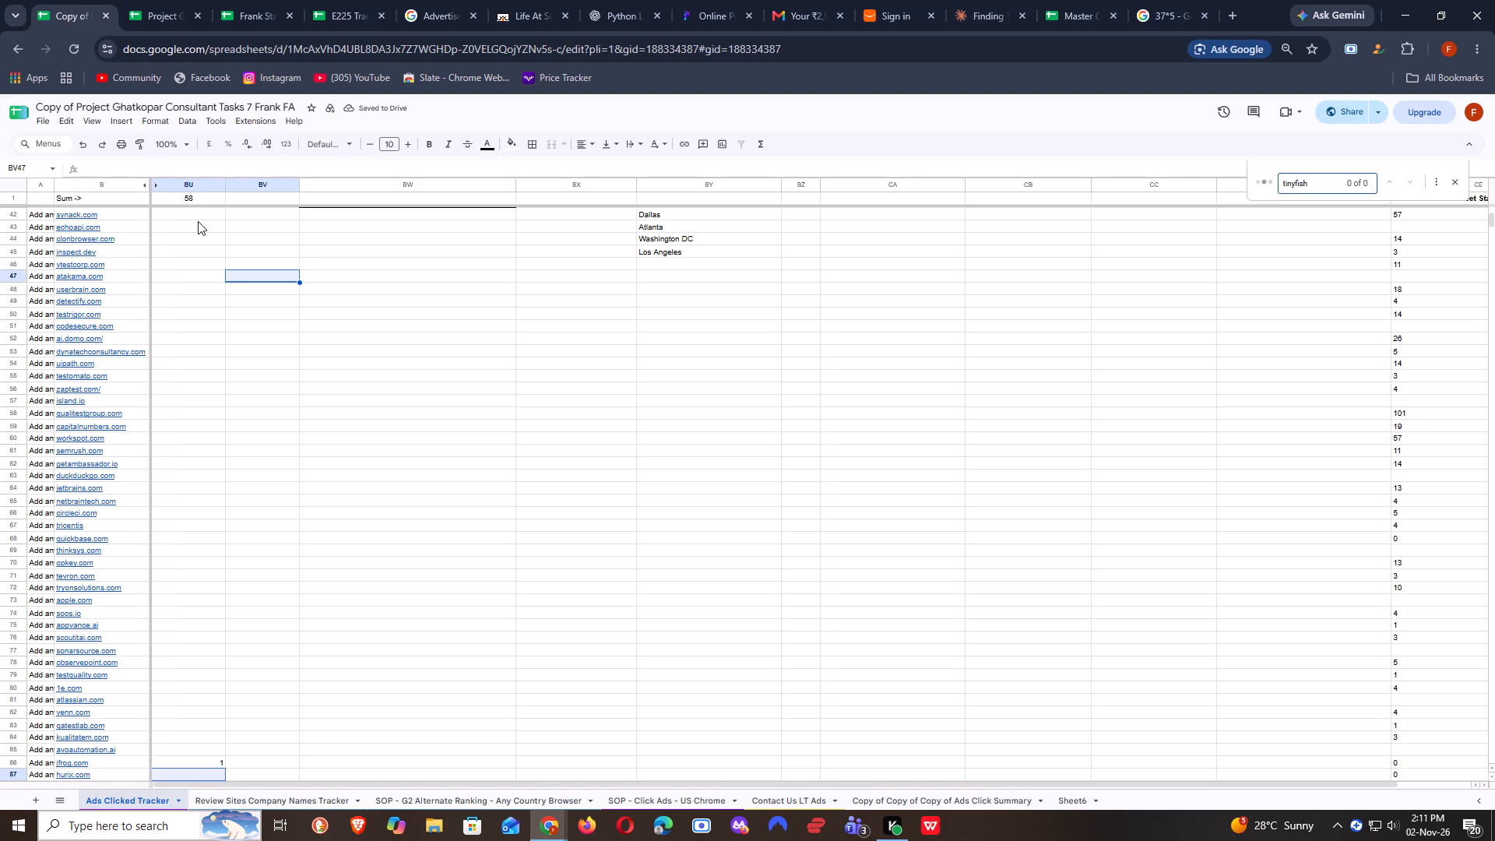
left_click(195, 214)
left_click(211, 772)
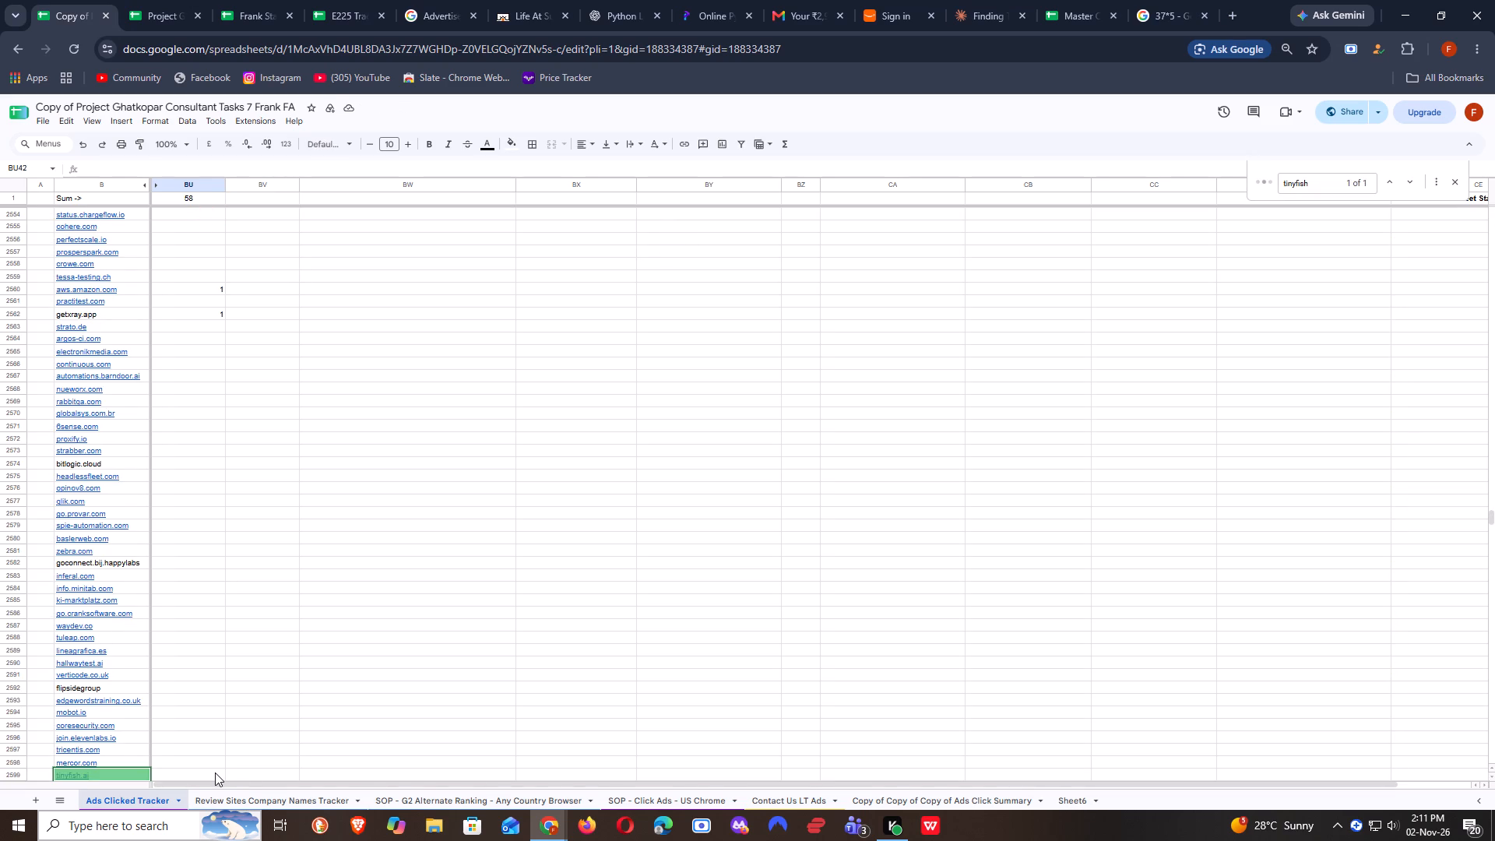
key("1")
key("alt+Return")
Copy the detectify name from its ad page, find it in the tracker, and enter 1 for 2nd Nov 2026.
key("alt+Tab")
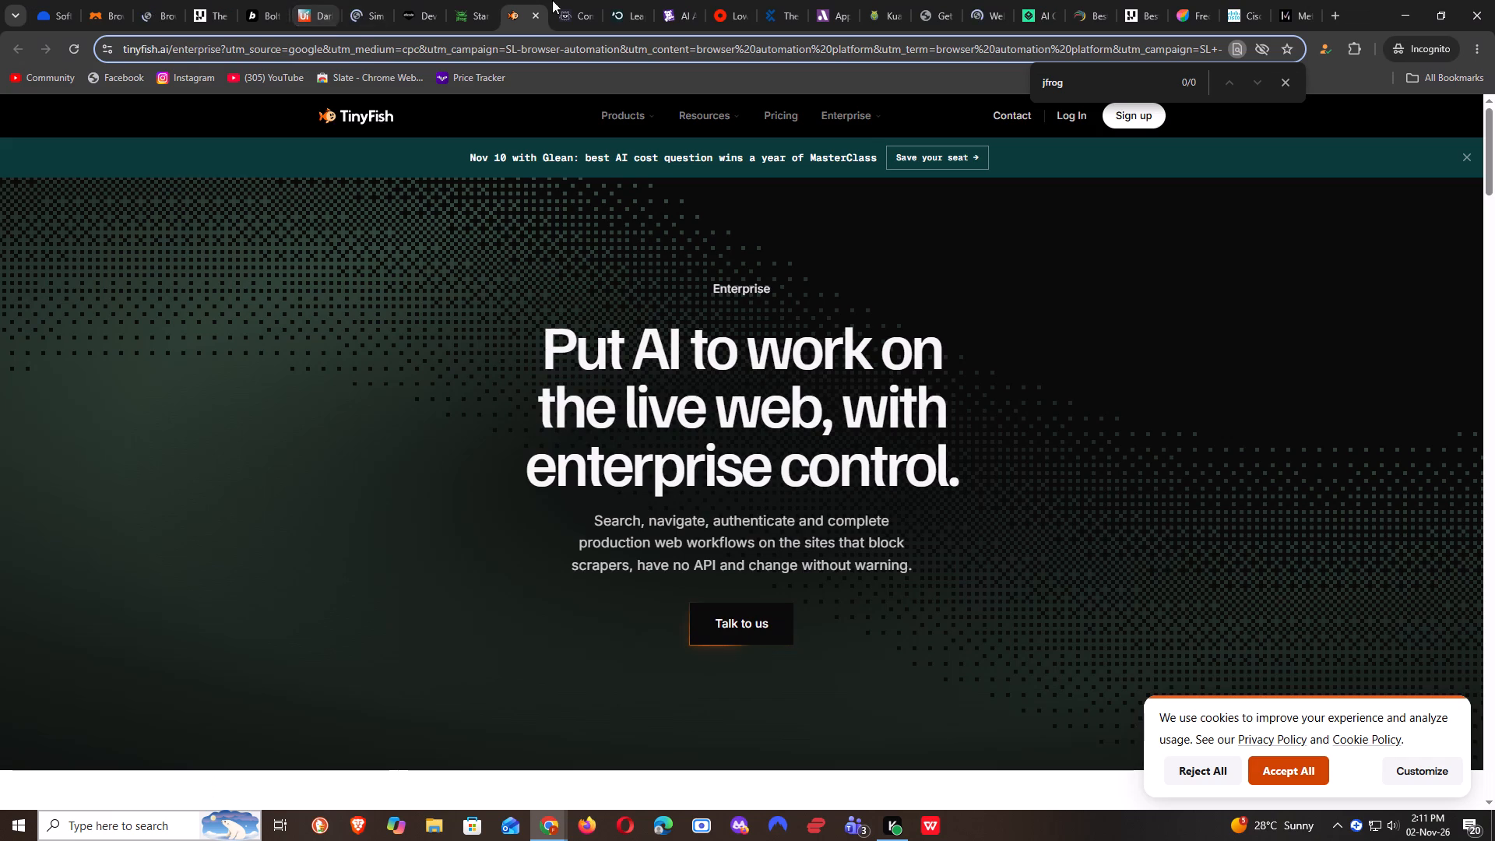
left_click(569, 0)
double_click(142, 47)
key("ctrl+c")
key("alt+Tab")
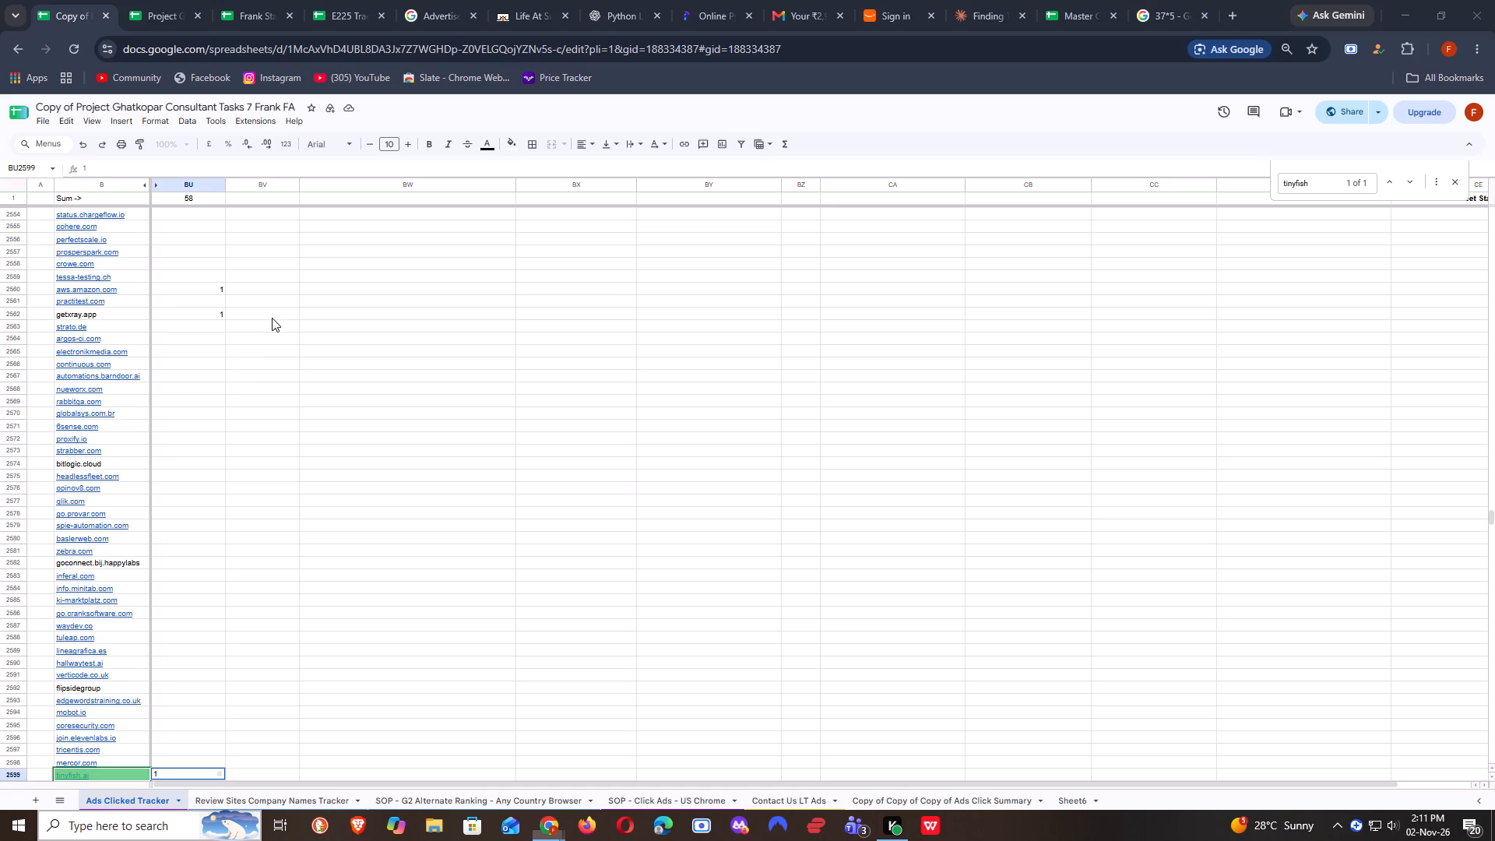
left_click(274, 361)
key("ctrl+f")
key("ctrl+v")
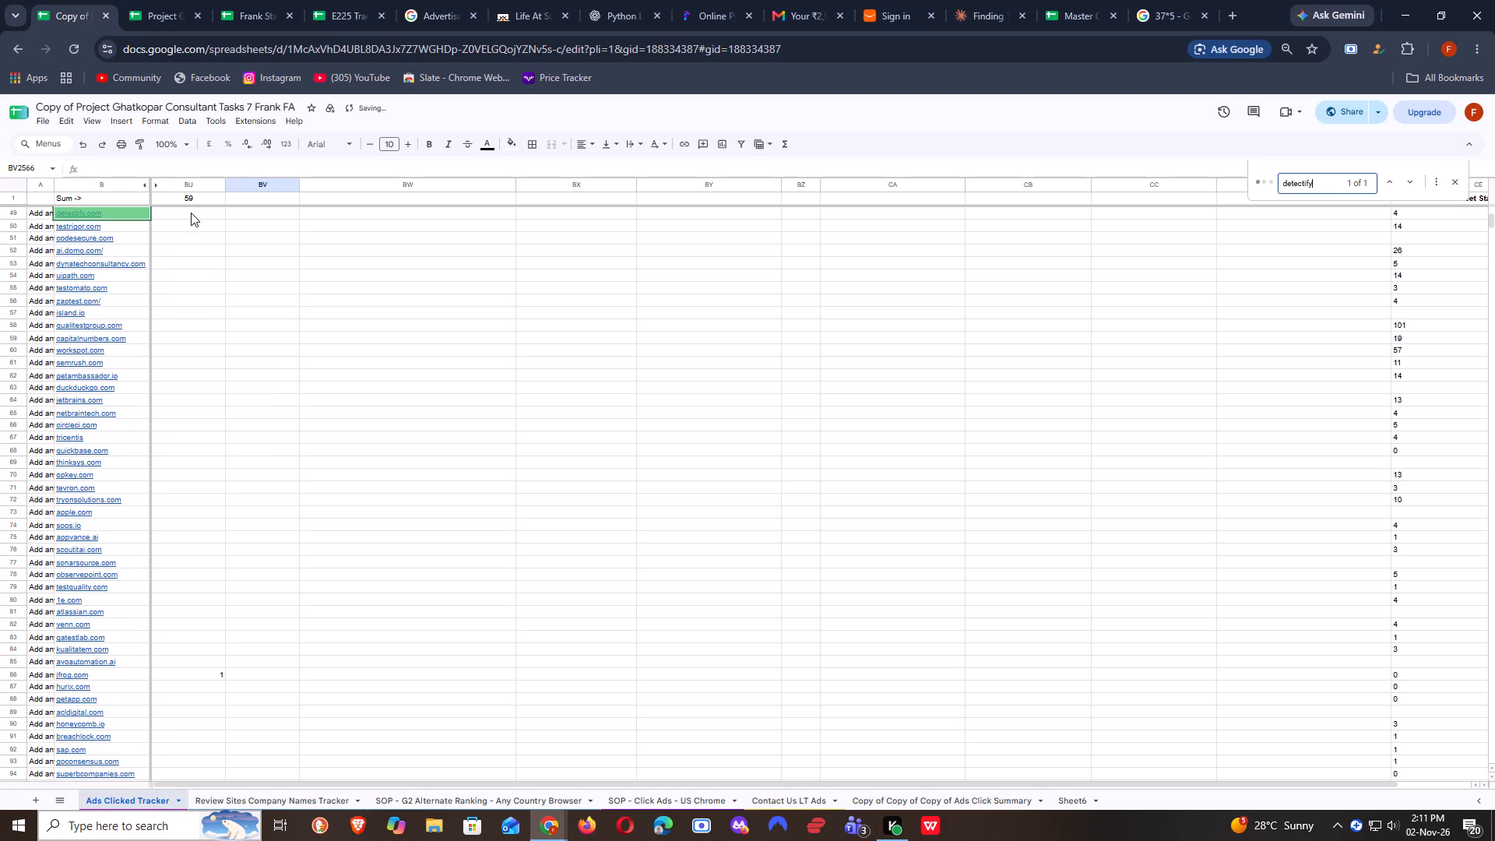
left_click(191, 213)
key("1")
key("alt+Return")
Copy the leapwork name from its ad page, find it in the tracker, and enter 1 for 2nd Nov 2026.
key("alt+Tab")
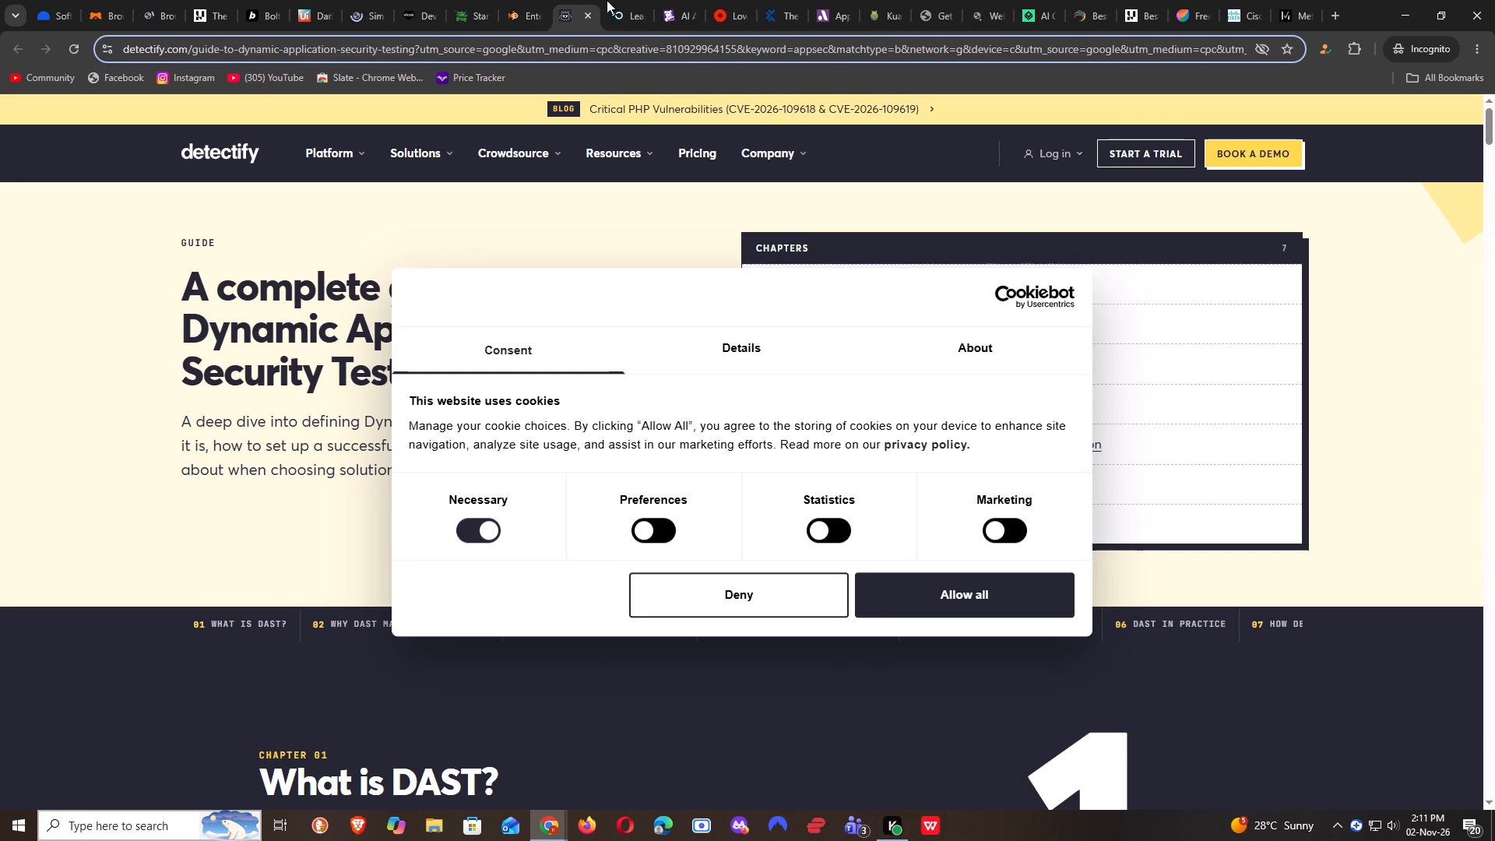
left_click(612, 0)
double_click(151, 52)
key("ctrl+c")
key("alt+Tab")
left_click(259, 287)
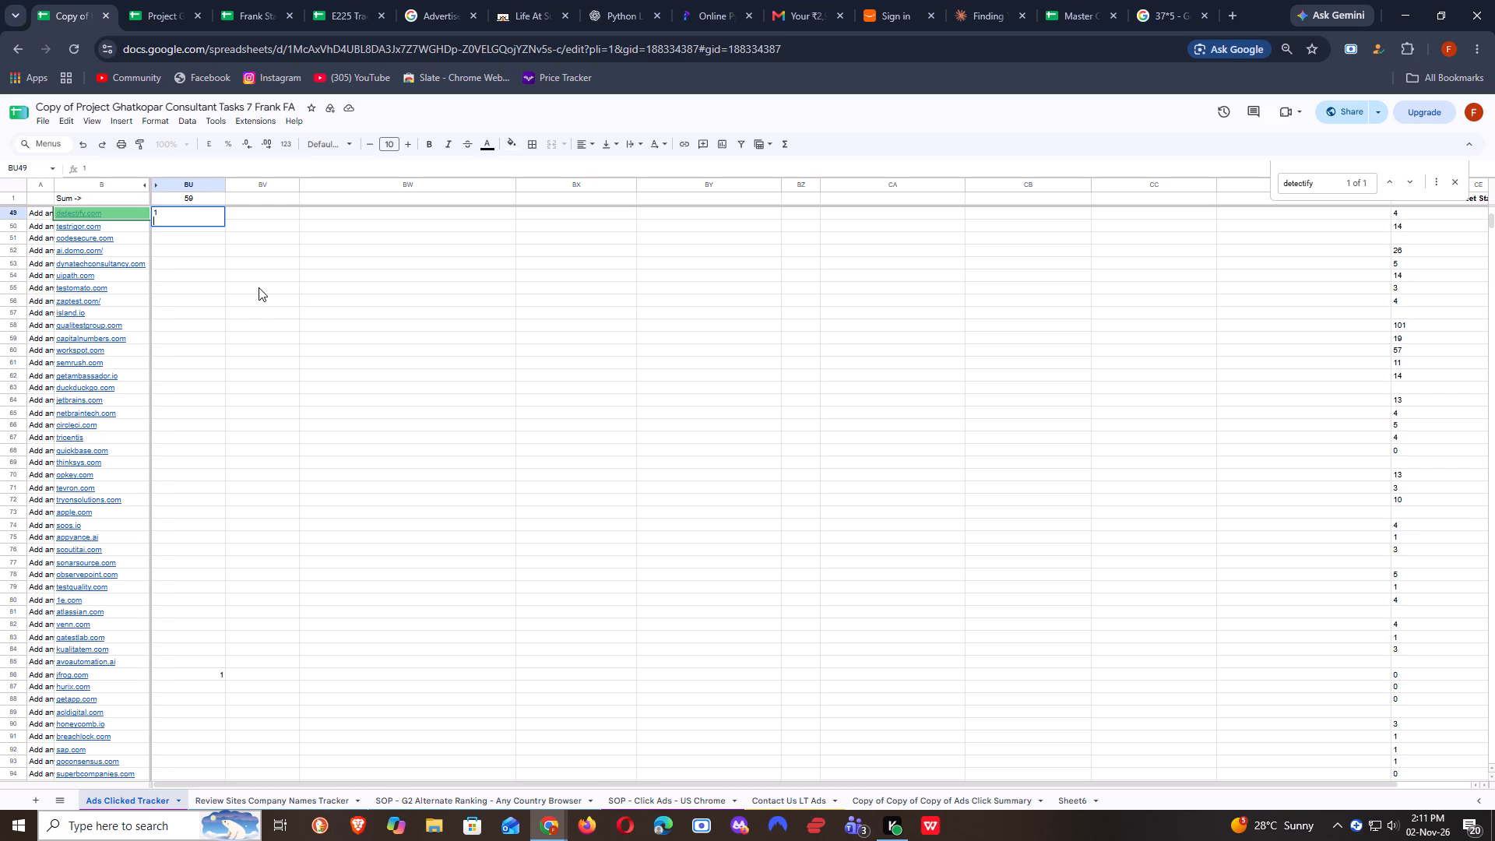
key("ctrl+f")
key("ctrl+v")
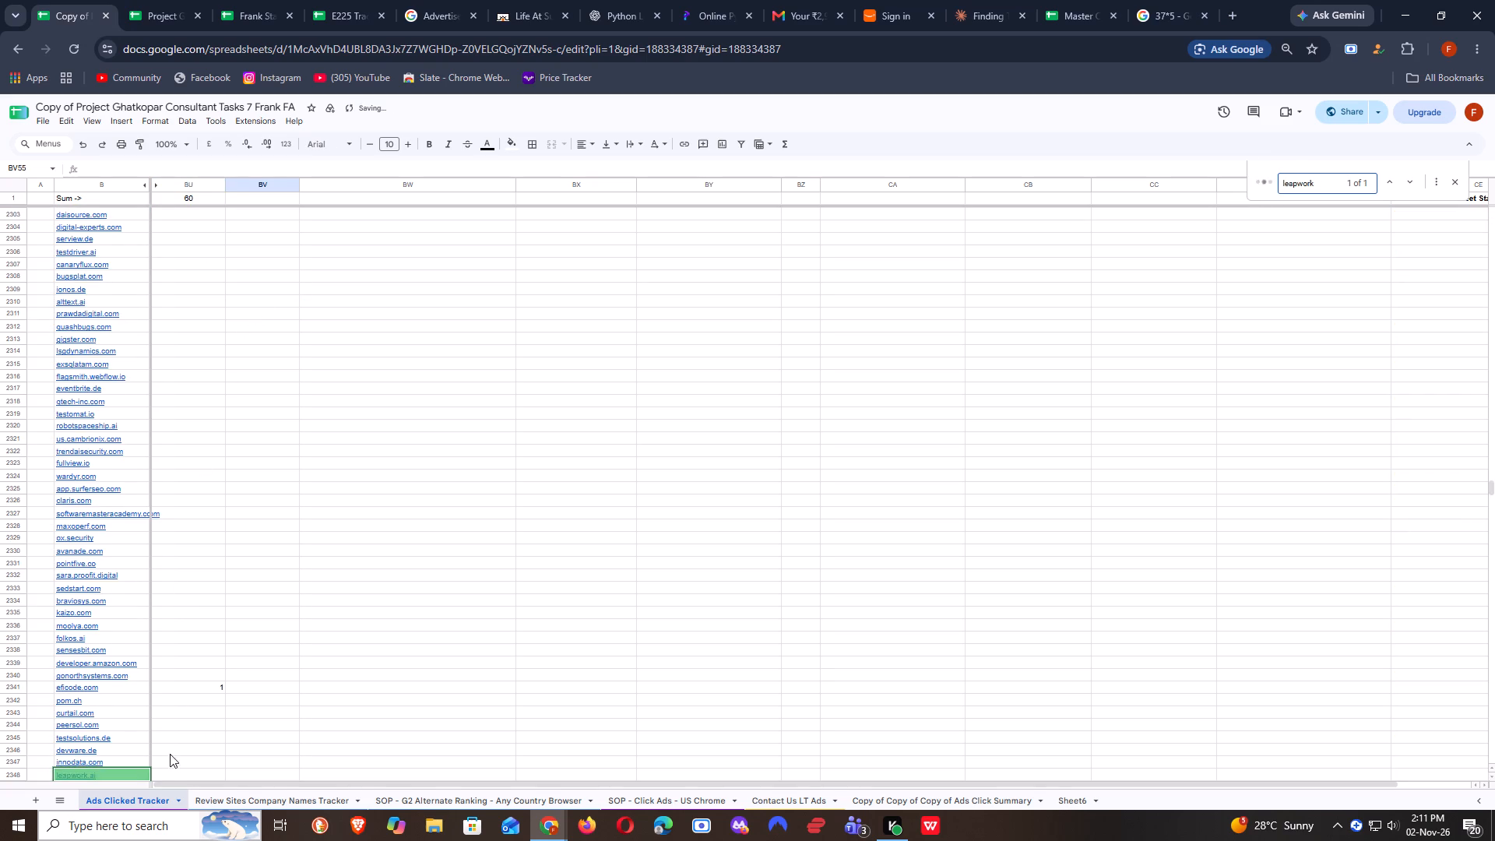
left_click(175, 776)
key("1")
key("alt+Return")
Copy the datadoghq name from its ad page, find datadoghq.com in the tracker, and enter 1 for 2nd Nov 2026.
key("alt+Tab")
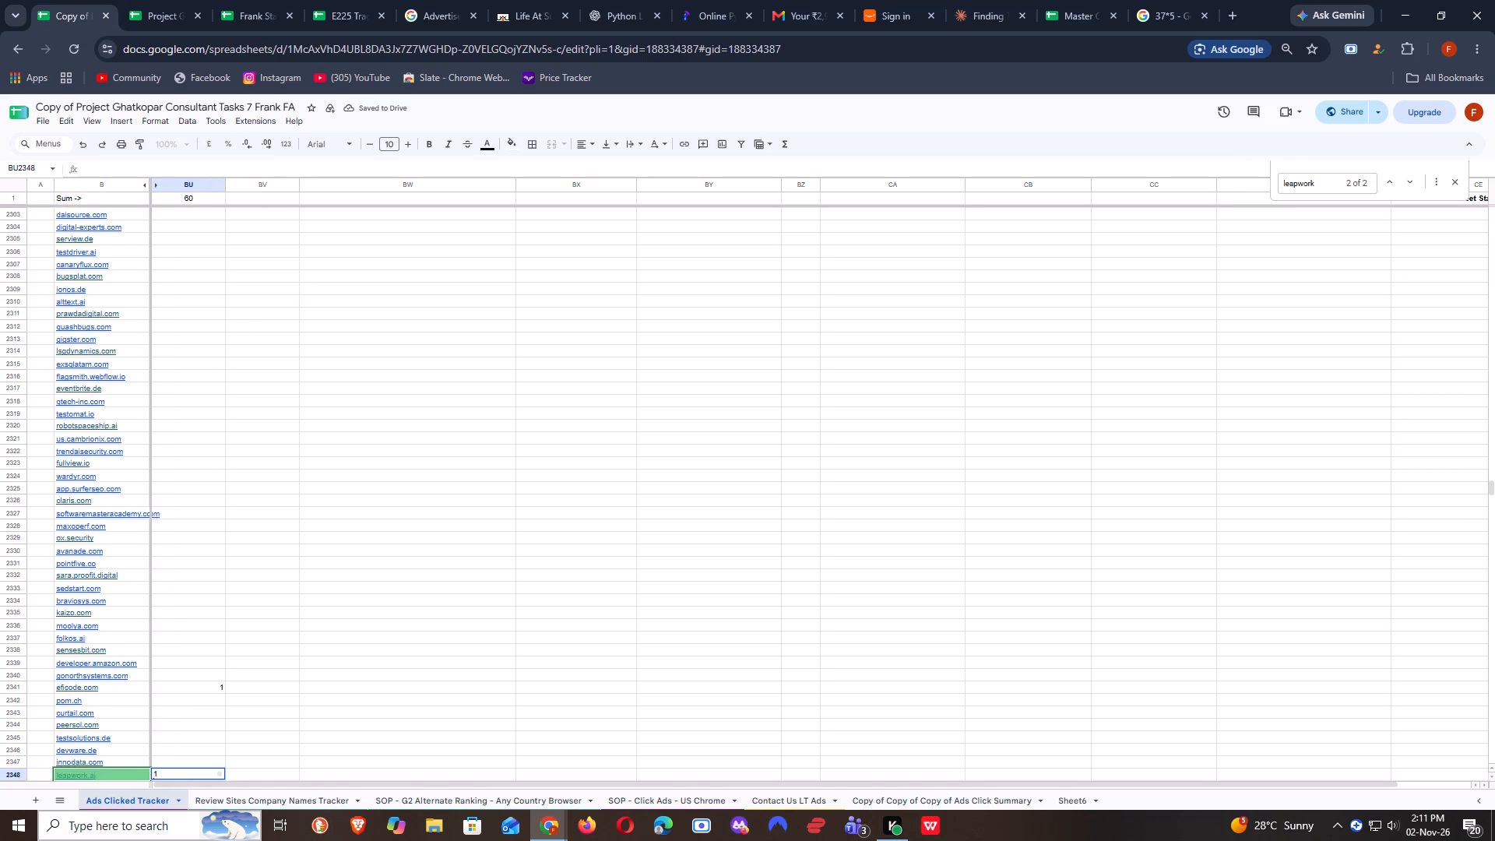
left_click(680, 7)
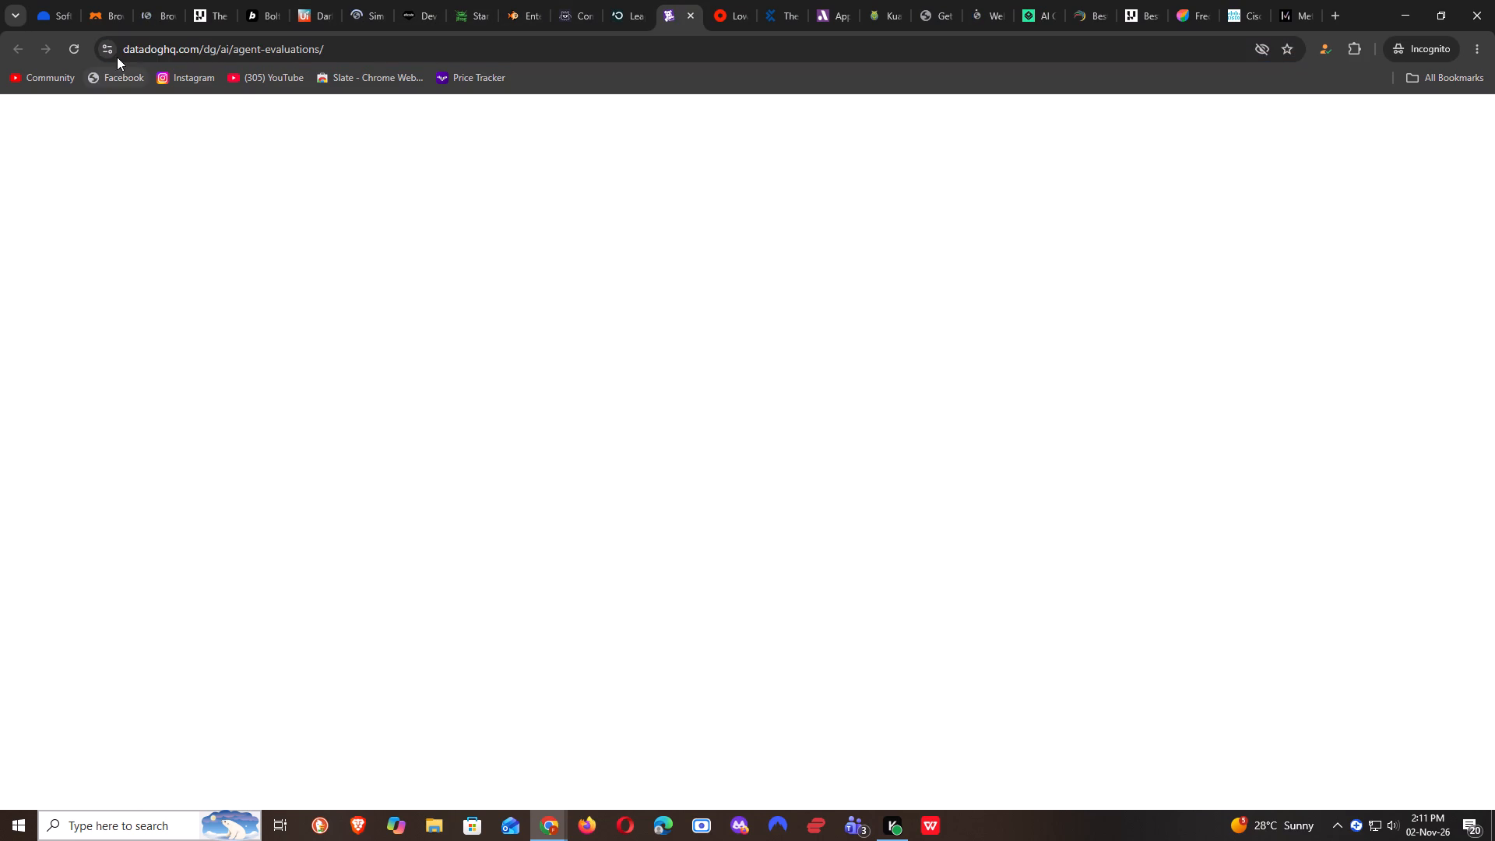
double_click(128, 45)
key("ctrl+c")
key("alt+Tab")
left_click(234, 333)
key("ctrl+f")
key("ctrl+v")
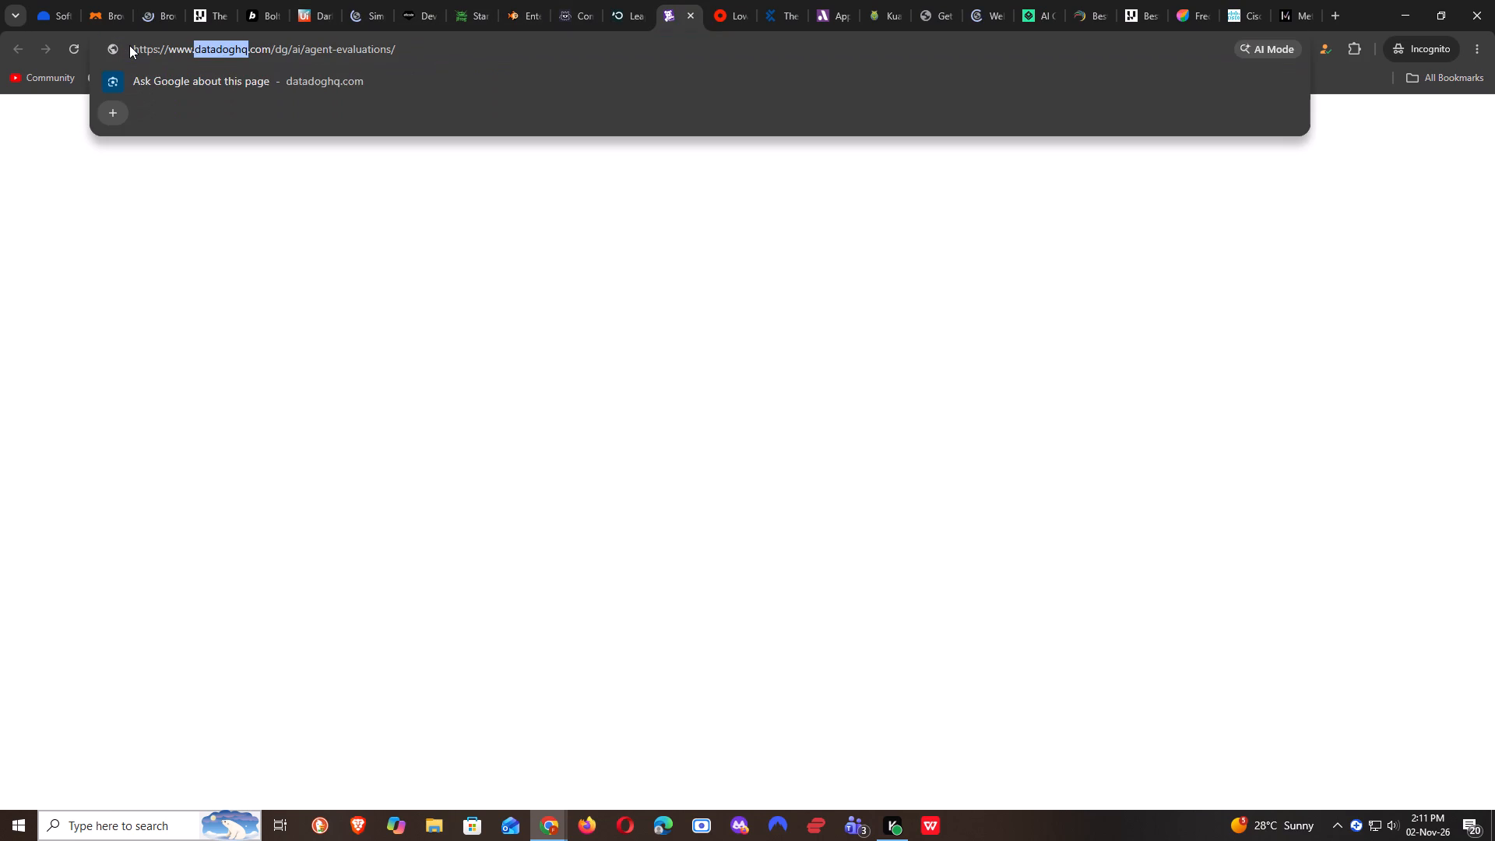
left_click(185, 777)
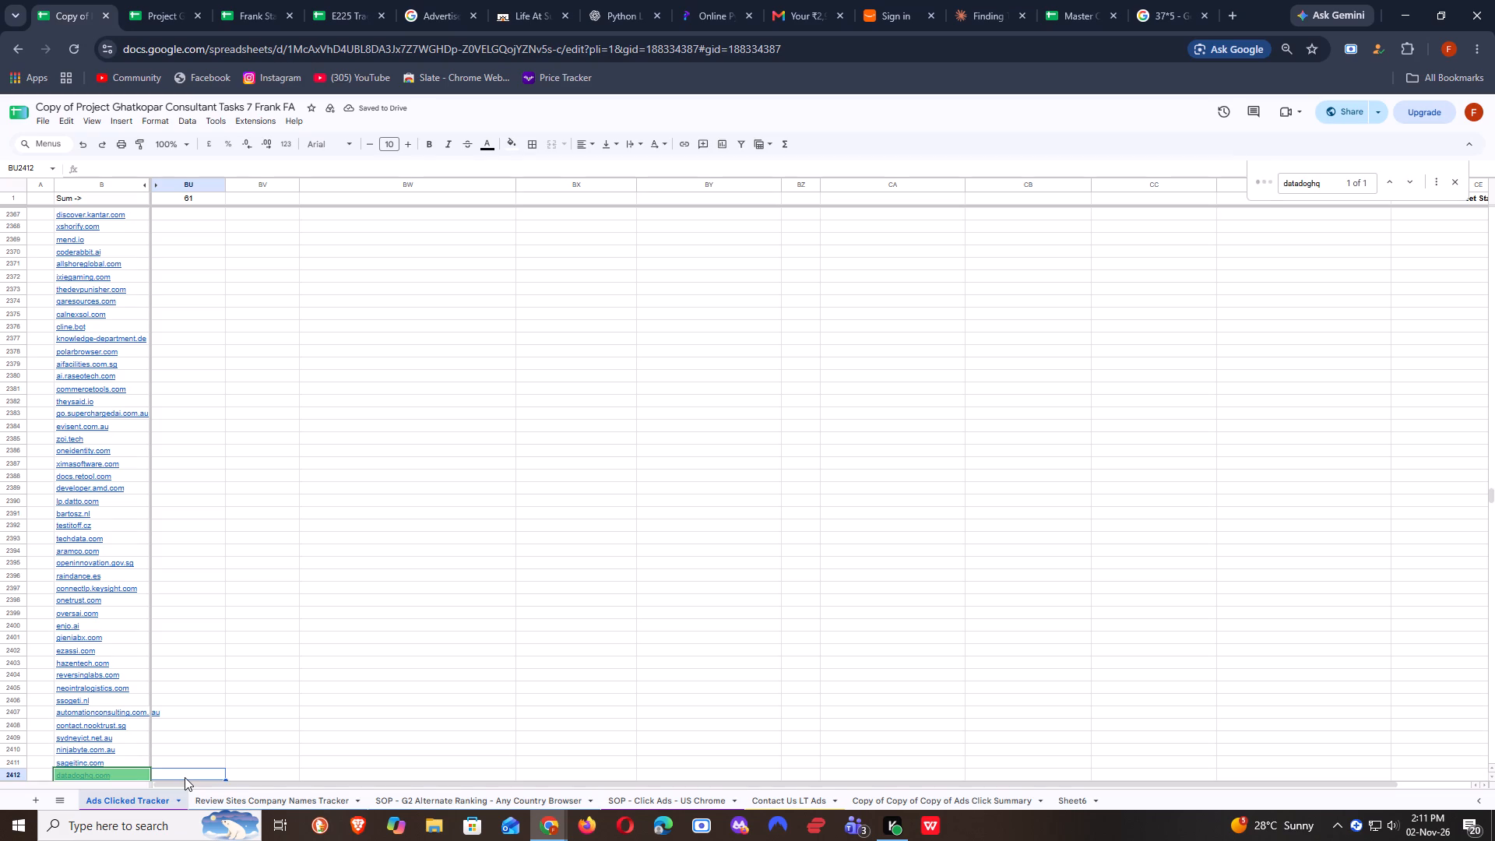
key("1")
key("alt+Return")
Copy the go.outsystems.com domain from its ad page, find it in the tracker, and enter 1 for 2nd Nov 2026.
key("alt+Tab")
left_click(737, 0)
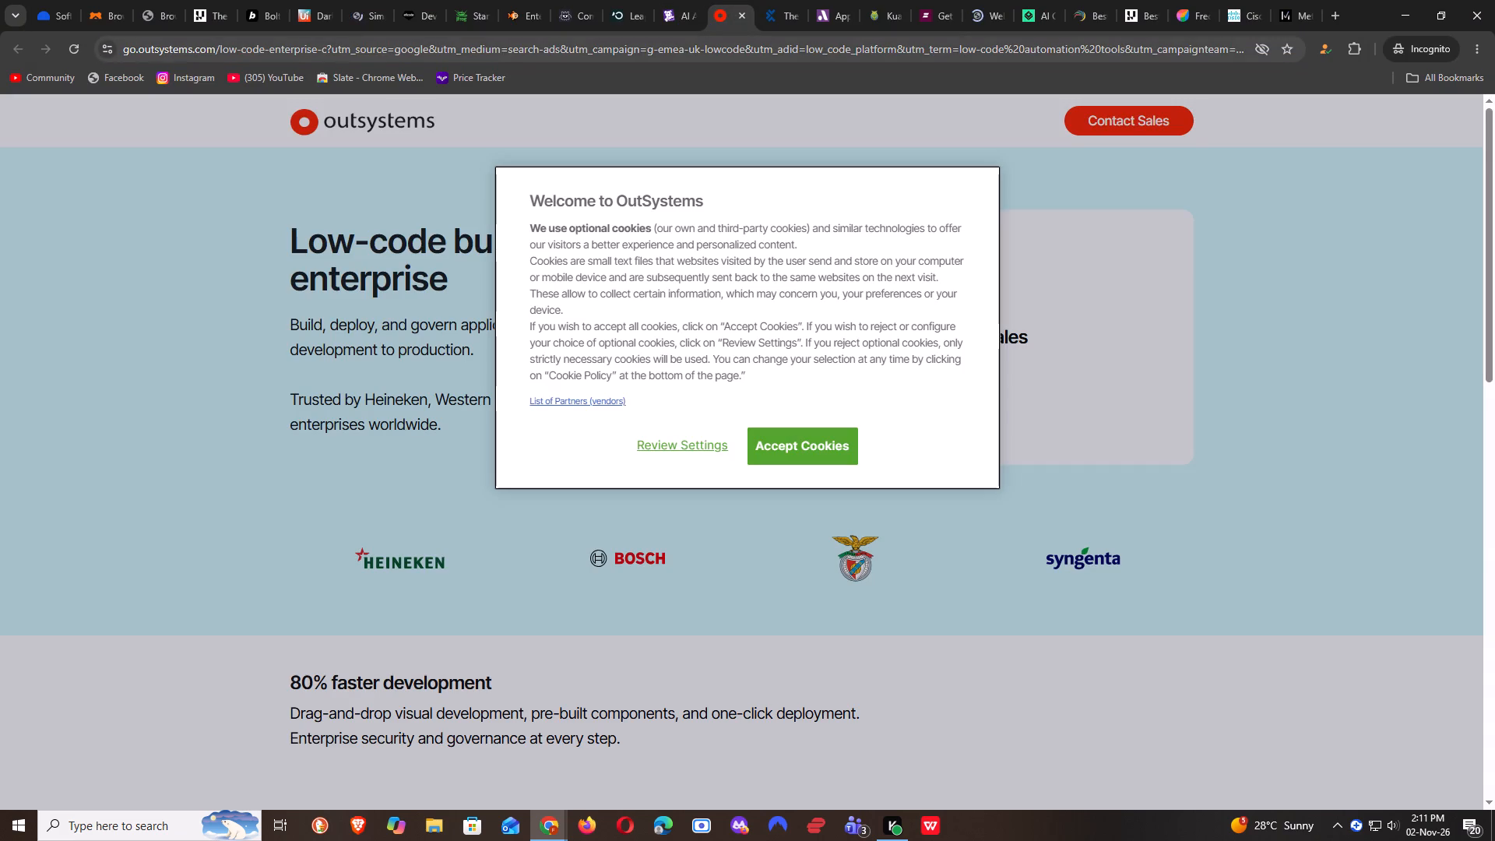
left_click(132, 46)
left_click_drag(132, 46, 251, 54)
key("ctrl+c")
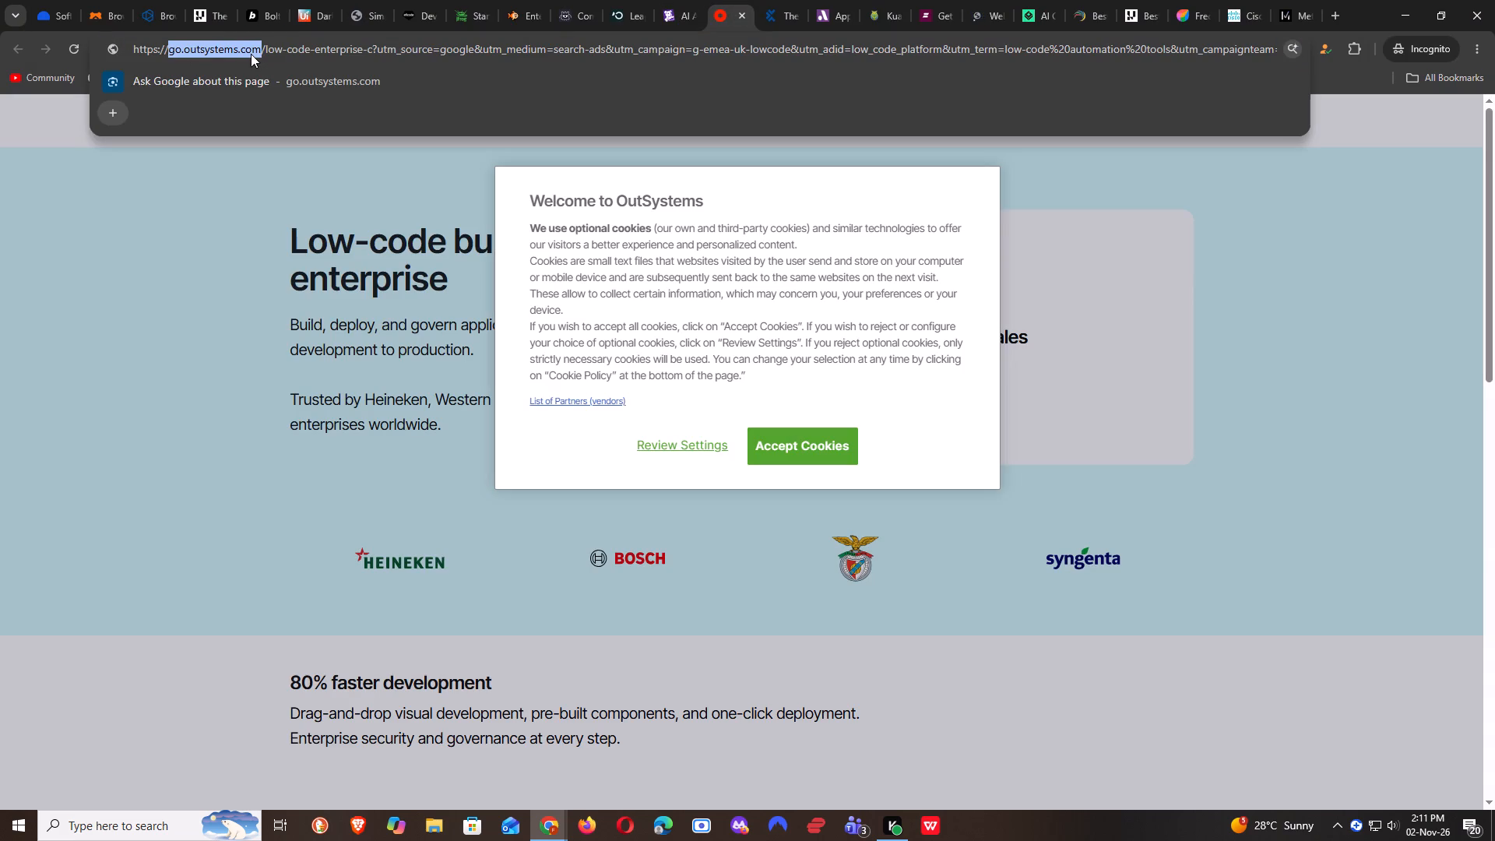
key("alt+Tab")
key("ctrl+d")
key("ctrl+f")
key("ctrl+v")
left_click(435, 363)
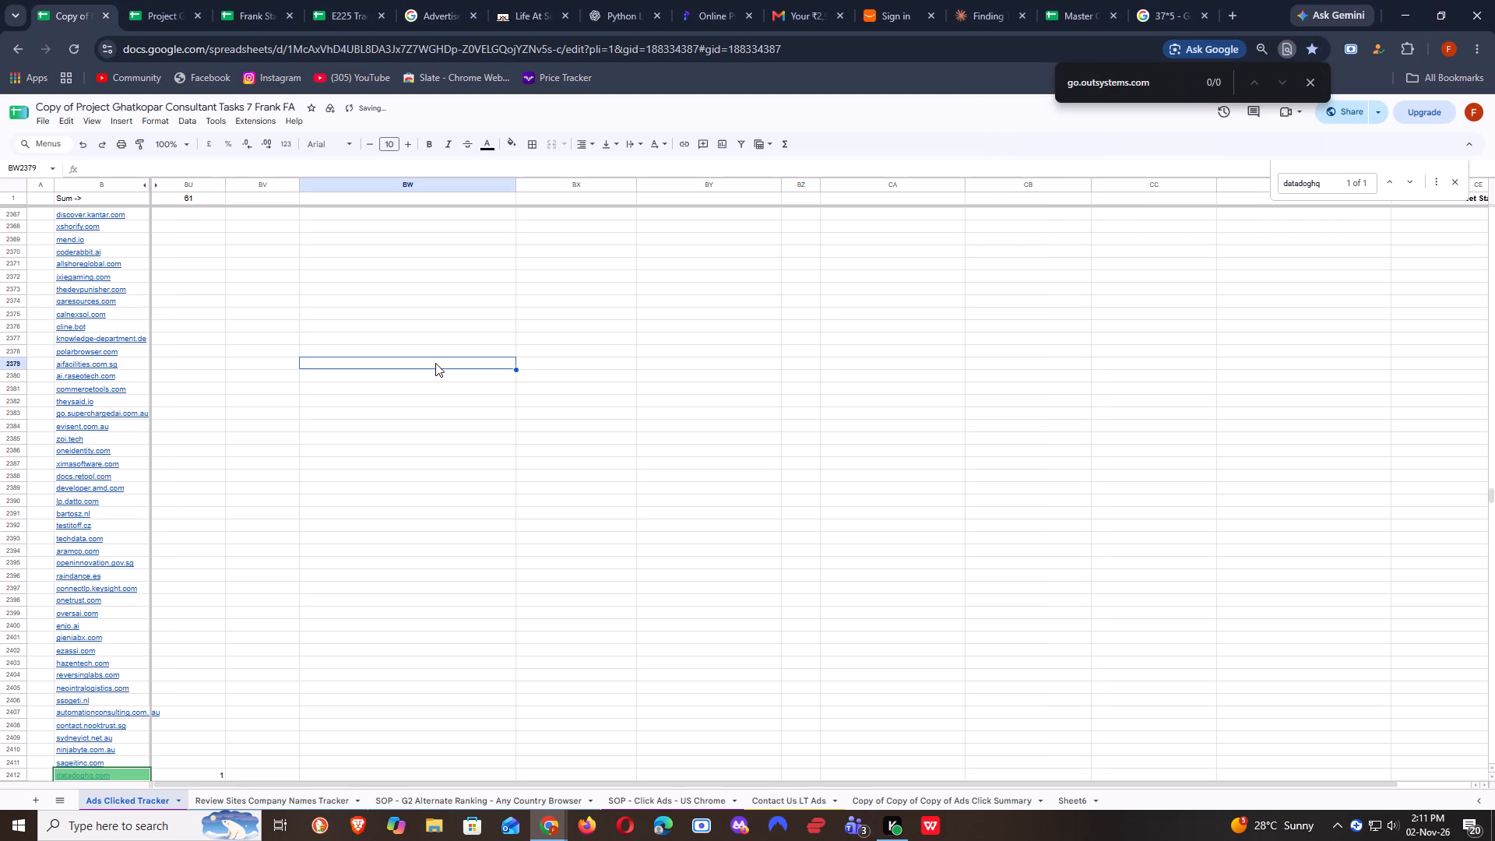
key("ctrl+f")
key("ctrl+v")
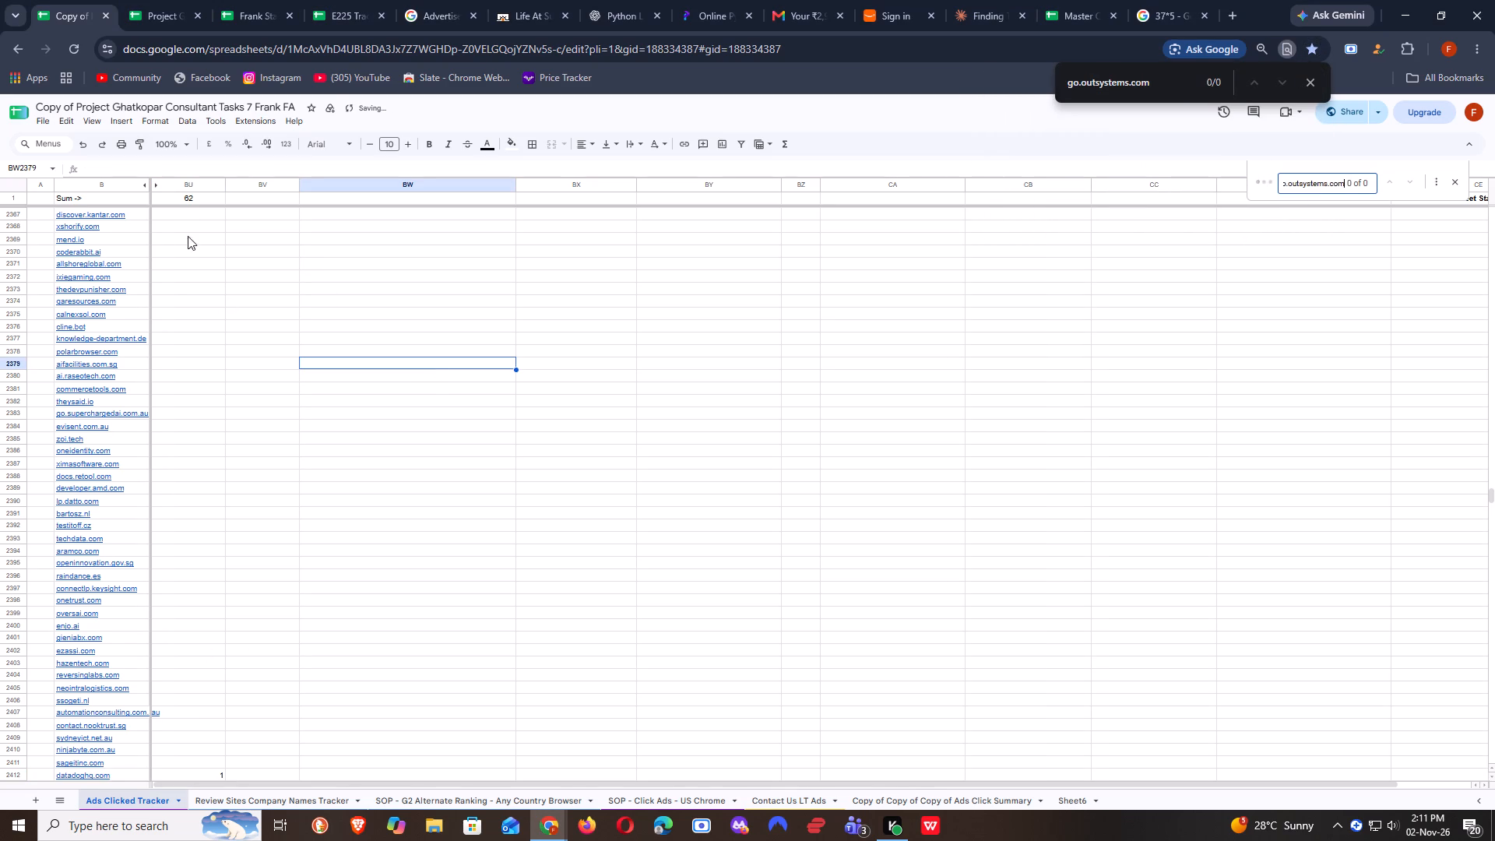
left_click(180, 214)
key("1")
key("alt+Return")
Copy the tricentis name from its ad page, find tricentis.com in the tracker, and enter 1 for 2nd Nov 2026.
key("alt+Tab")
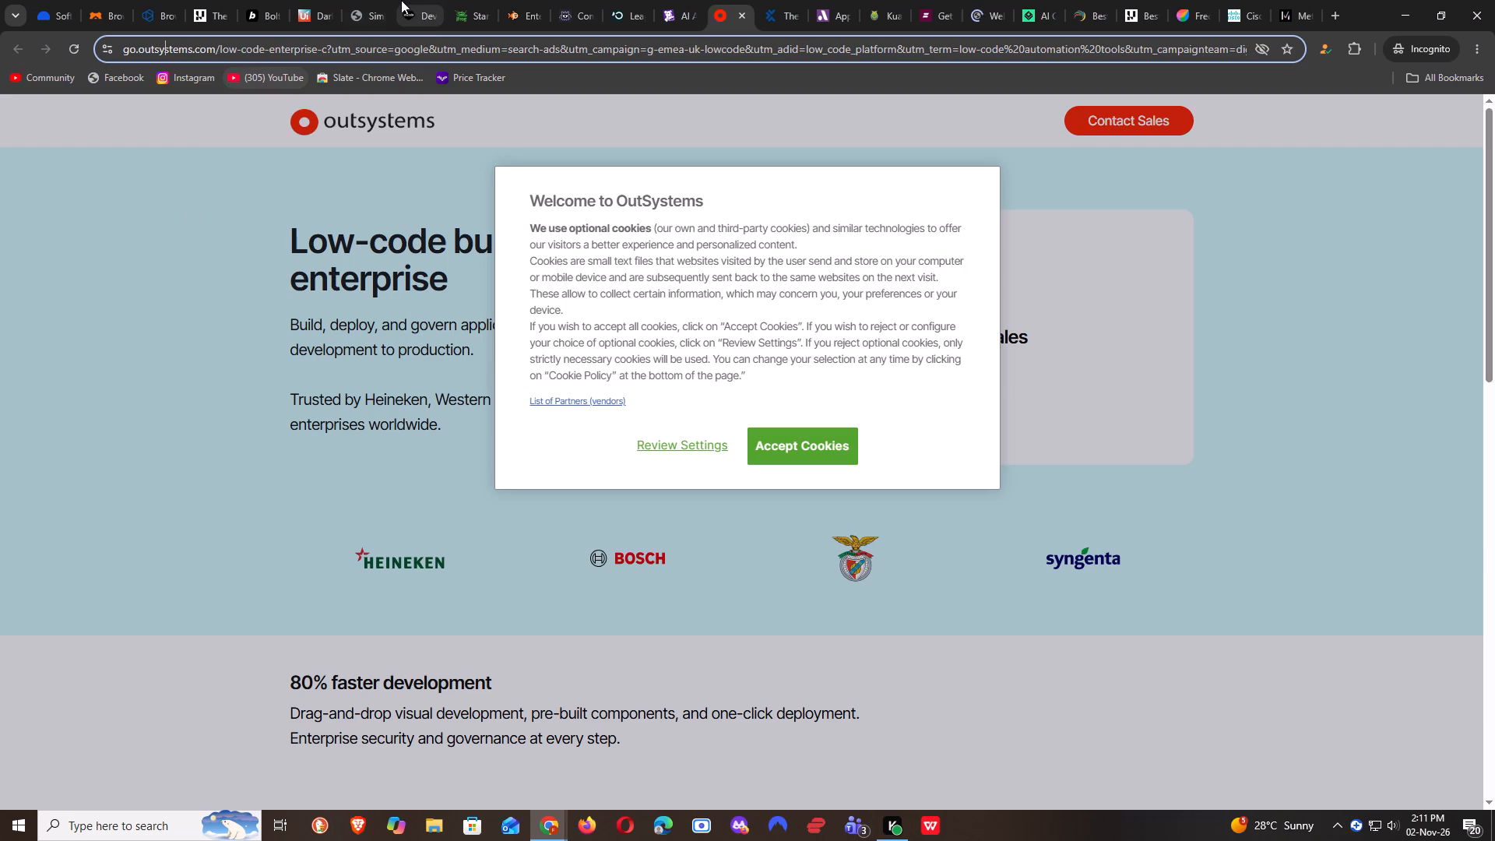
left_click(771, 0)
double_click(129, 43)
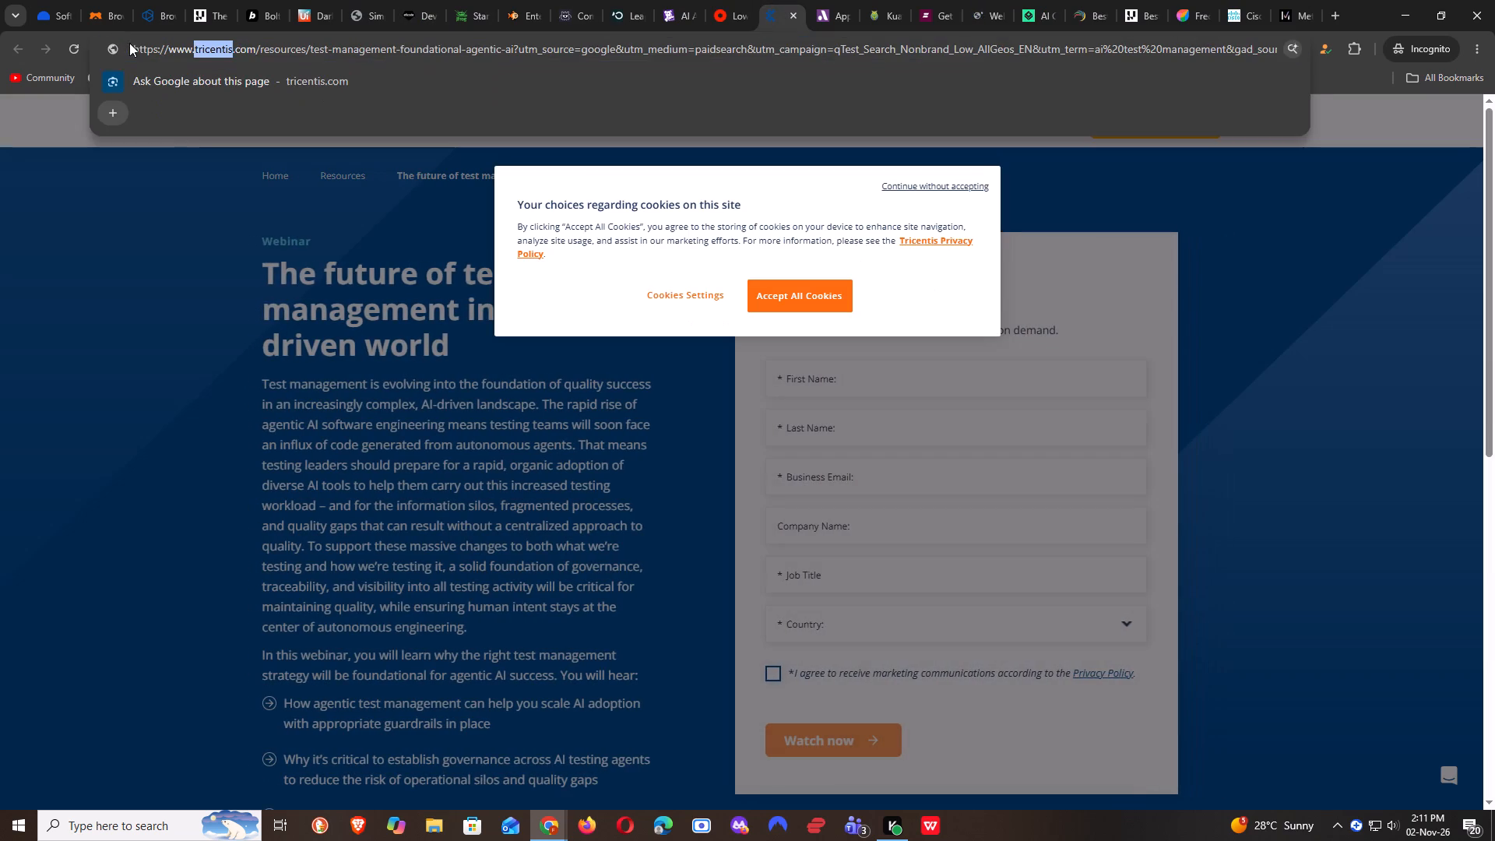
key("ctrl+c")
key("alt+Tab")
left_click(227, 180)
key("ctrl+f")
left_click(252, 287, "ctrl")
key("ctrl+f")
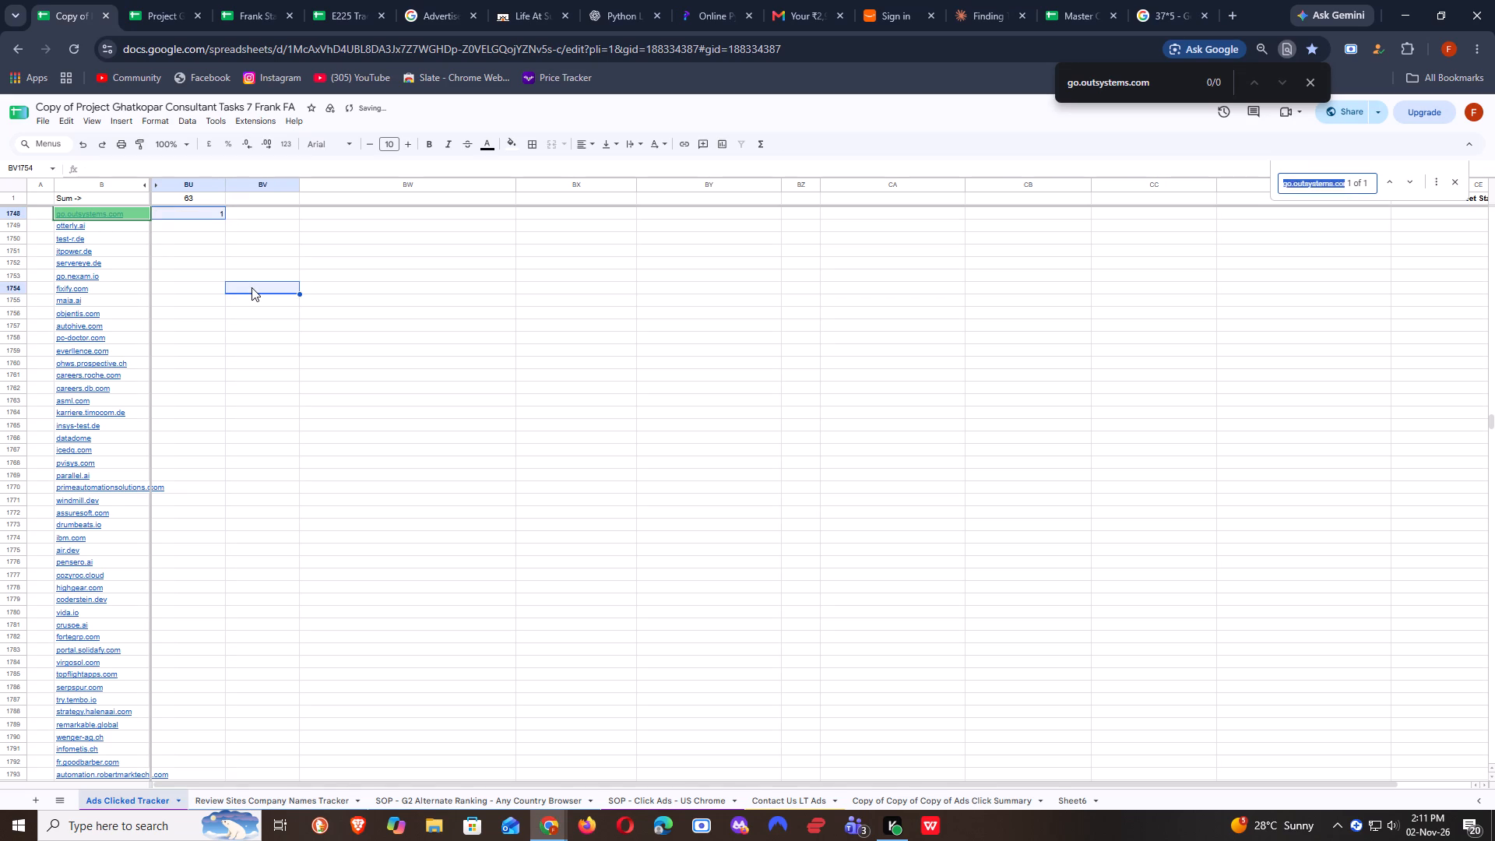
key("ctrl+v")
left_click(192, 771)
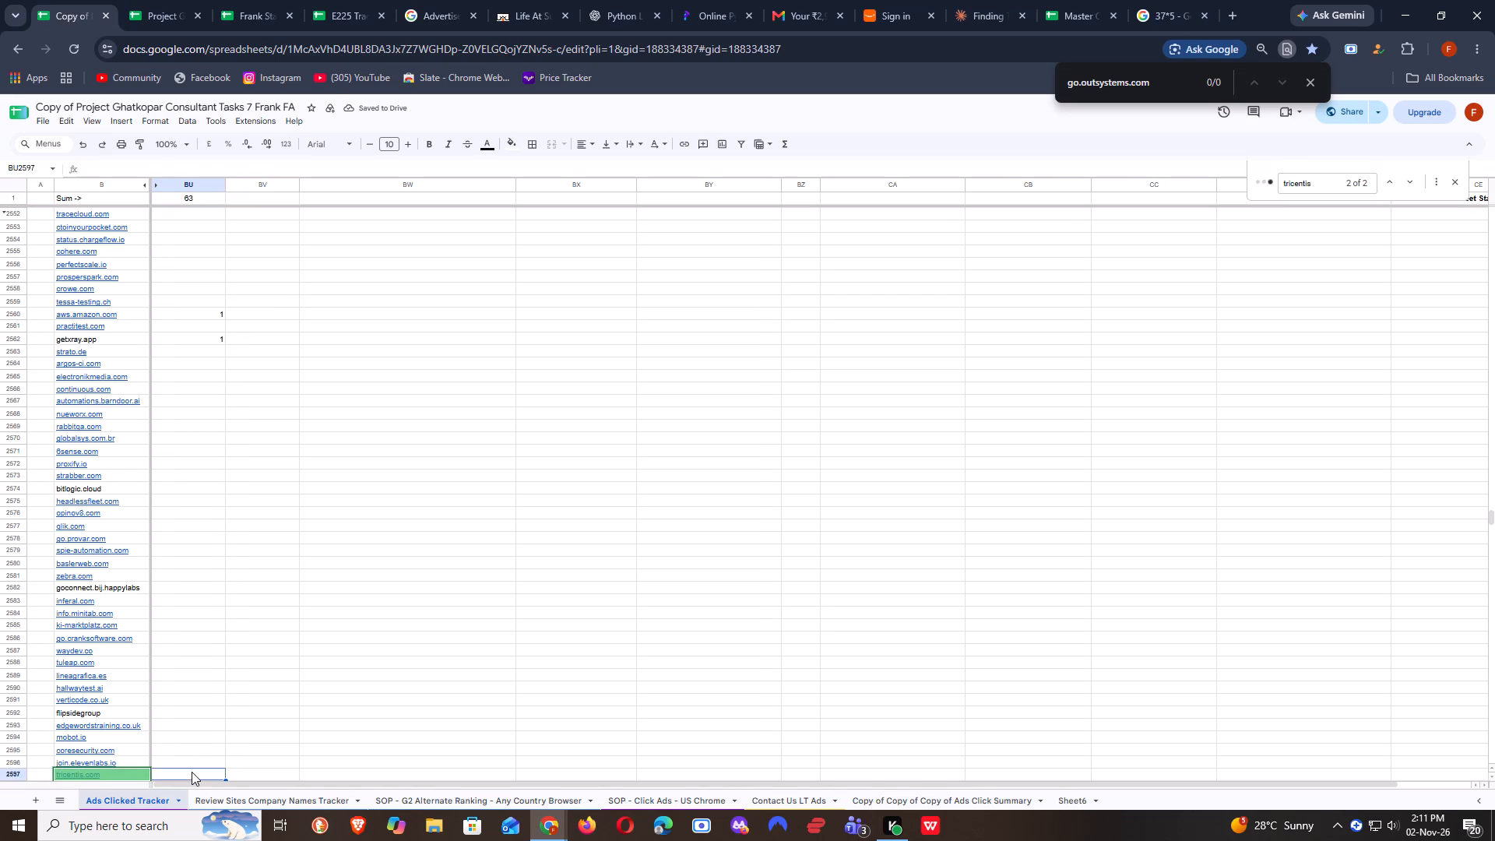
key("1")
key("alt+Return")
Copy the worknest name from its ad page, find worknest.com in the tracker, and set its 2nd Nov 2026 count to 2.
key("alt+Tab")
left_click(829, 0)
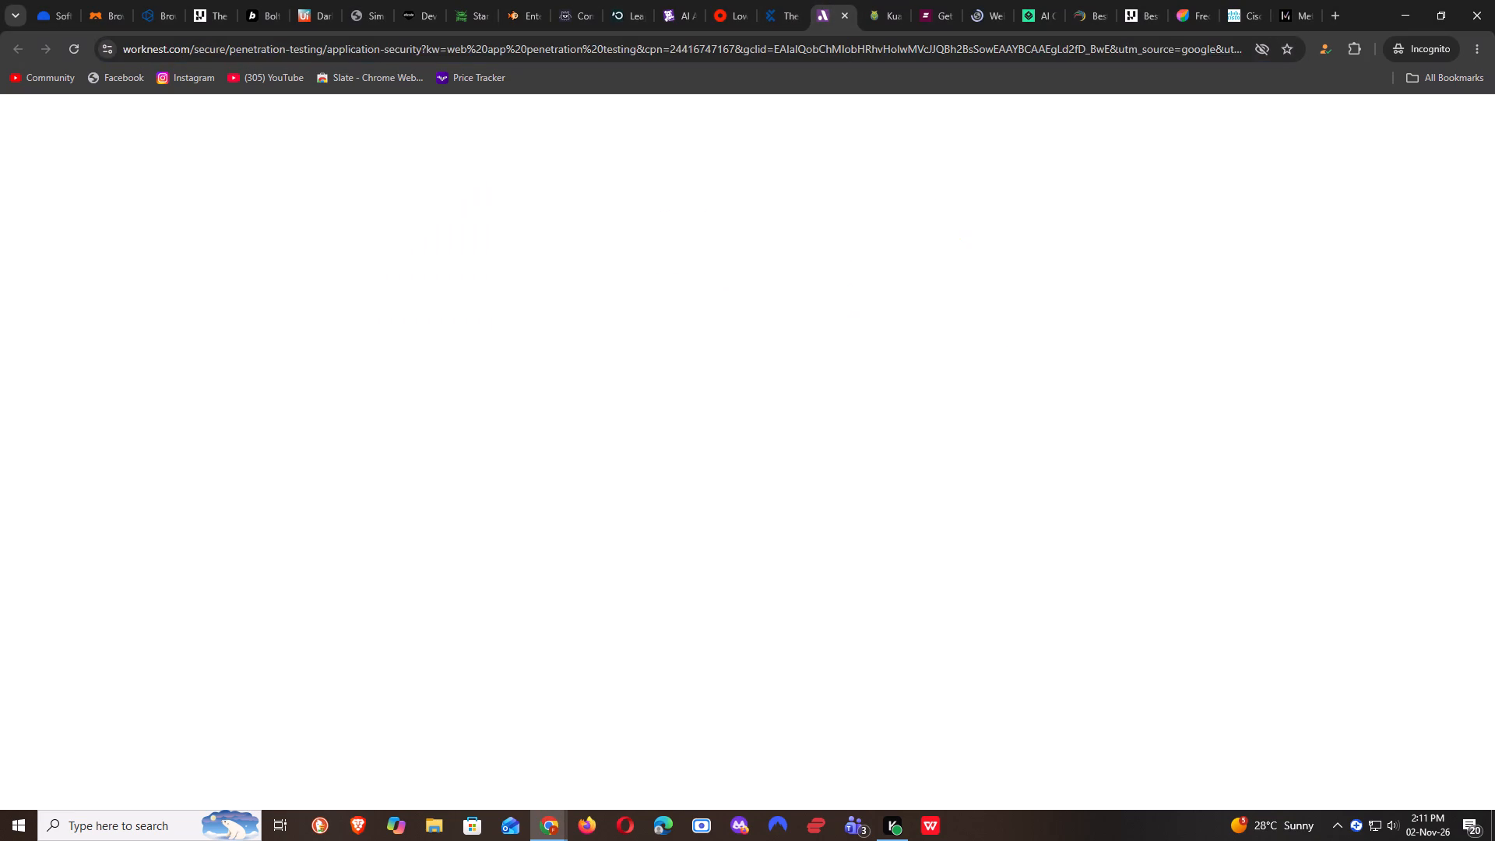
double_click(142, 47)
key("ctrl+c")
key("alt+Tab")
key("ctrl+f")
key("ctrl+v")
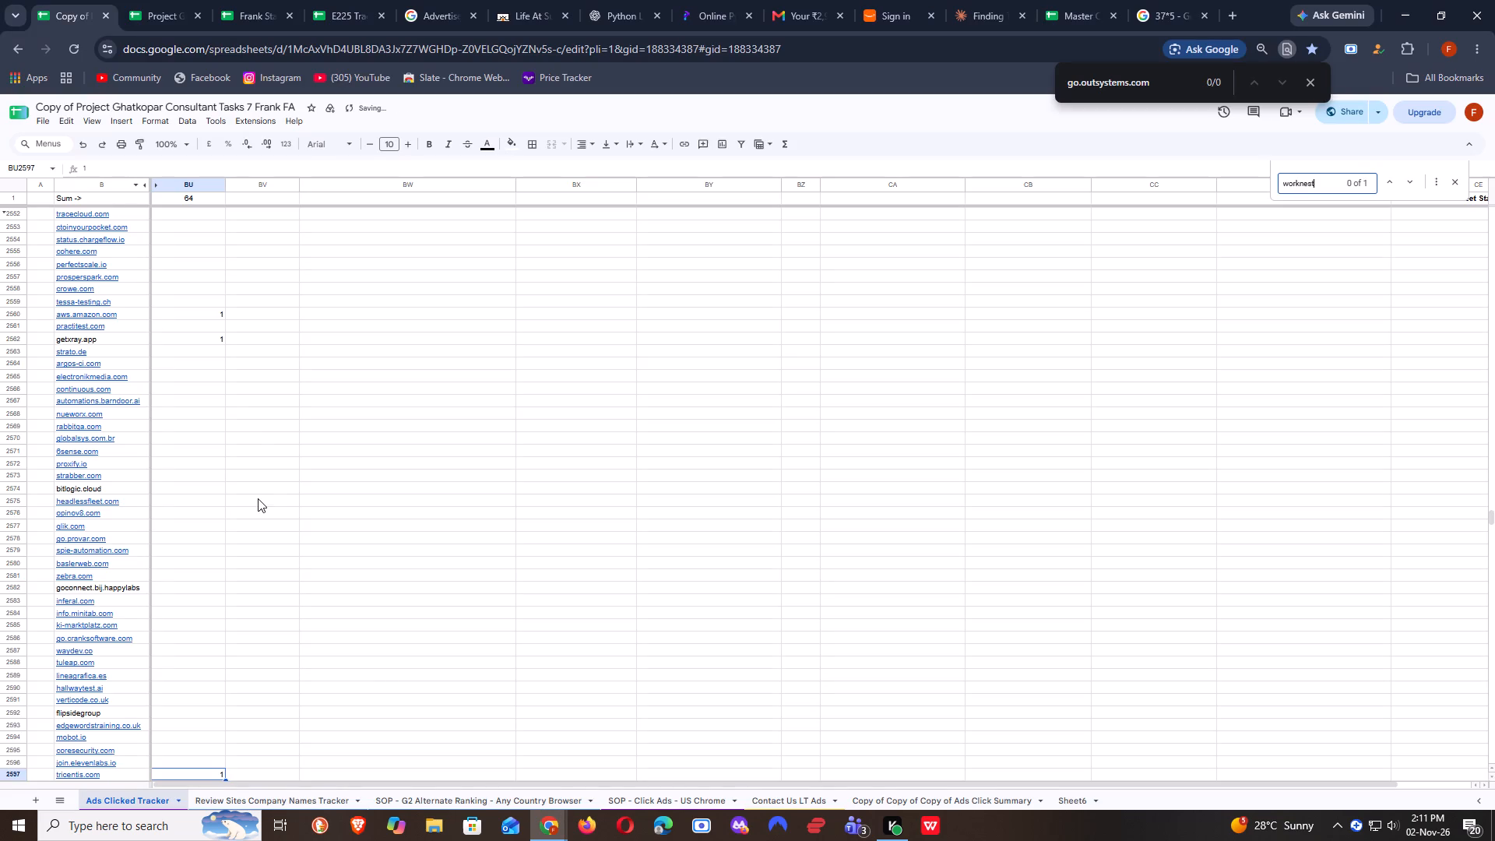
left_click(1311, 81)
left_click(202, 211)
key("2")
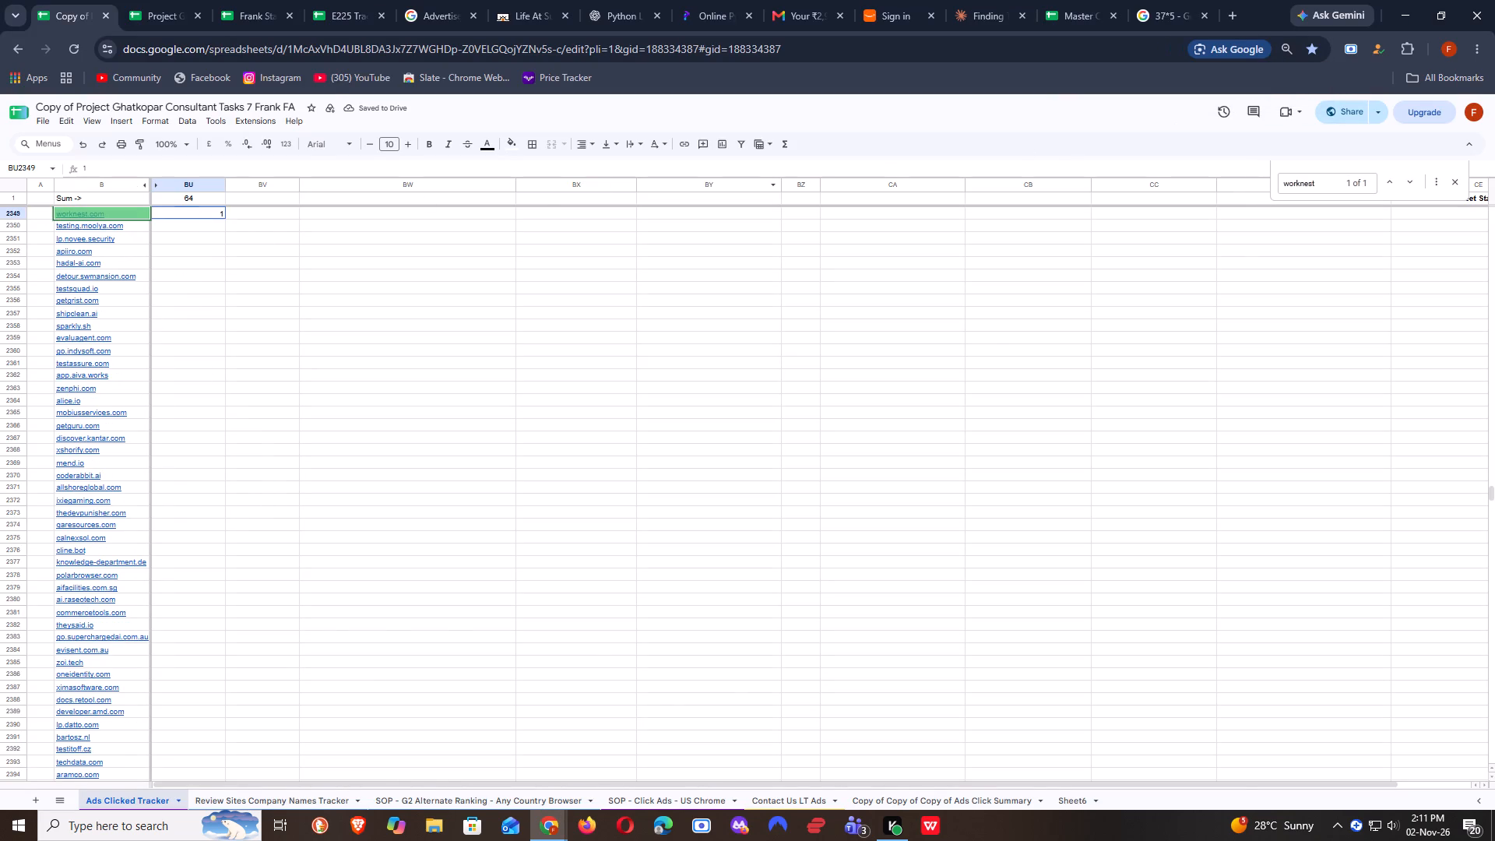
key("alt+Return")
Copy the kualitee name from its ad page, find kualitee.com in the tracker, and set its 2nd Nov 2026 count to 2.
key("alt+Tab")
left_click(888, 0)
double_click(150, 43)
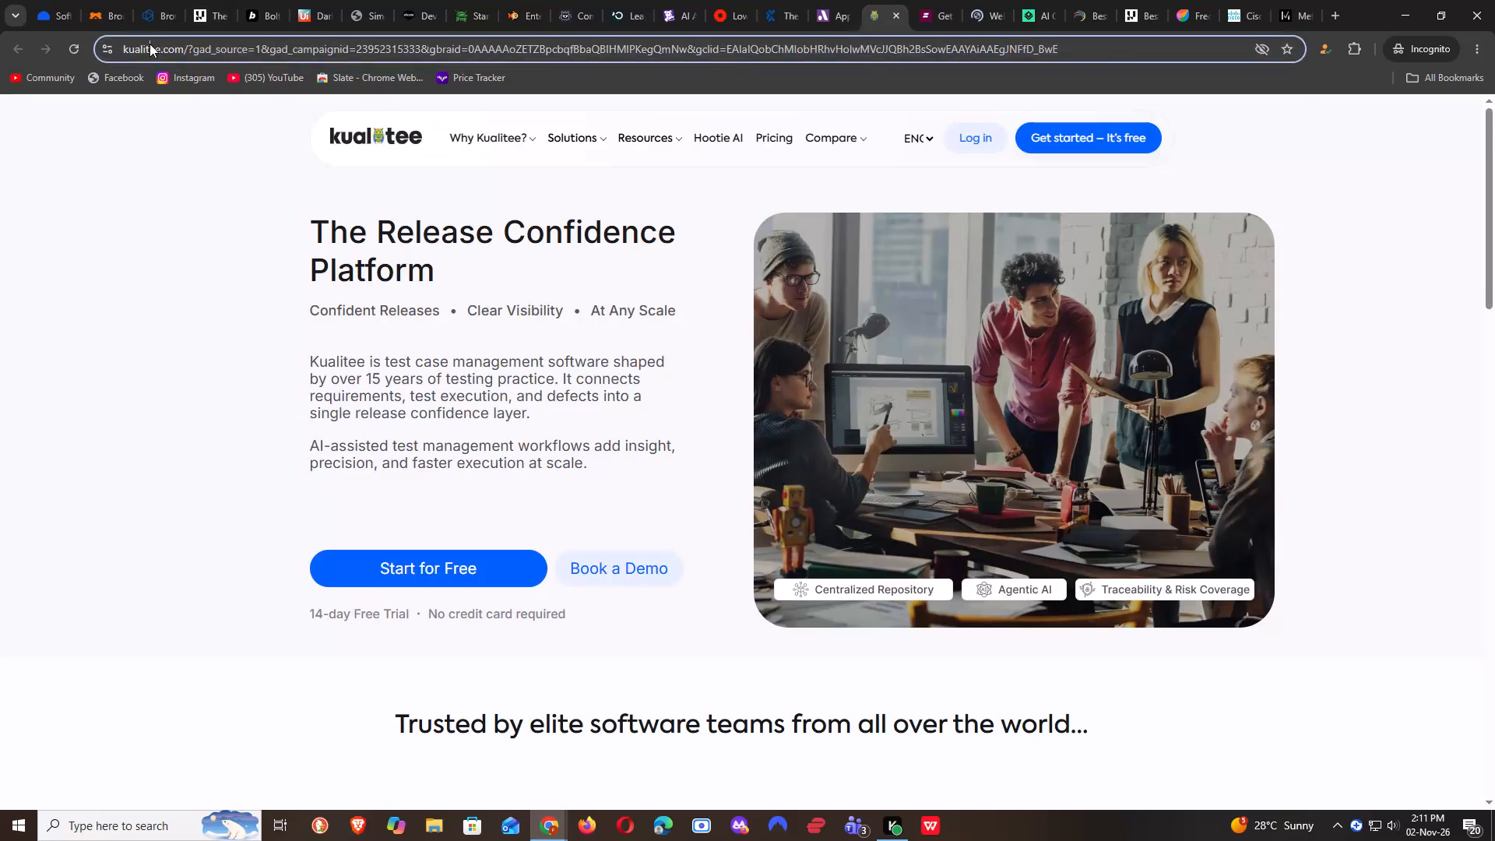
key("ctrl+c")
key("alt+Tab")
left_click(321, 442)
key("ctrl+f")
key("ctrl+v")
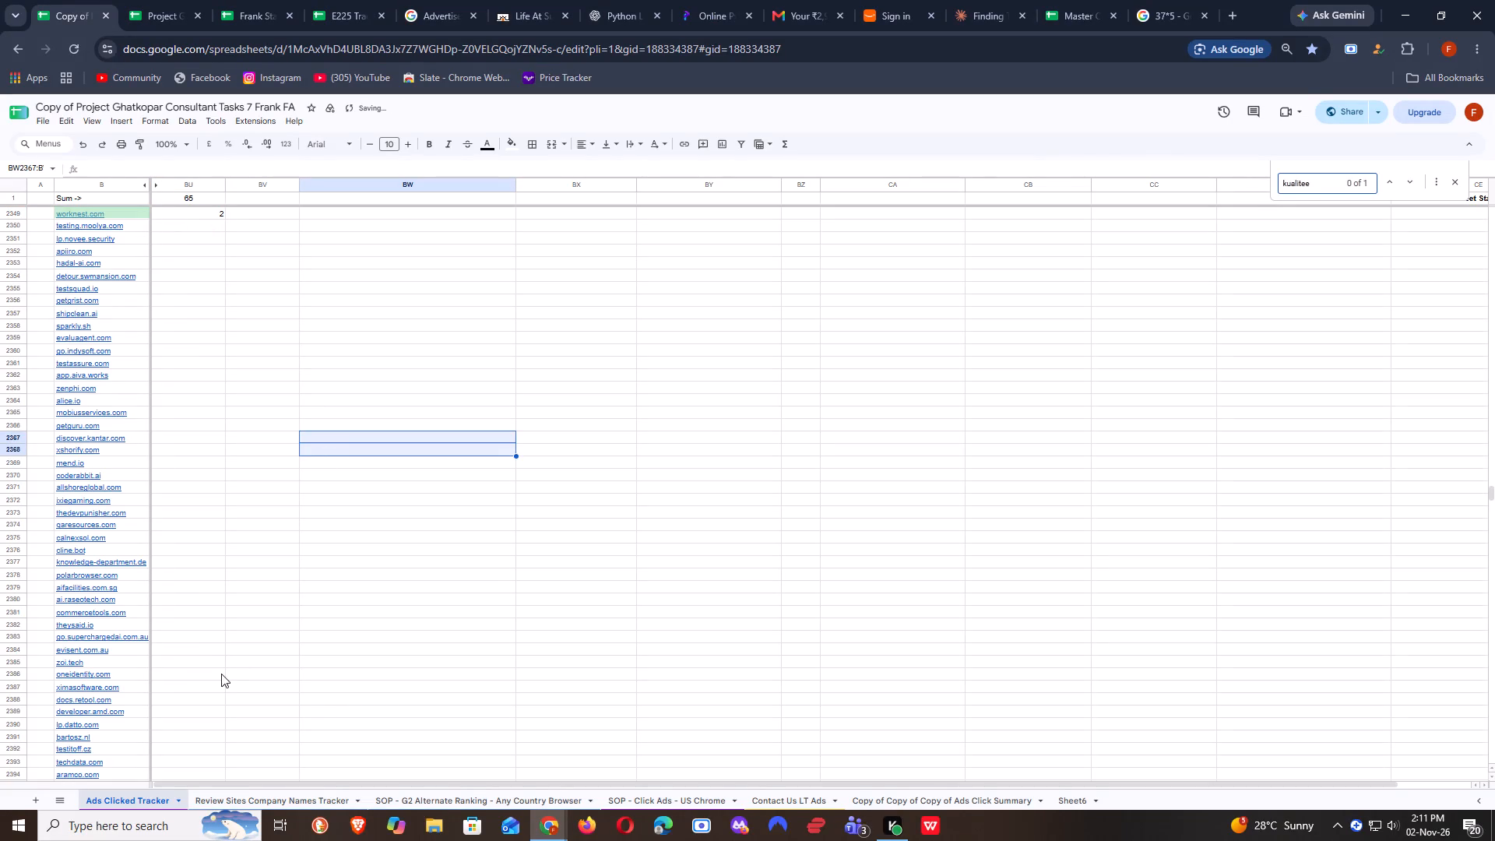
left_click(186, 216)
key("2")
key("alt+Return")
Copy the sprinto name from its SOC 2 ad page, find go.sprinto.com in the tracker, and enter 1 for 2nd Nov 2026.
key("alt+Tab")
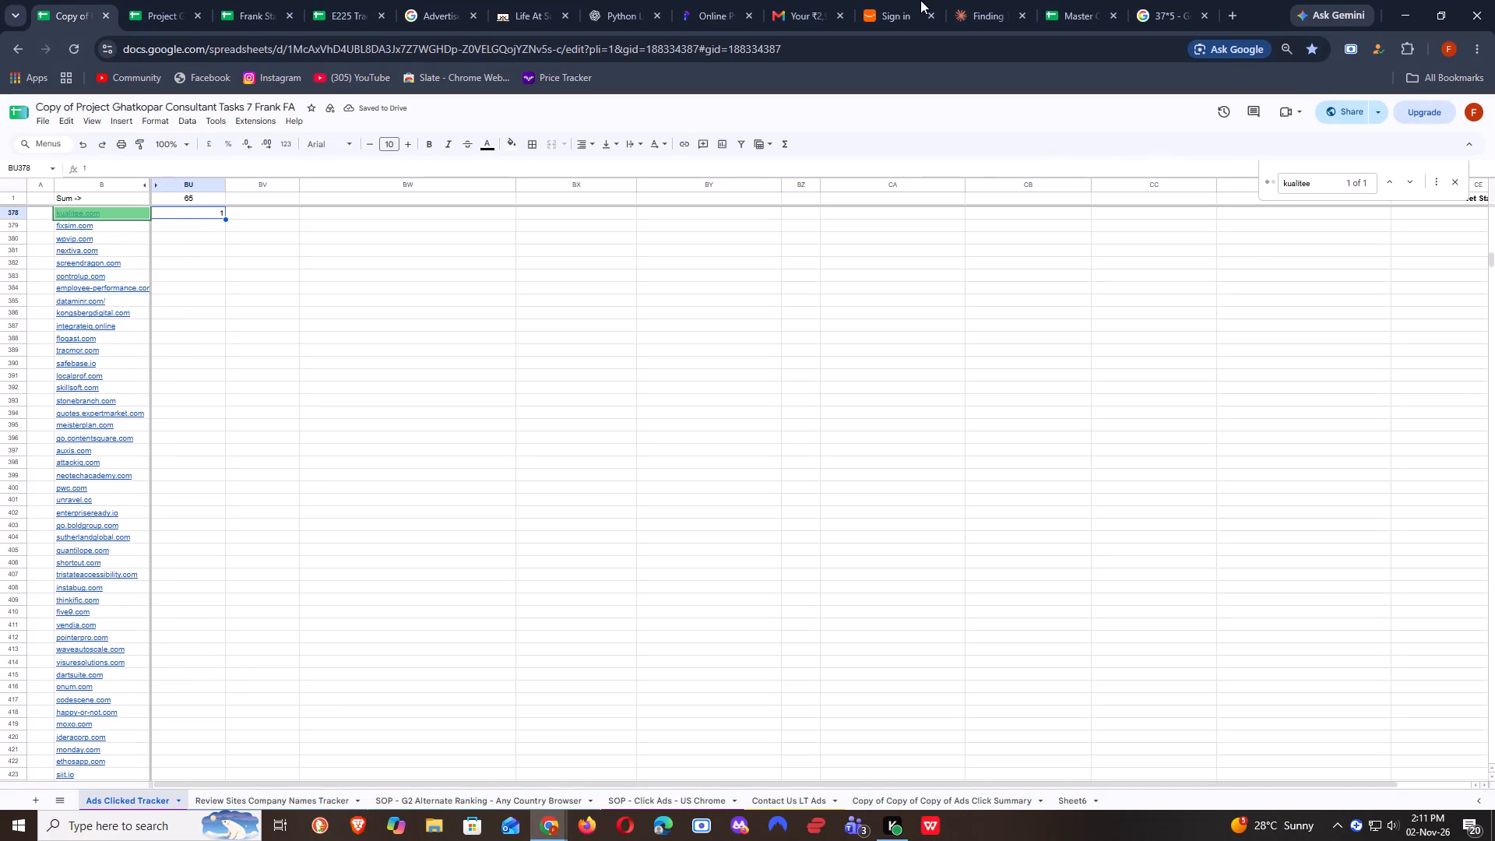
left_click(921, 0)
left_click(157, 50)
left_click(153, 50)
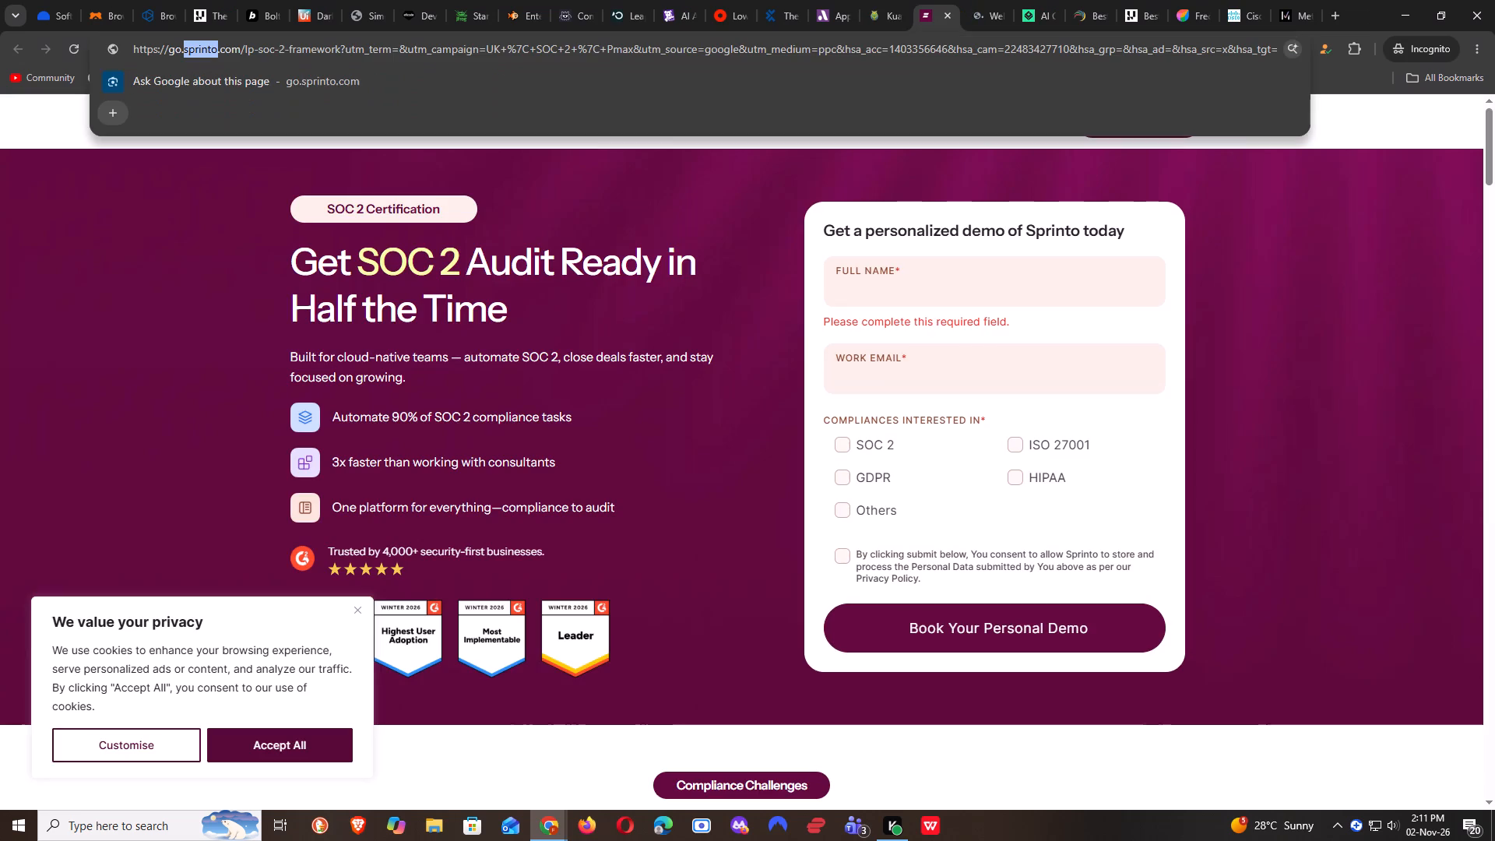
key("ctrl+c")
key("alt+Tab")
left_click(379, 438)
key("ctrl+f")
key("ctrl+v")
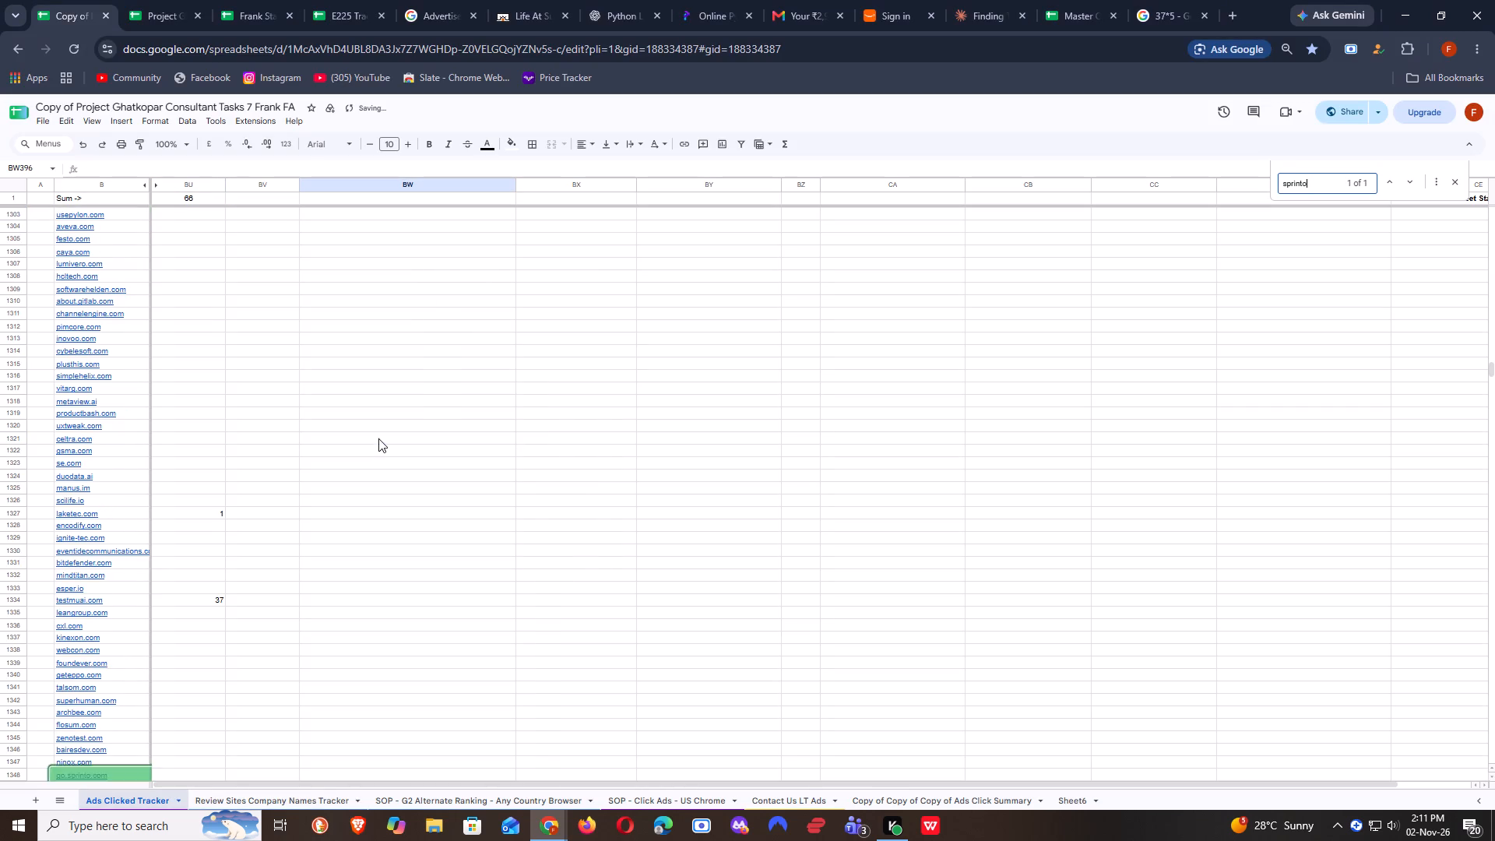
left_click(179, 772)
key("1")
key("alt+Return")
Copy the ibm.com domain from its website monitoring ad page, find it in the tracker, and enter 1 for 2nd Nov 2026.
key("alt+Tab")
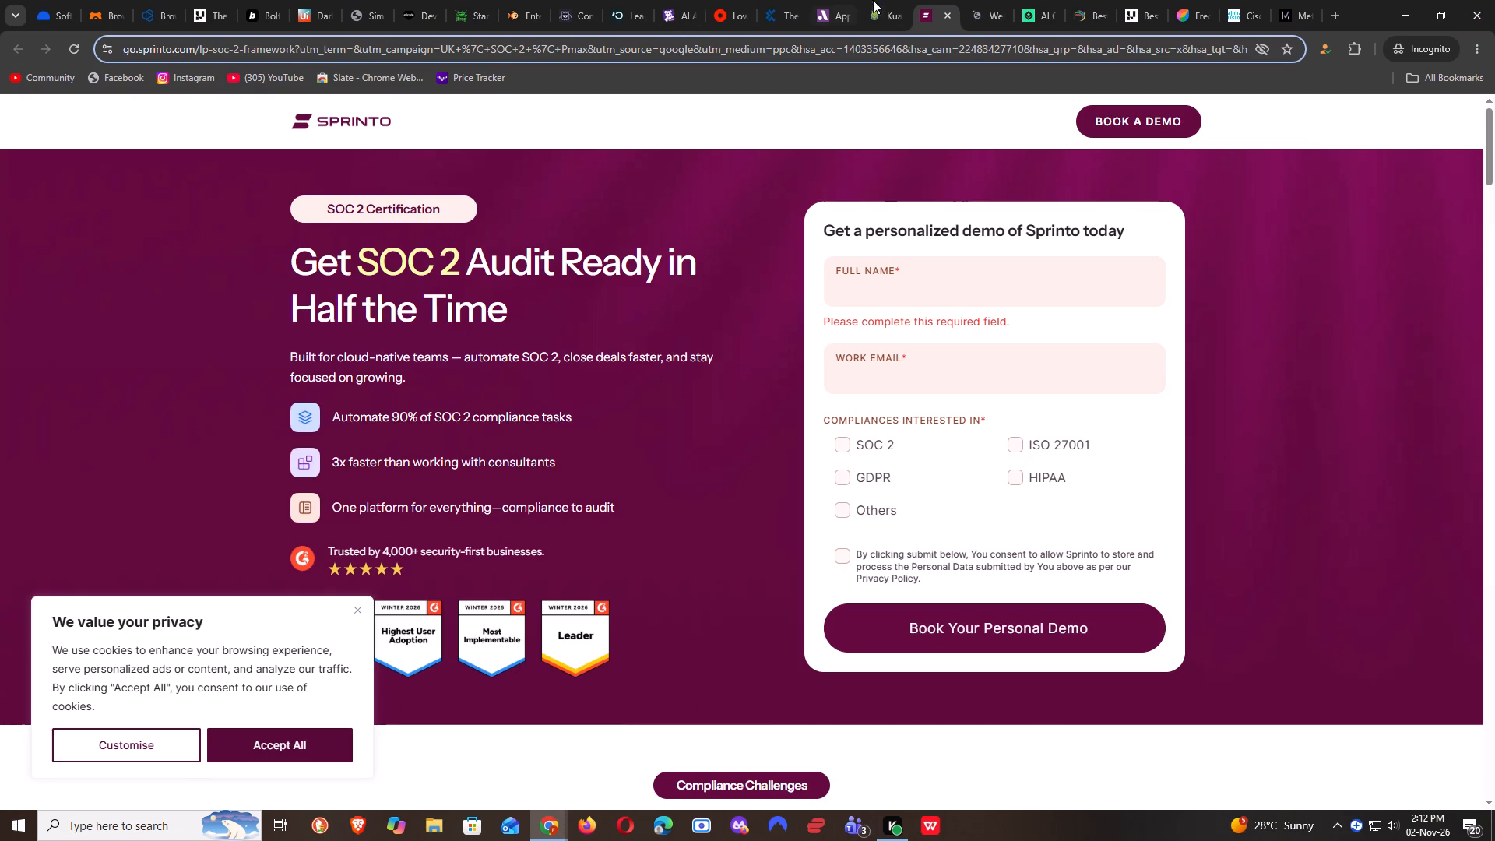
left_click(993, 0)
double_click(121, 43)
key("ctrl+c")
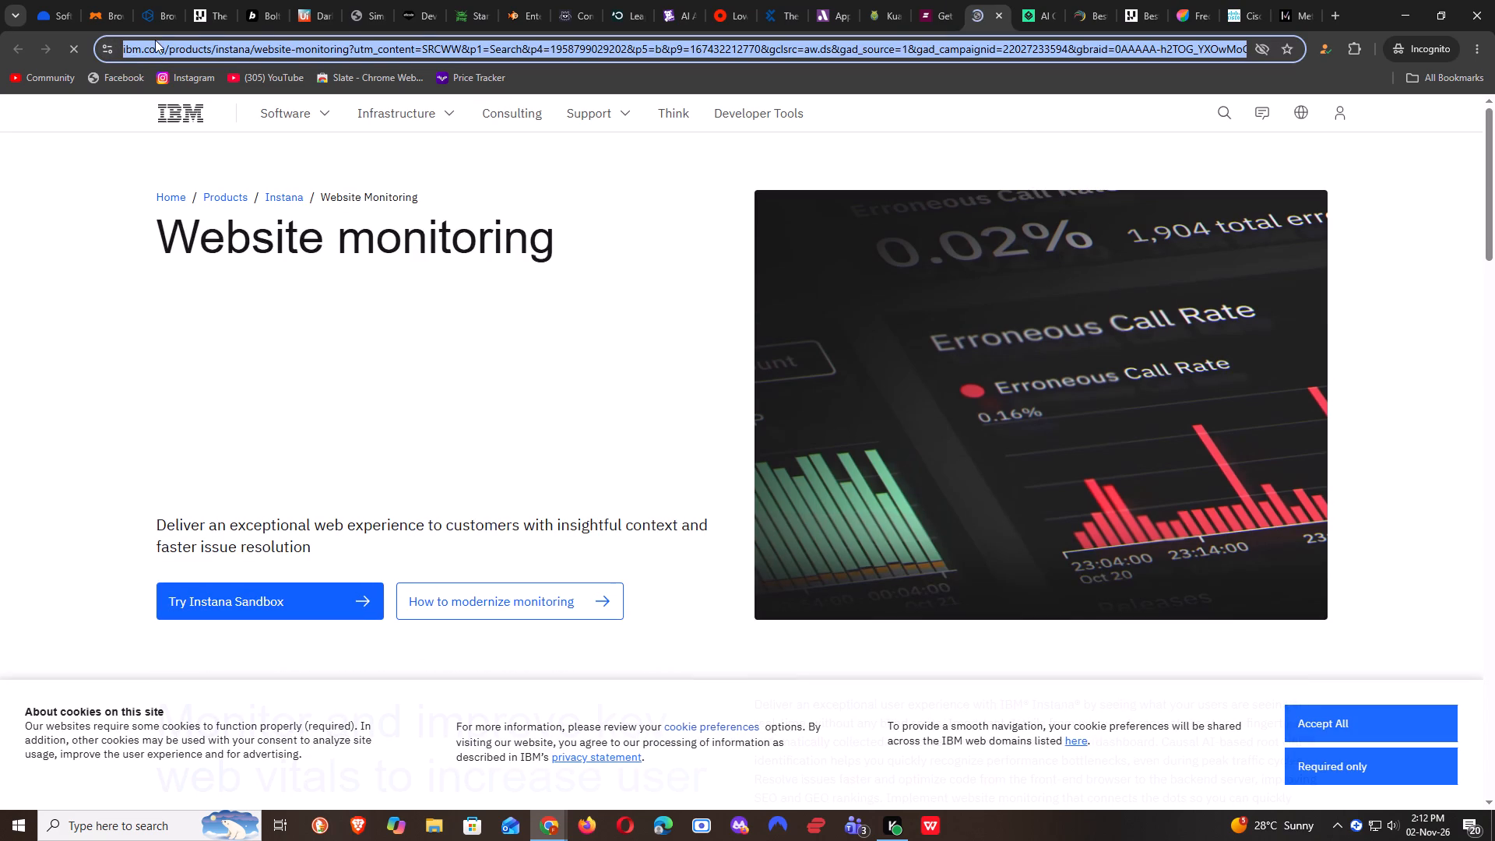
left_click(155, 40)
left_click(188, 48)
left_click_drag(189, 48, 220, 42)
key("ctrl+c")
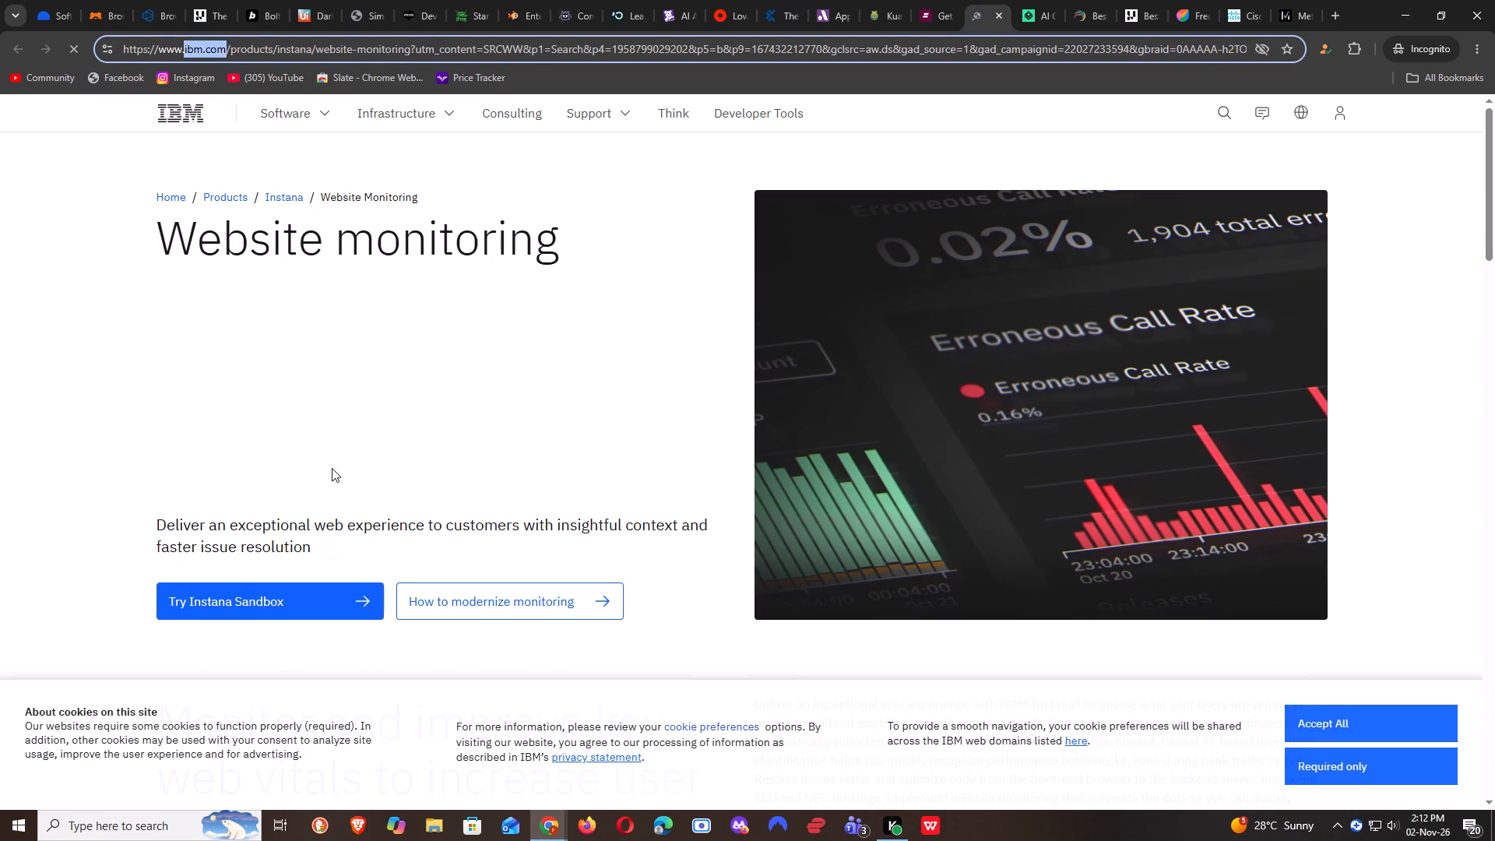
key("alt+Tab")
left_click(331, 469)
key("ctrl+f")
key("ctrl+v")
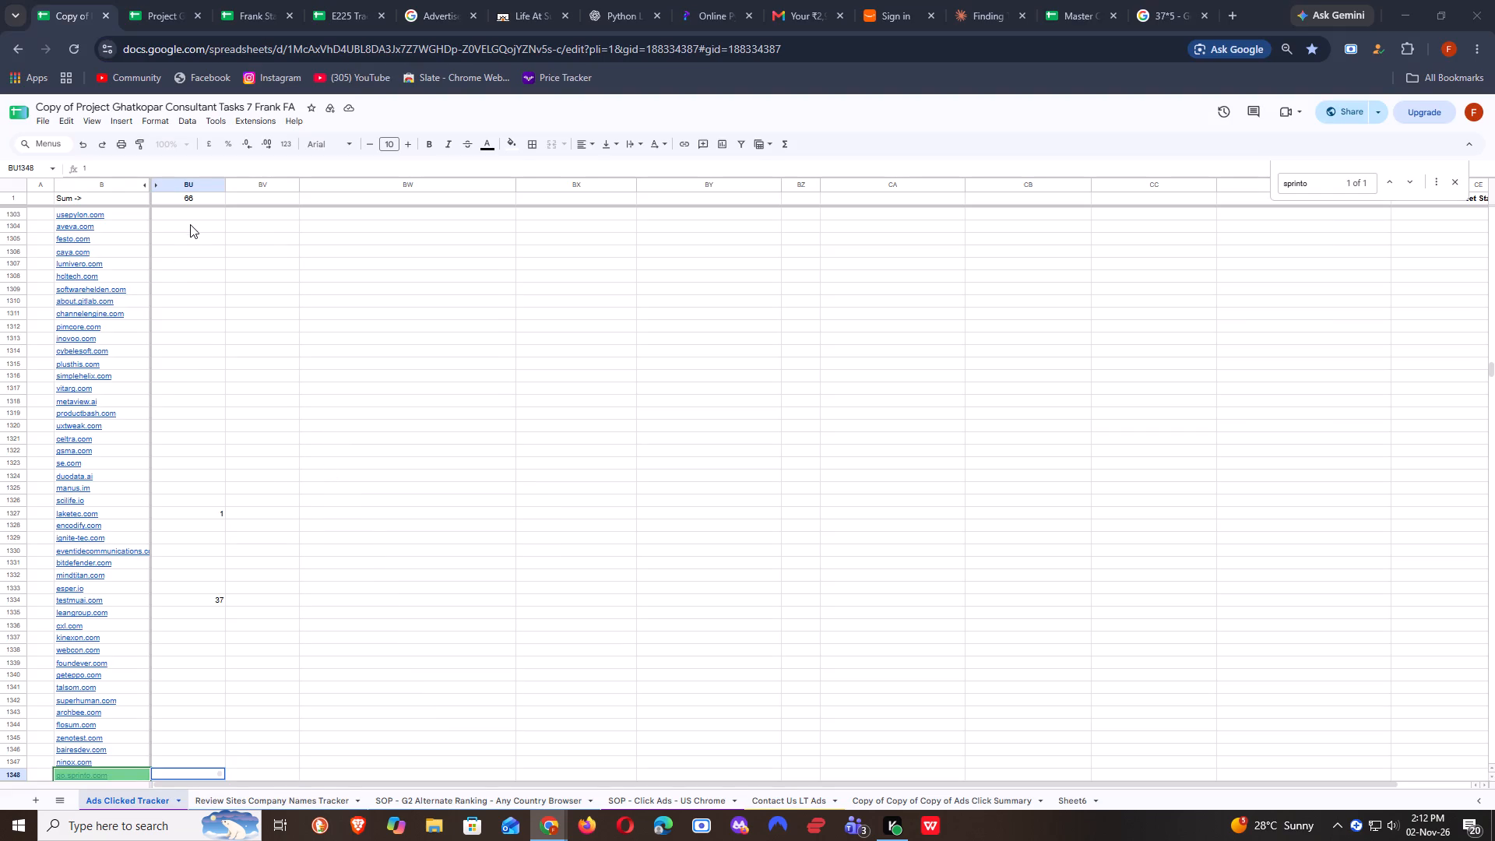
left_click(395, 423)
key("ctrl+f")
key("ctrl+v")
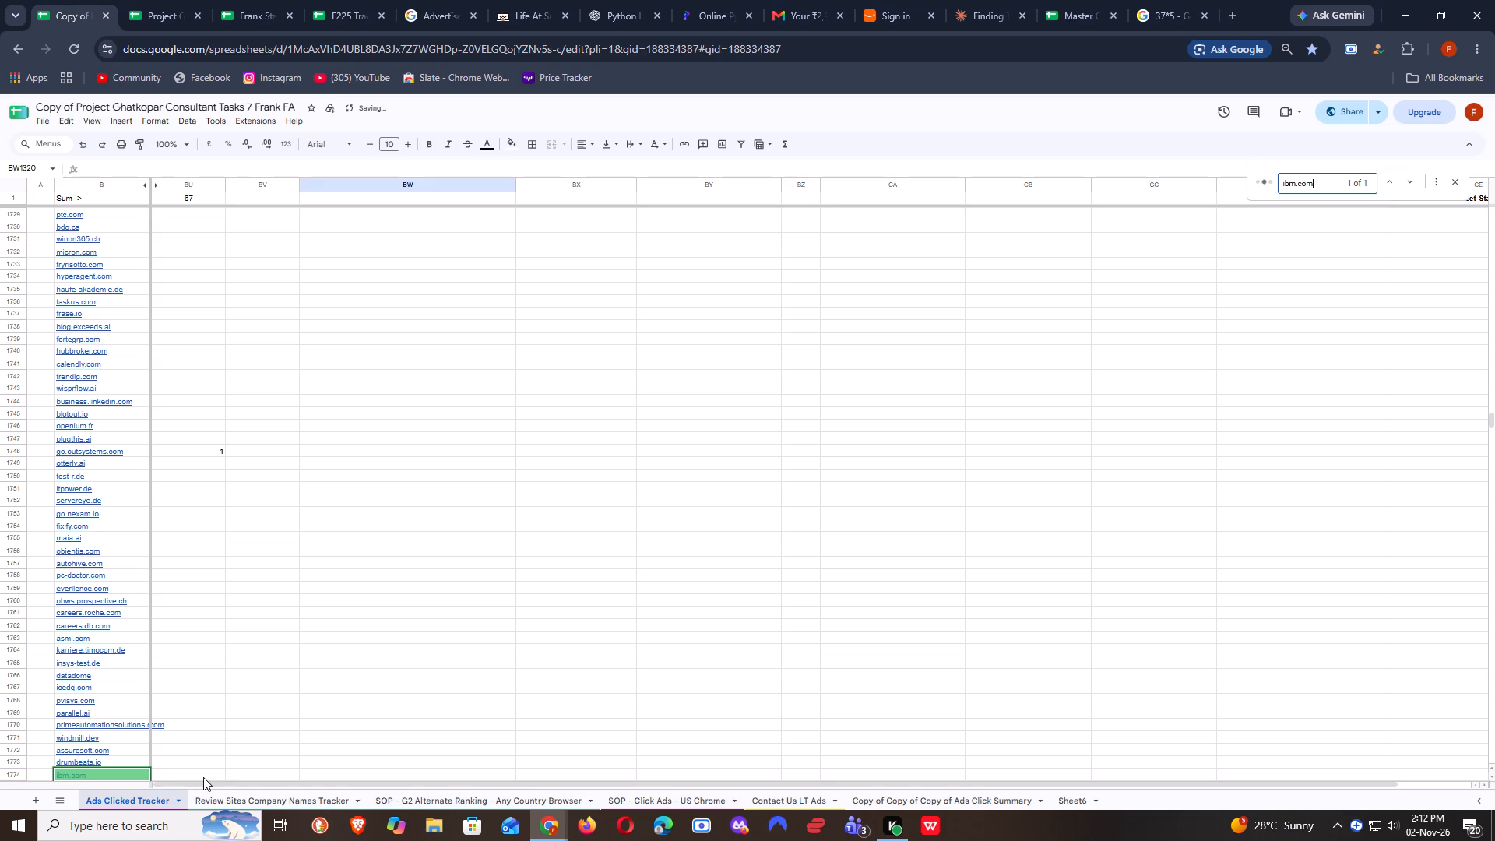
left_click(203, 777)
key("1")
key("alt+Return")
Copy the greptile name from its ad page, find greptile.com in the tracker, and enter 1 for 2nd Nov 2026.
key("alt+Tab")
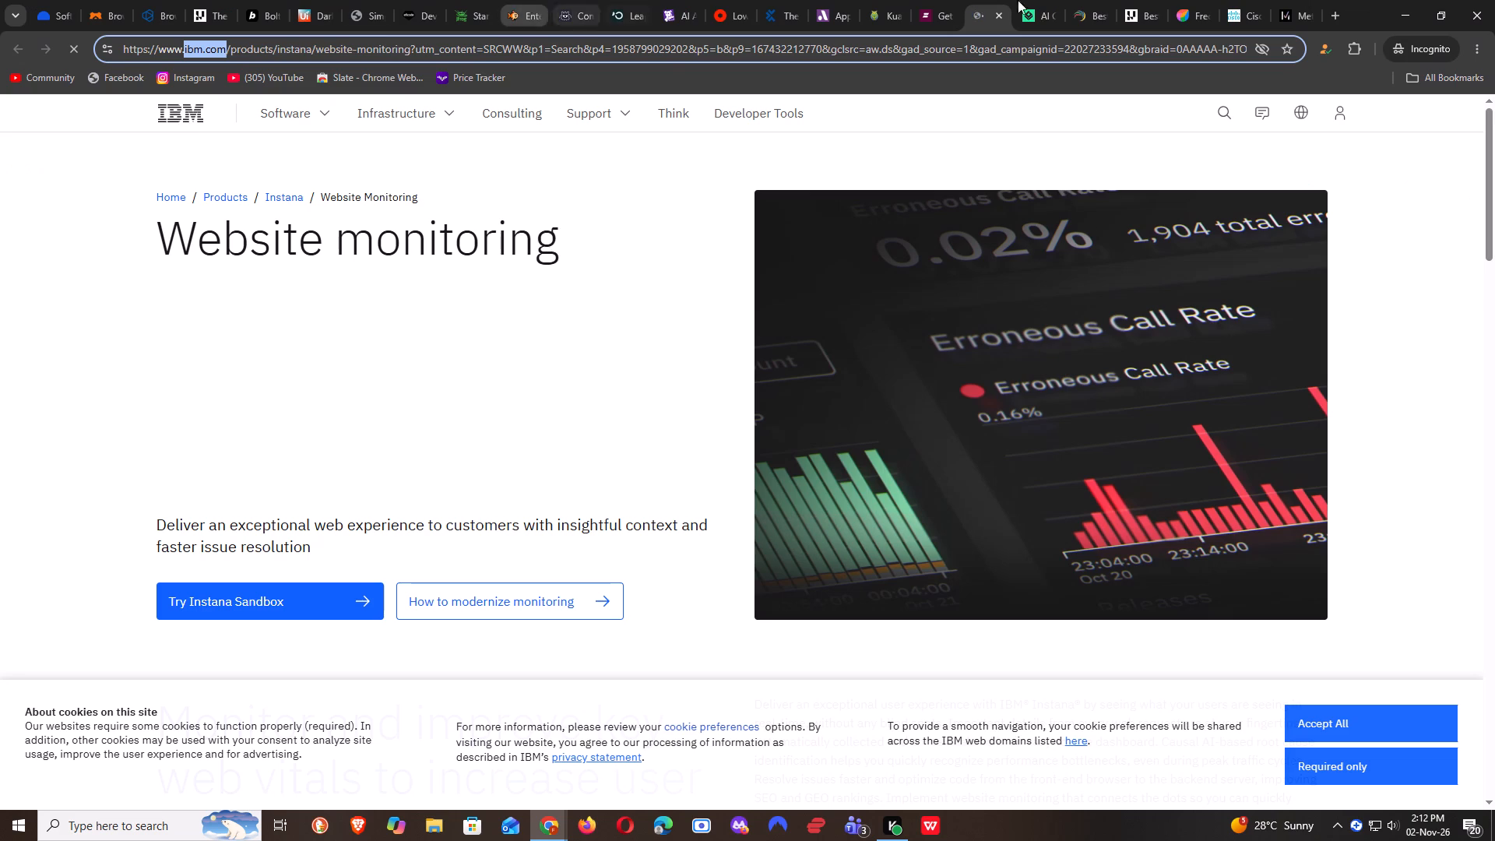
left_click(1039, 0)
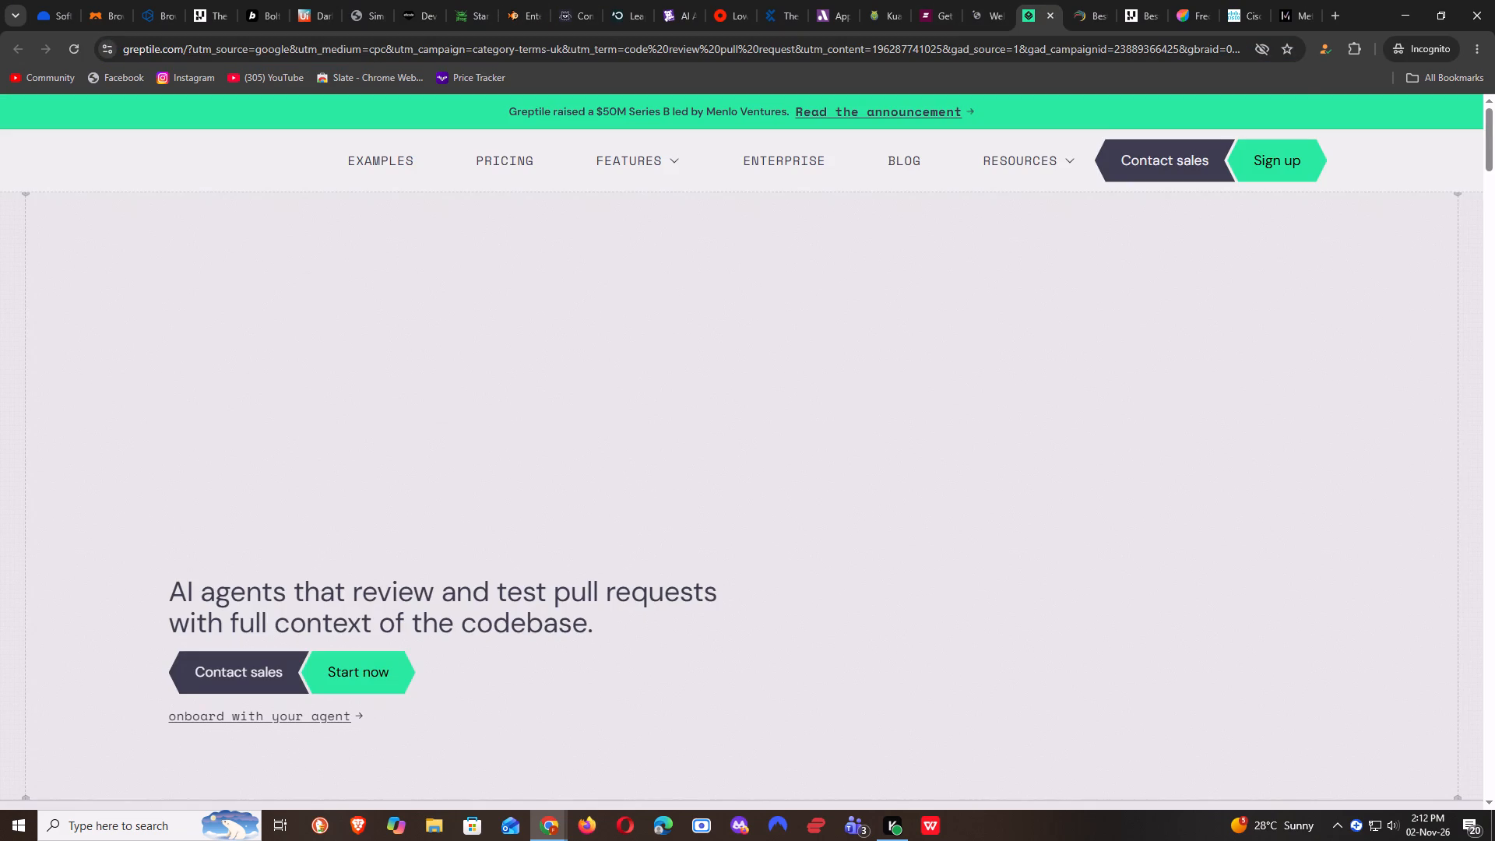
double_click(135, 42)
key("ctrl+c")
key("alt+Tab")
left_click(223, 392)
key("ctrl+f")
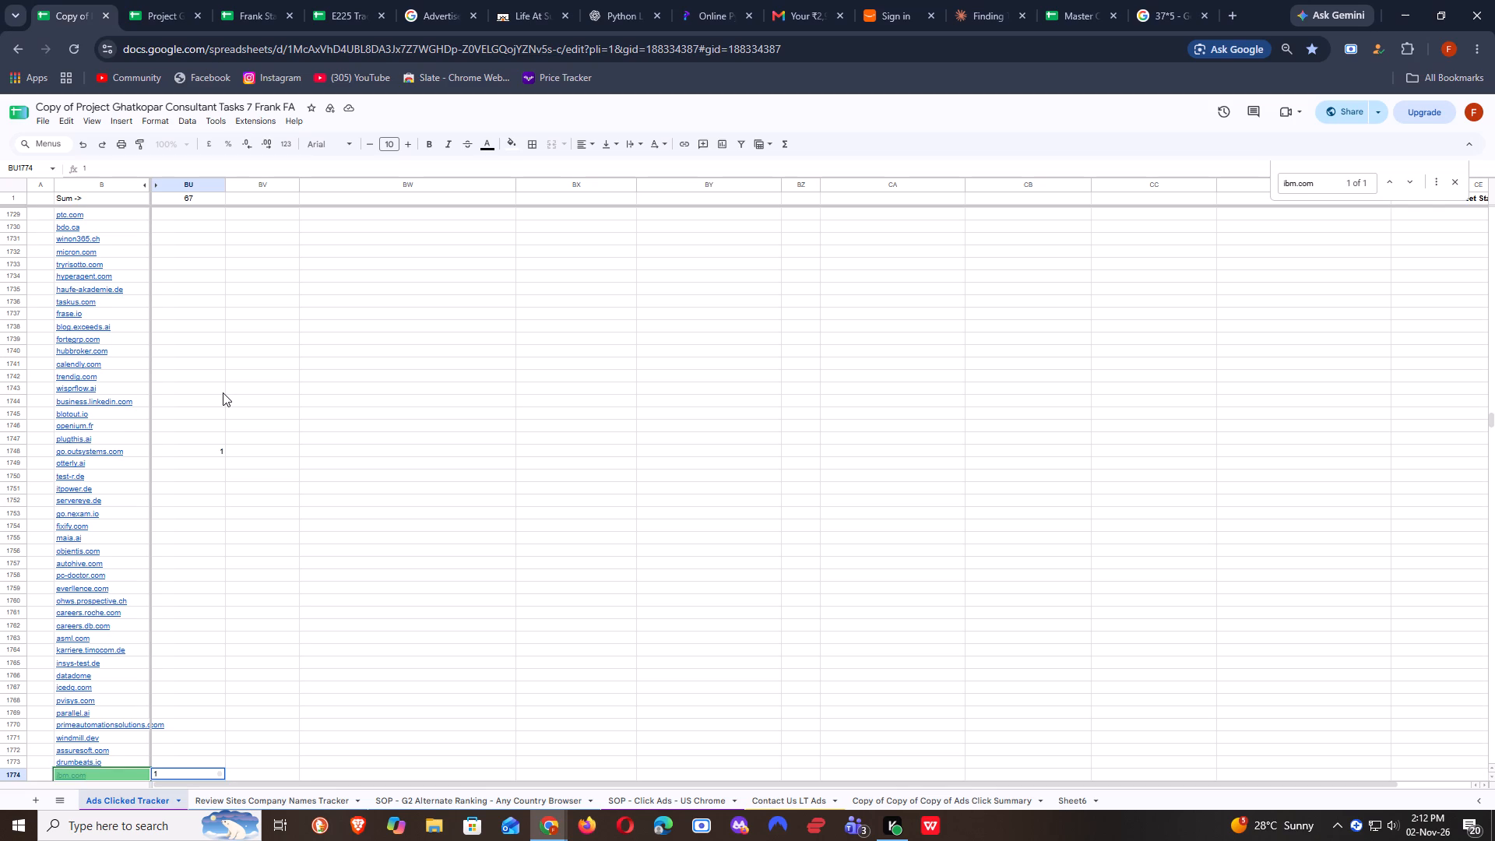
key("ctrl+v")
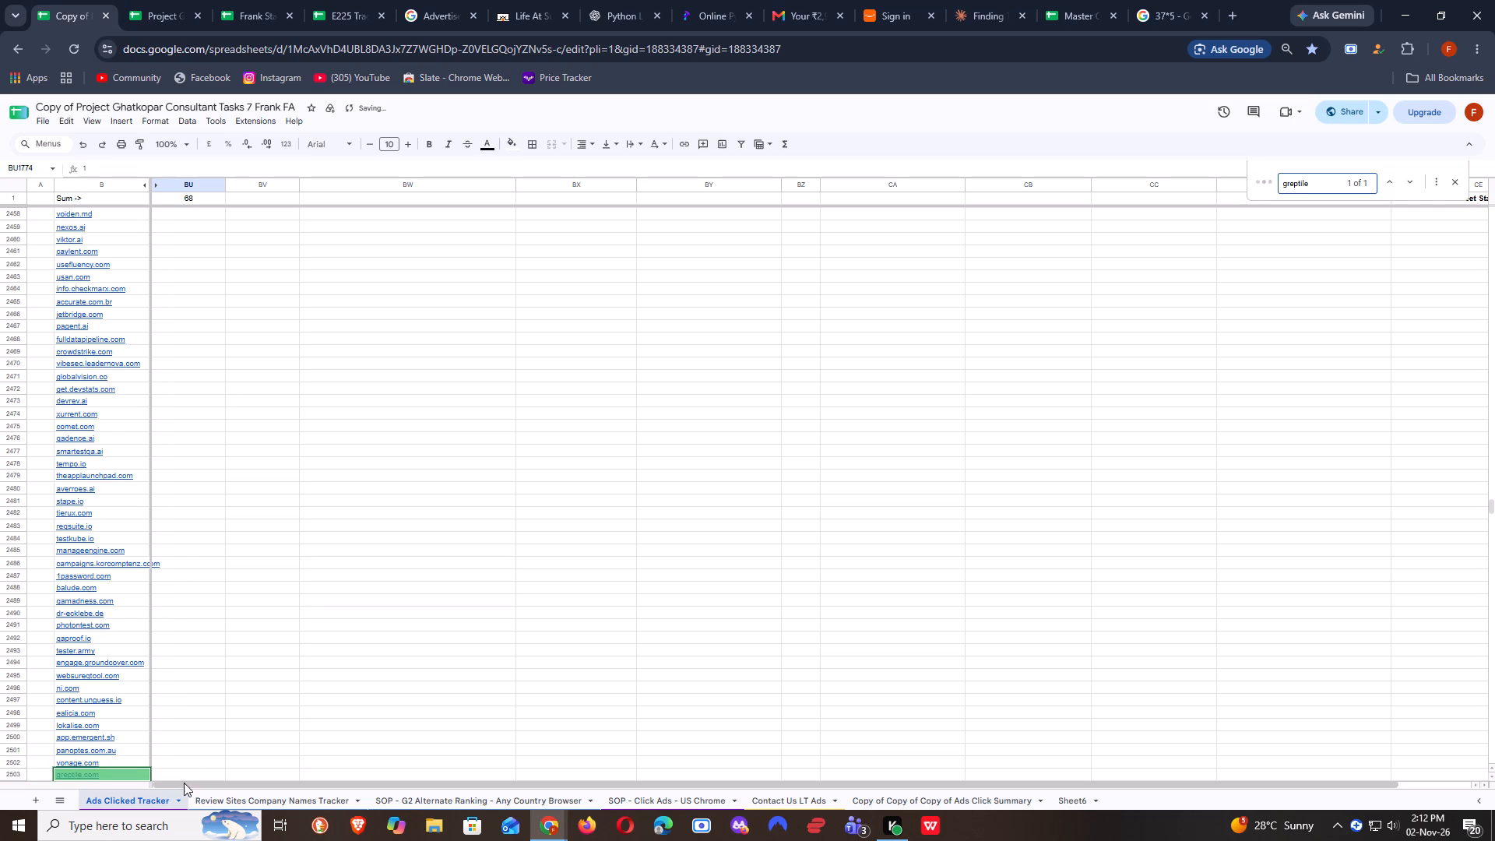
left_click(185, 782)
left_click(185, 776)
key("1")
key("alt+Return")
Copy the manageengine name from its ad page, find manageengine.com in the tracker, and enter 1 for 2nd Nov 2026.
key("alt+Tab")
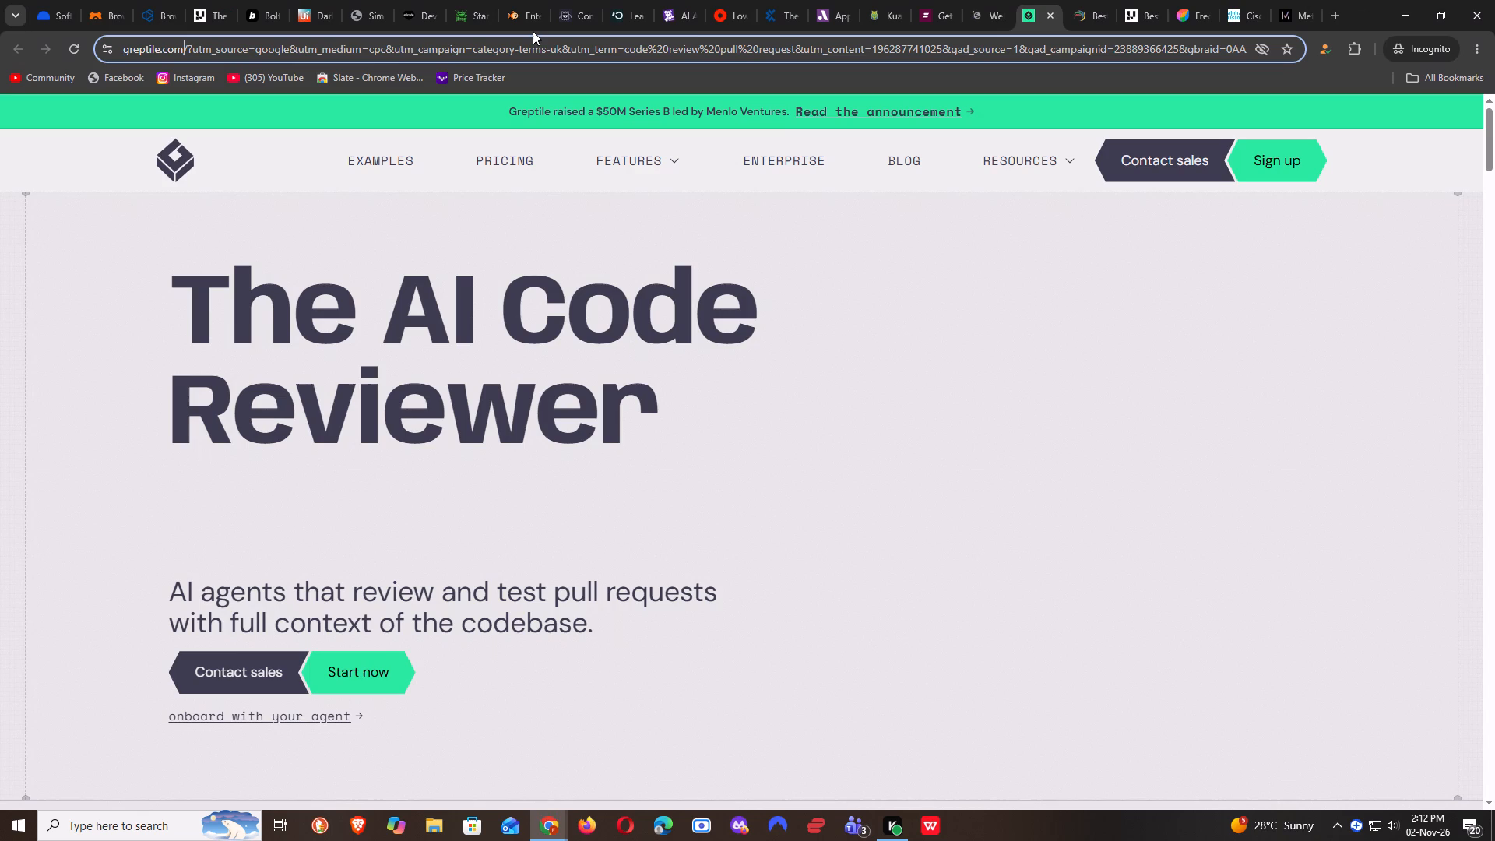
left_click(1122, 0)
left_click(1102, 0)
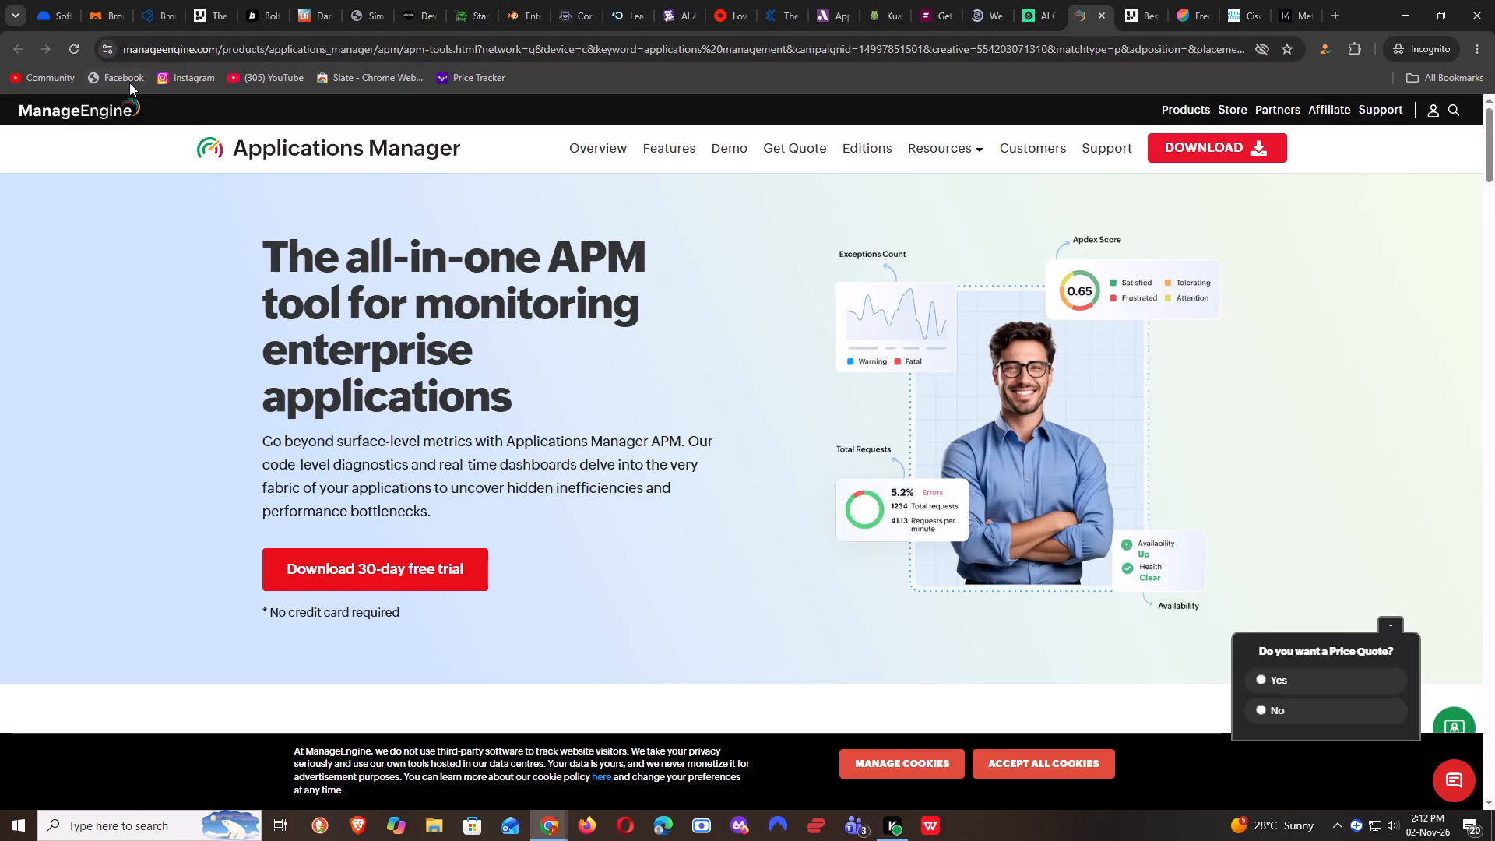
double_click(134, 48)
key("ctrl+c")
key("alt+Tab")
left_click(236, 269)
key("ctrl+f")
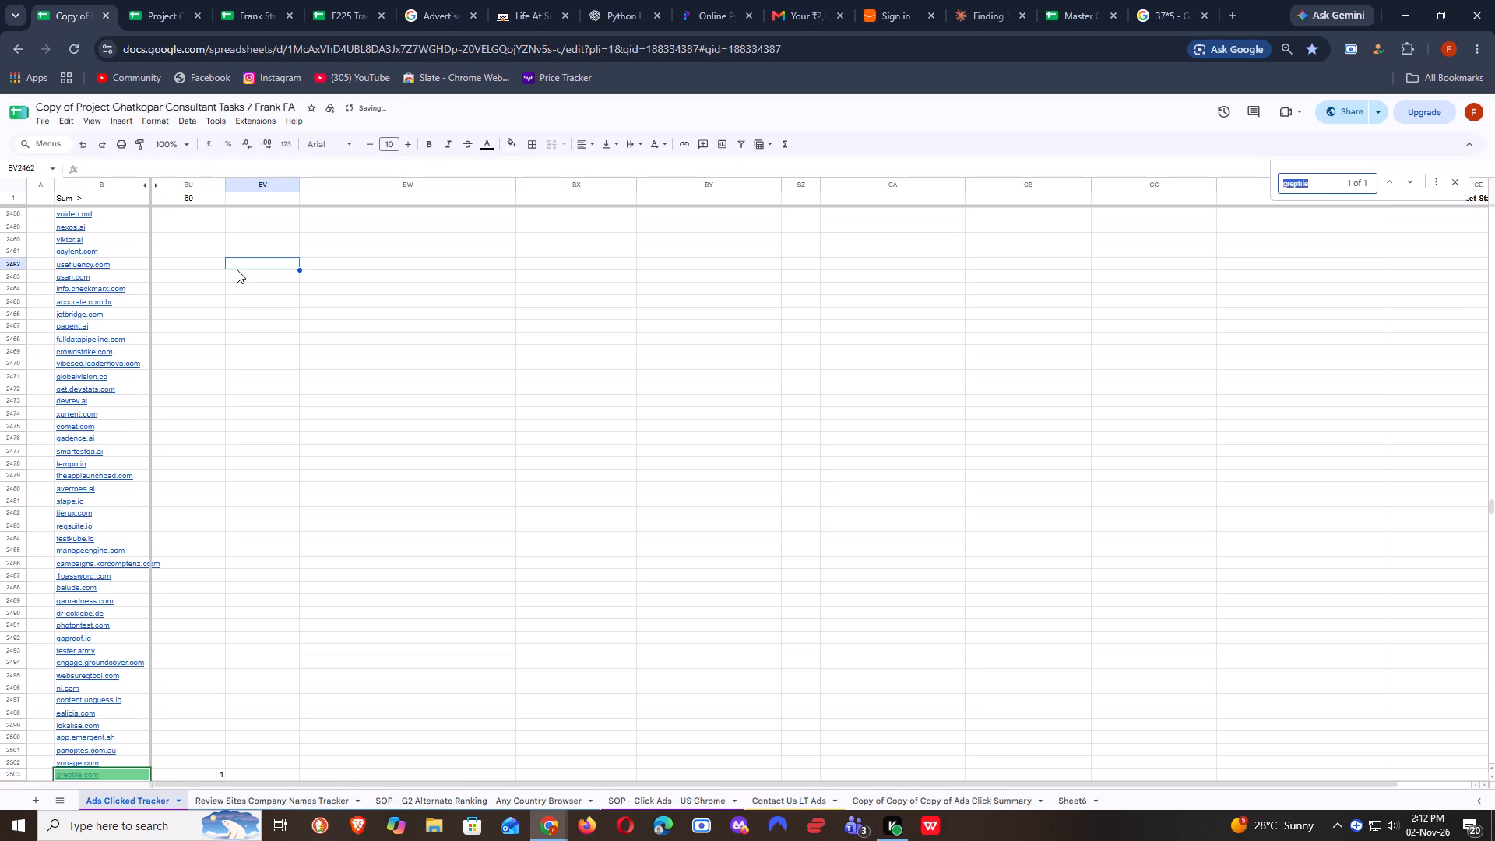
key("ctrl+v")
left_click(188, 554)
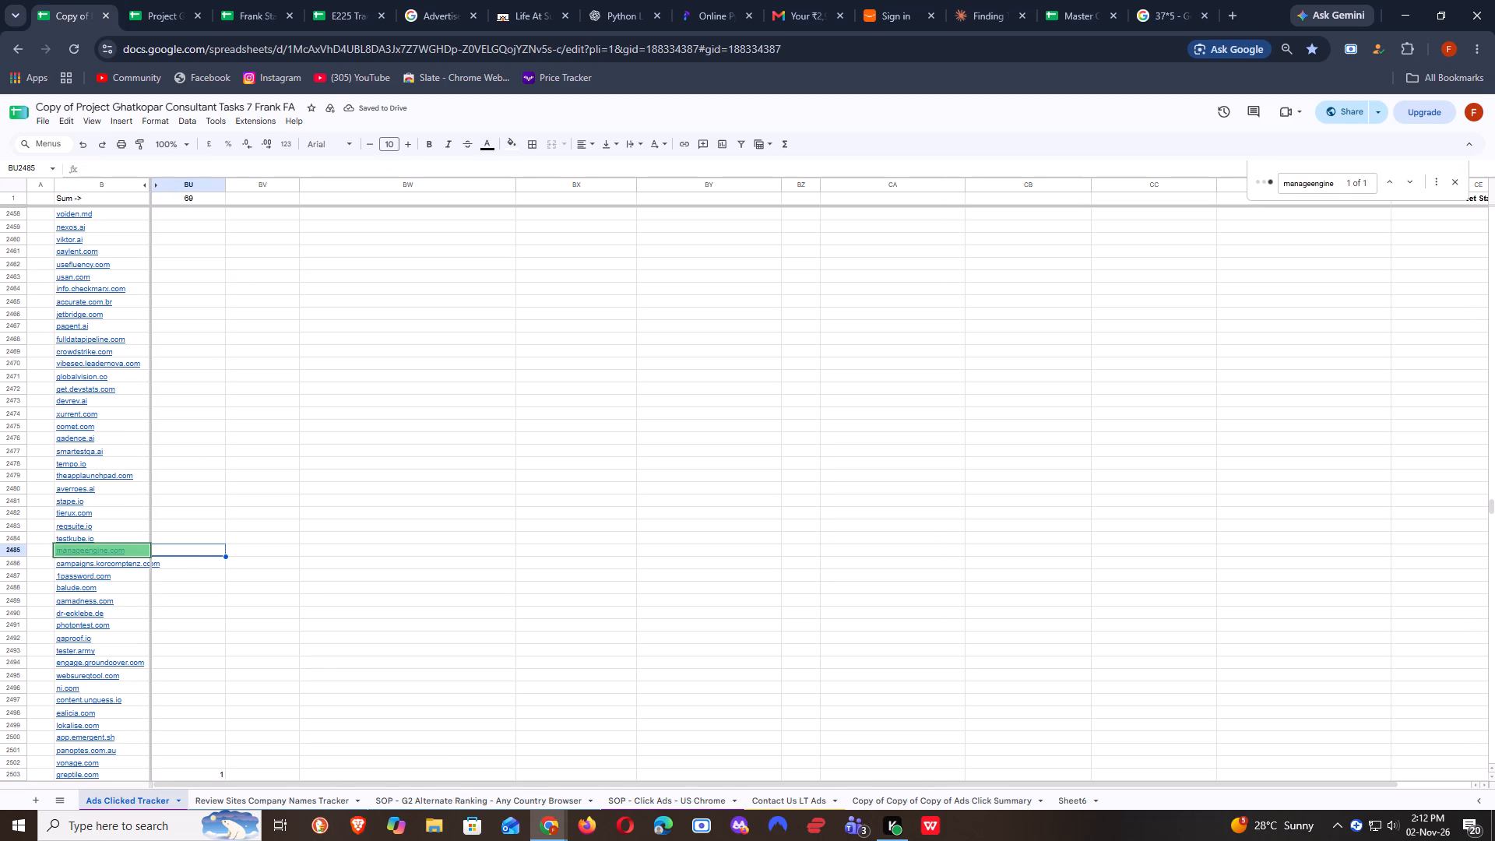
key("1")
key("alt+Return")
Review the TestMu AI ad page offering an Applitools alternative, copy the testmuai name, and find its row in the tracker.
key("alt+Tab")
left_click(1120, 0)
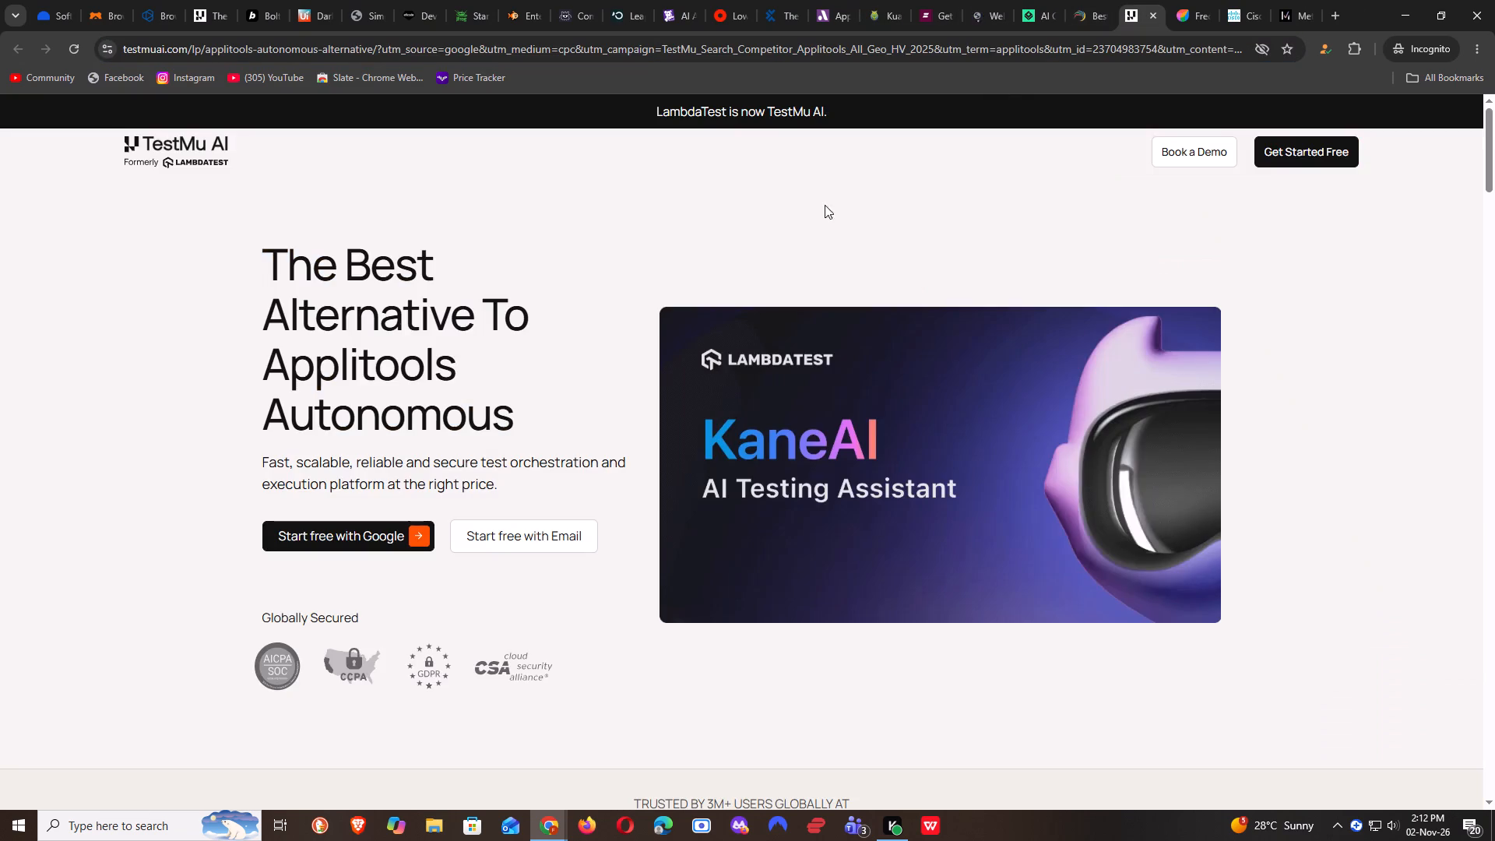
scroll(290, 392, "down", 16)
scroll(153, 461, "up", 2)
scroll(114, 473, "down", 20)
scroll(114, 473, "down", 9)
scroll(112, 514, "up", 4)
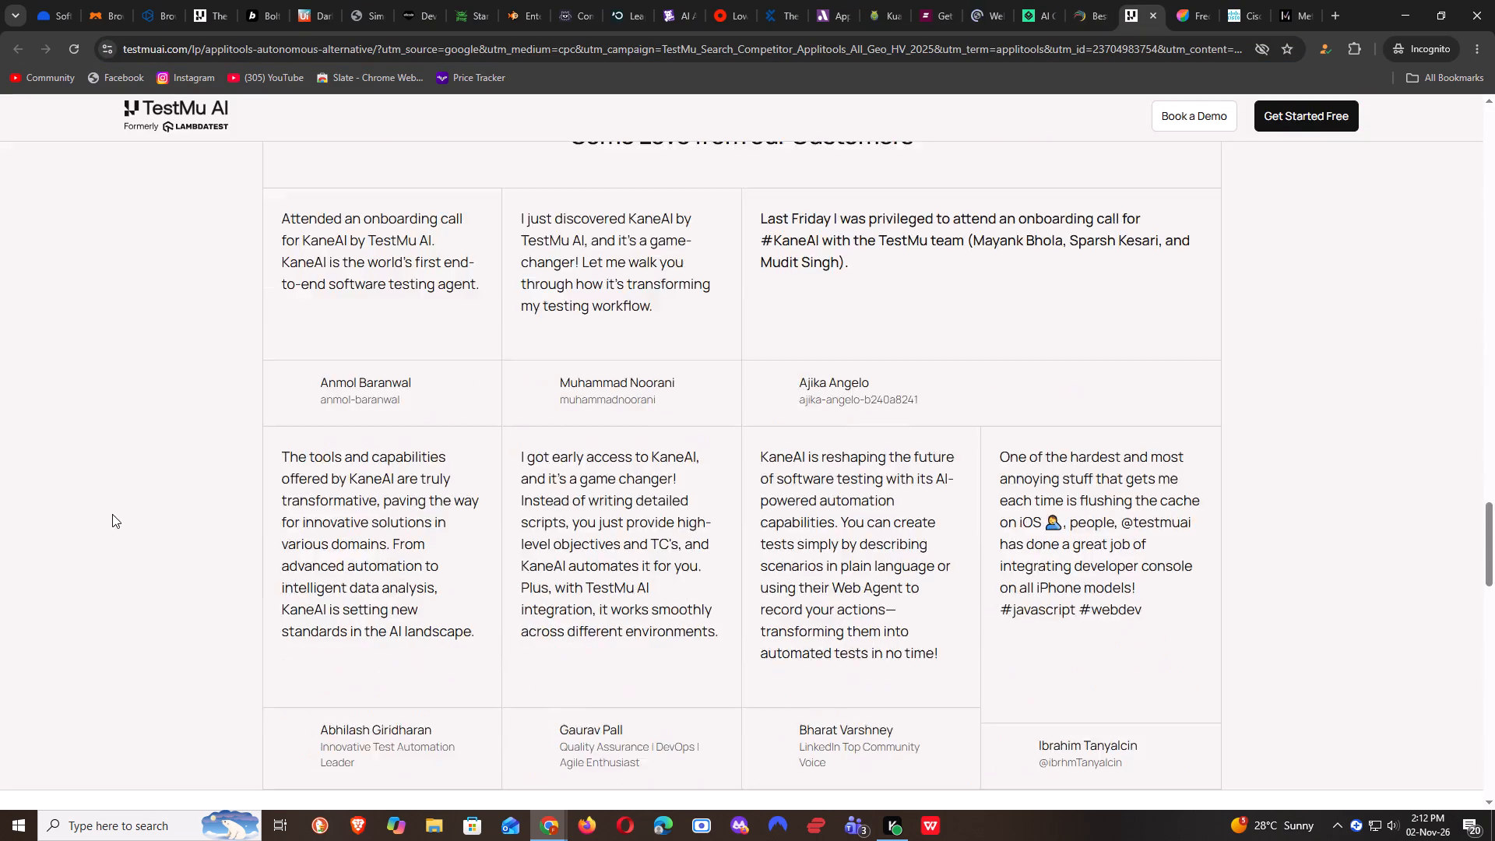
scroll(112, 514, "up", 20)
scroll(112, 514, "up", 20)
scroll(112, 514, "up", 1)
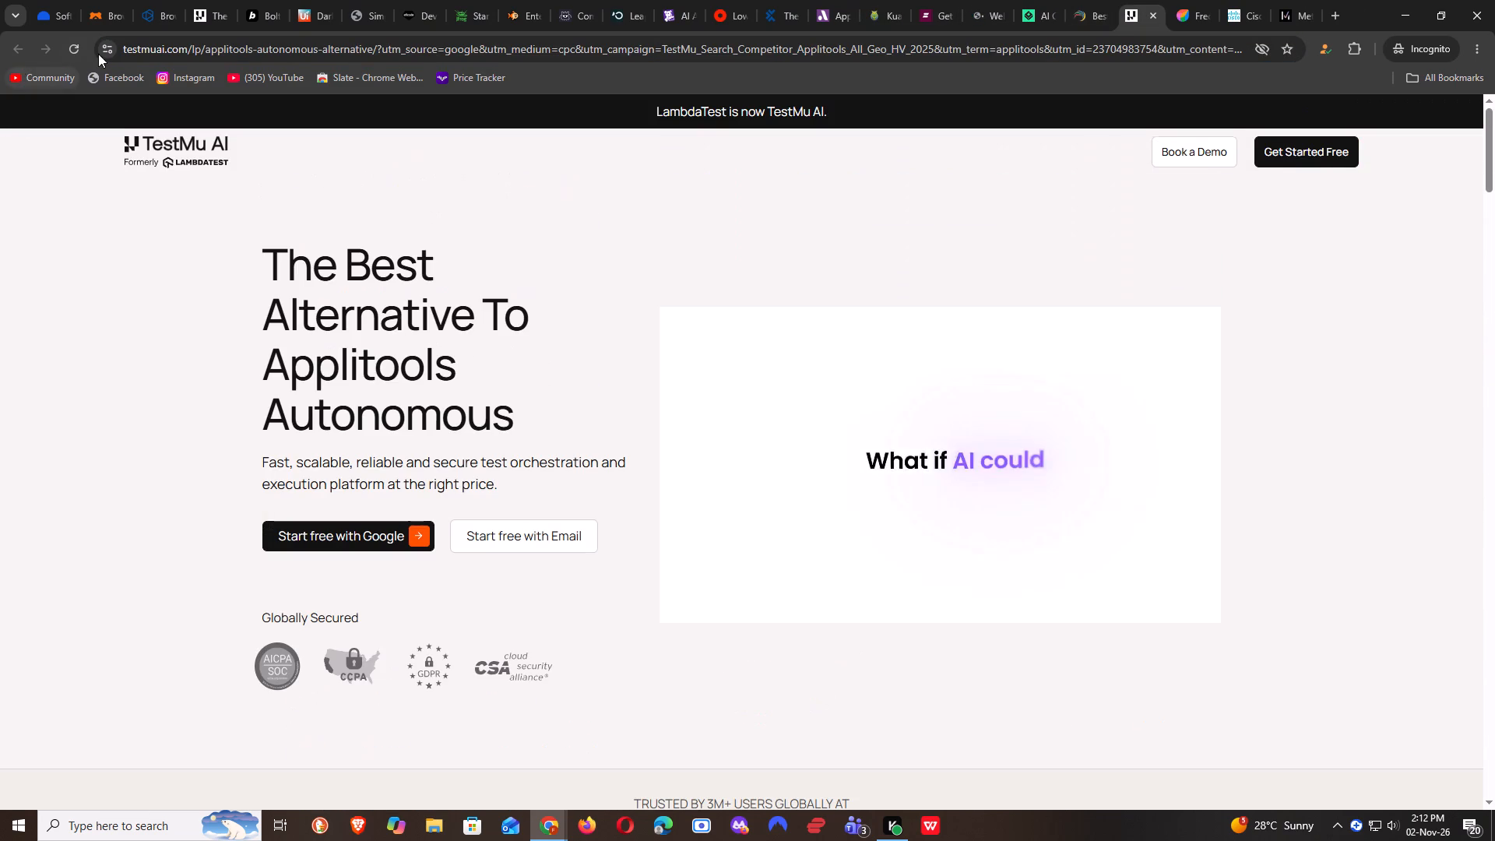
double_click(135, 44)
key("ctrl+c")
key("alt+Tab")
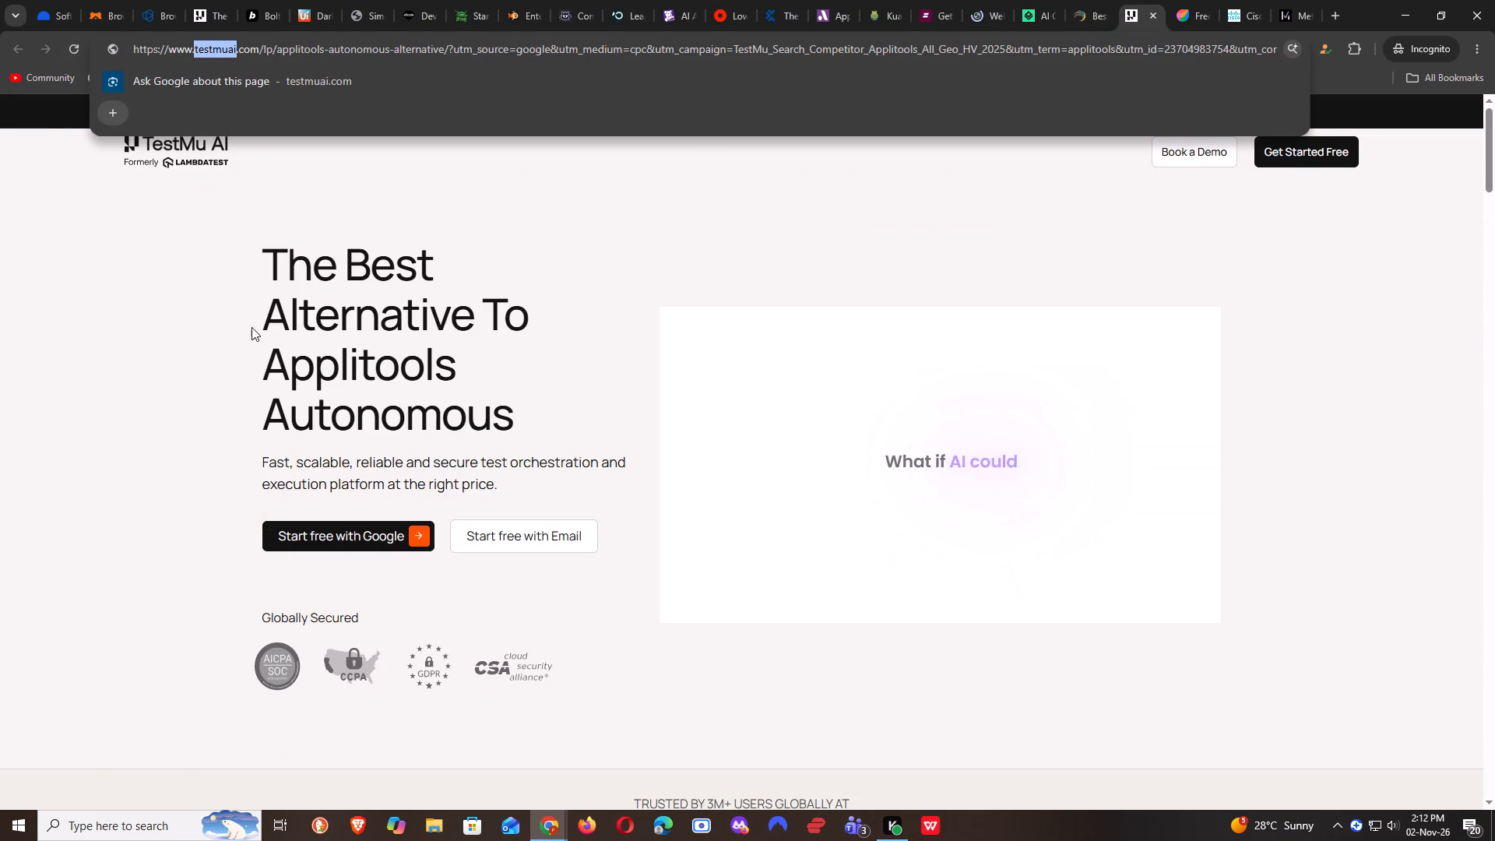
left_click(270, 353)
key("ctrl+f")
key("ctrl+v")
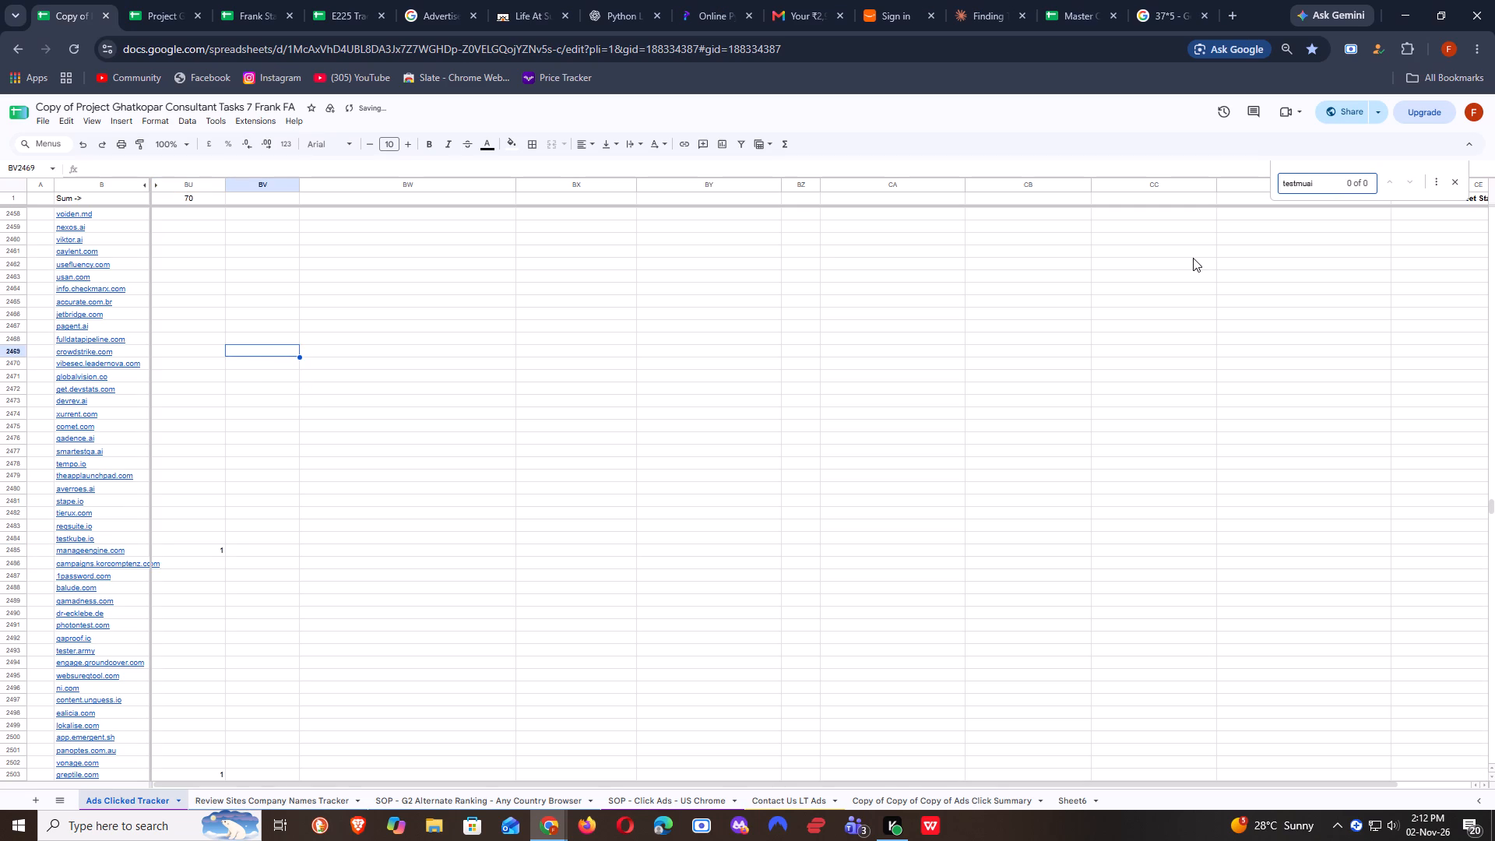
left_click(1390, 181)
left_click(1390, 181)
double_click(1390, 181)
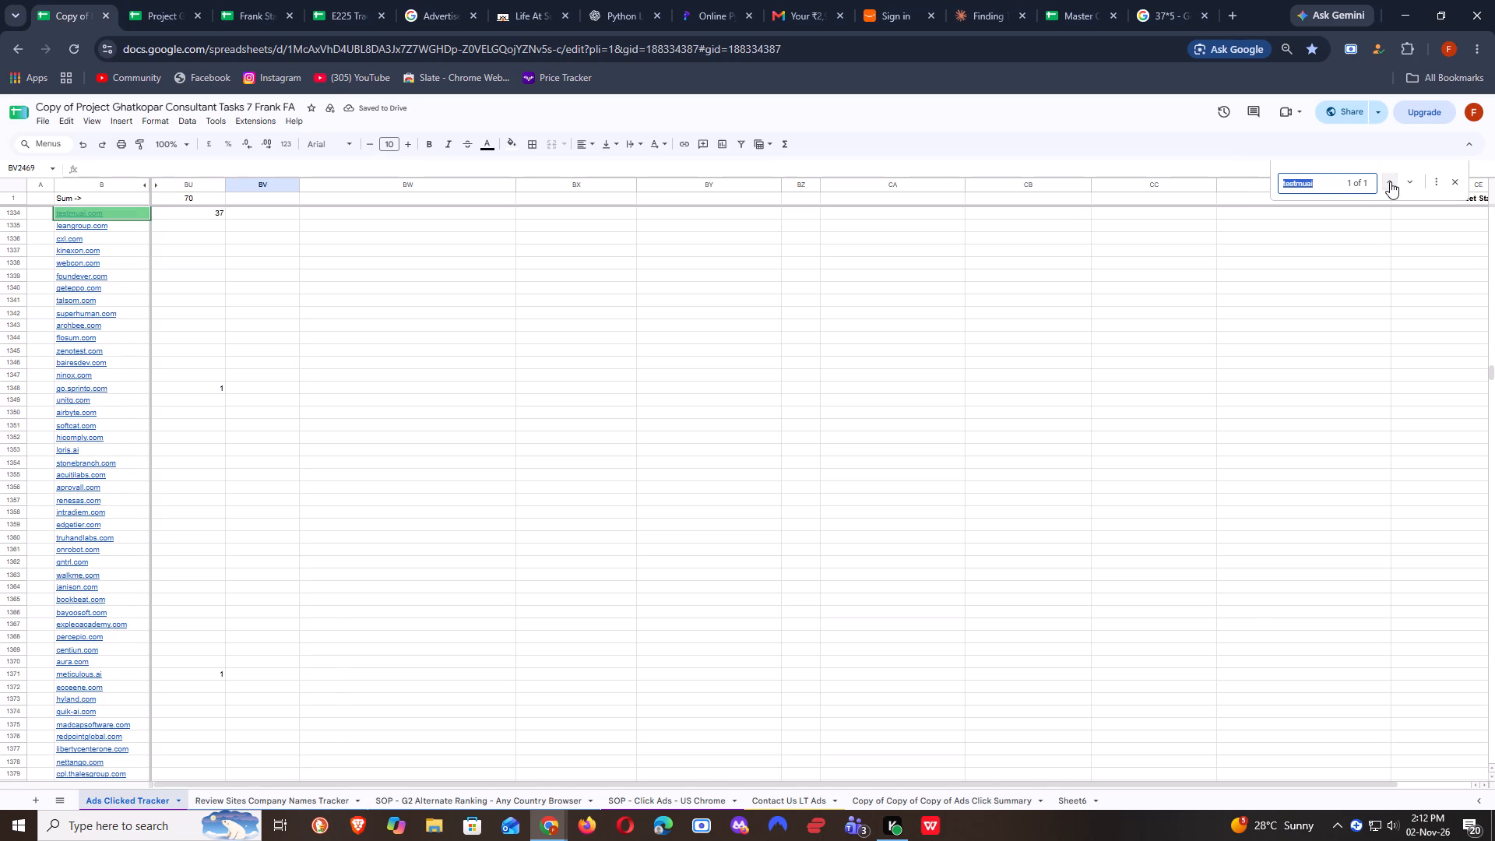
Check the UK entry for applitools in the New Keywords table at the top of the tracker.
left_click(1315, 353)
left_click_drag(1494, 367, 1494, 48)
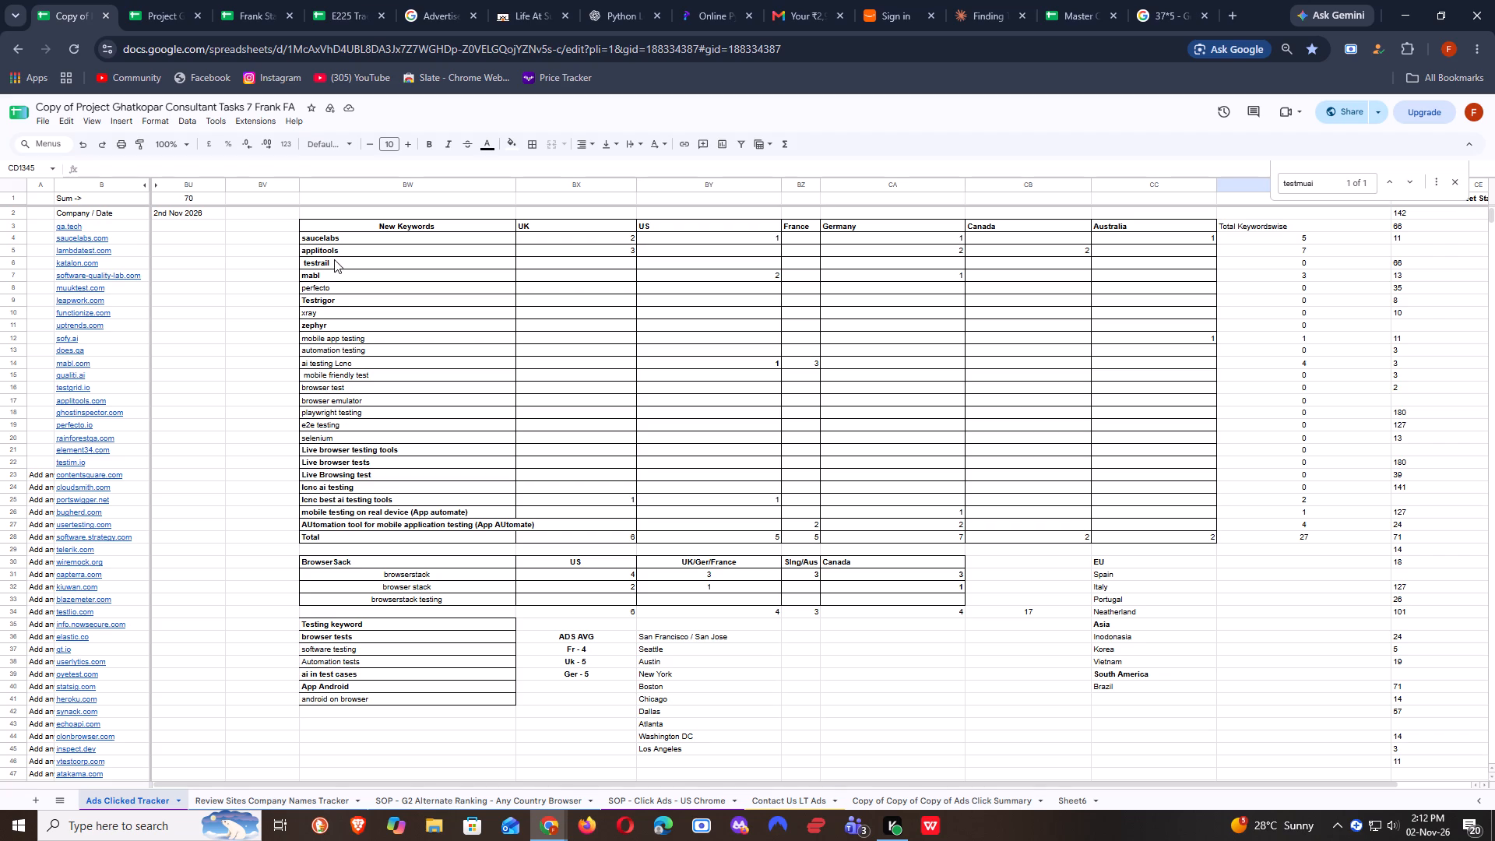
left_click(554, 248)
left_click(224, 382)
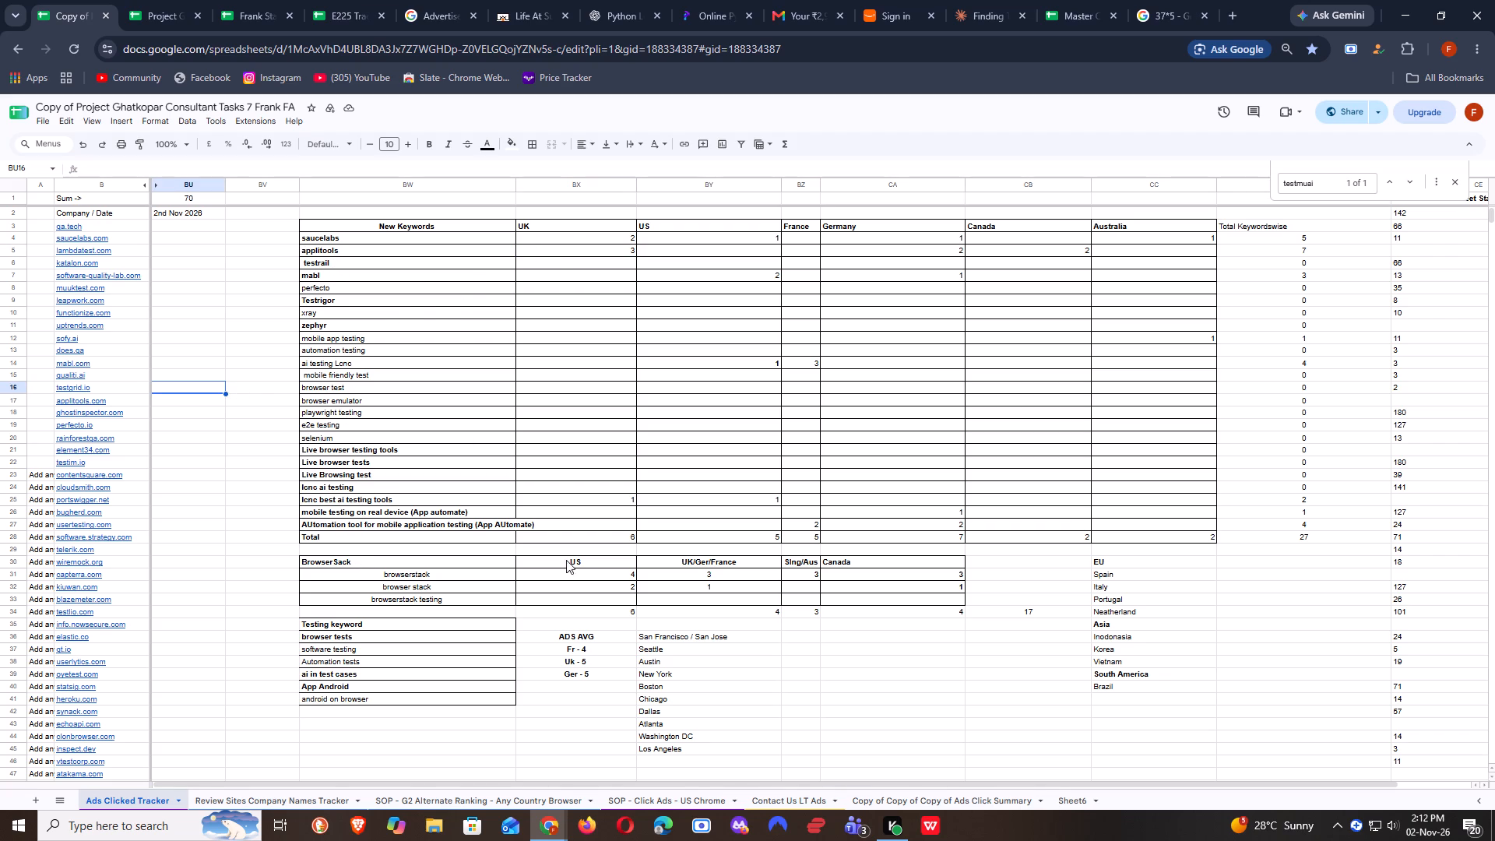
left_click(83, 575)
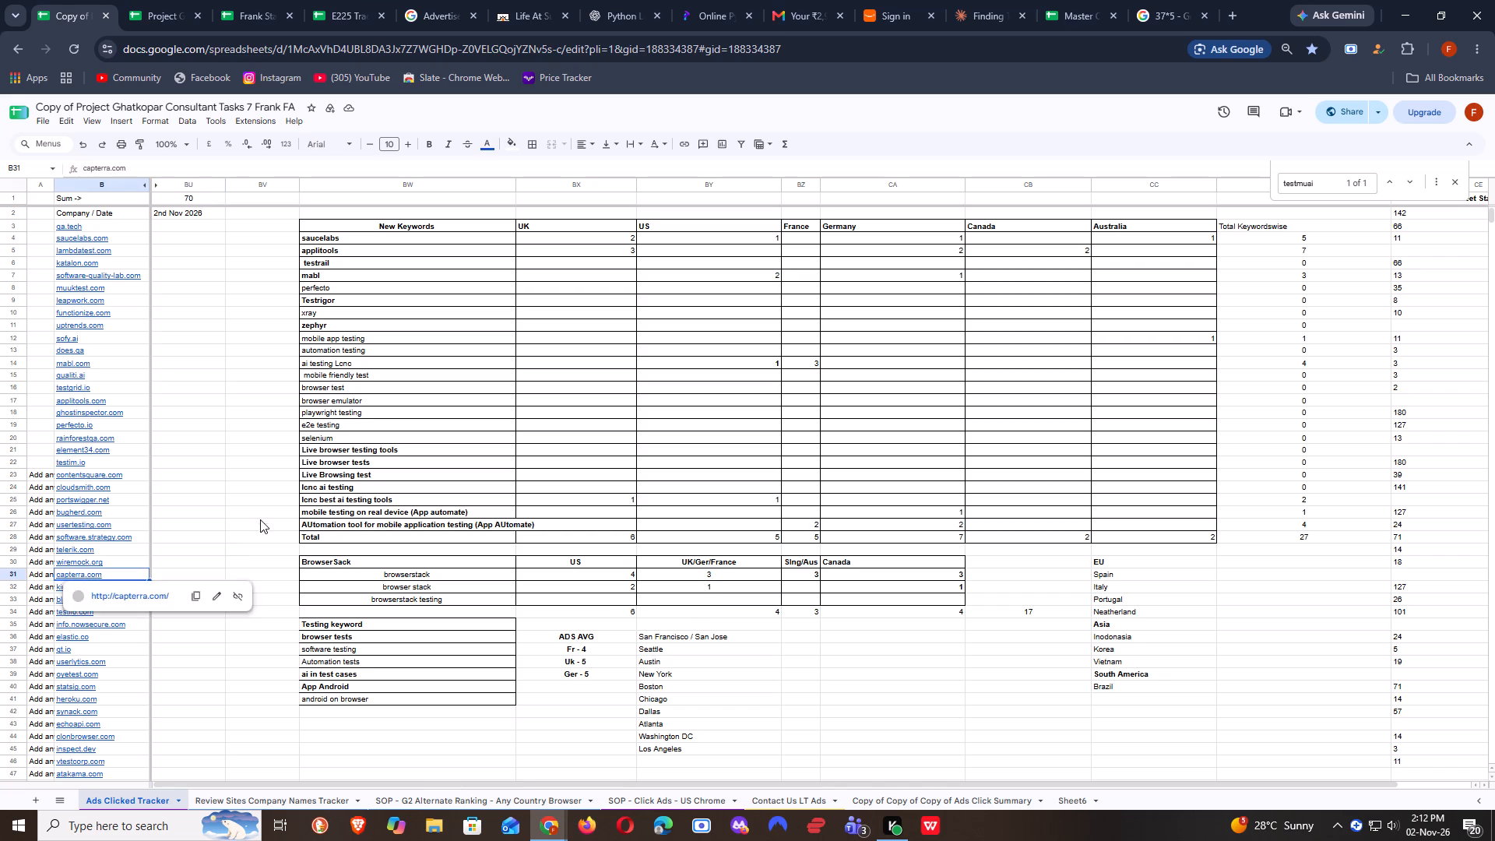
left_click(262, 514)
Copy the freshworks name from its ad page, find freshworks.com in the tracker, and enter 1 for 2nd Nov 2026.
key("alt+Tab")
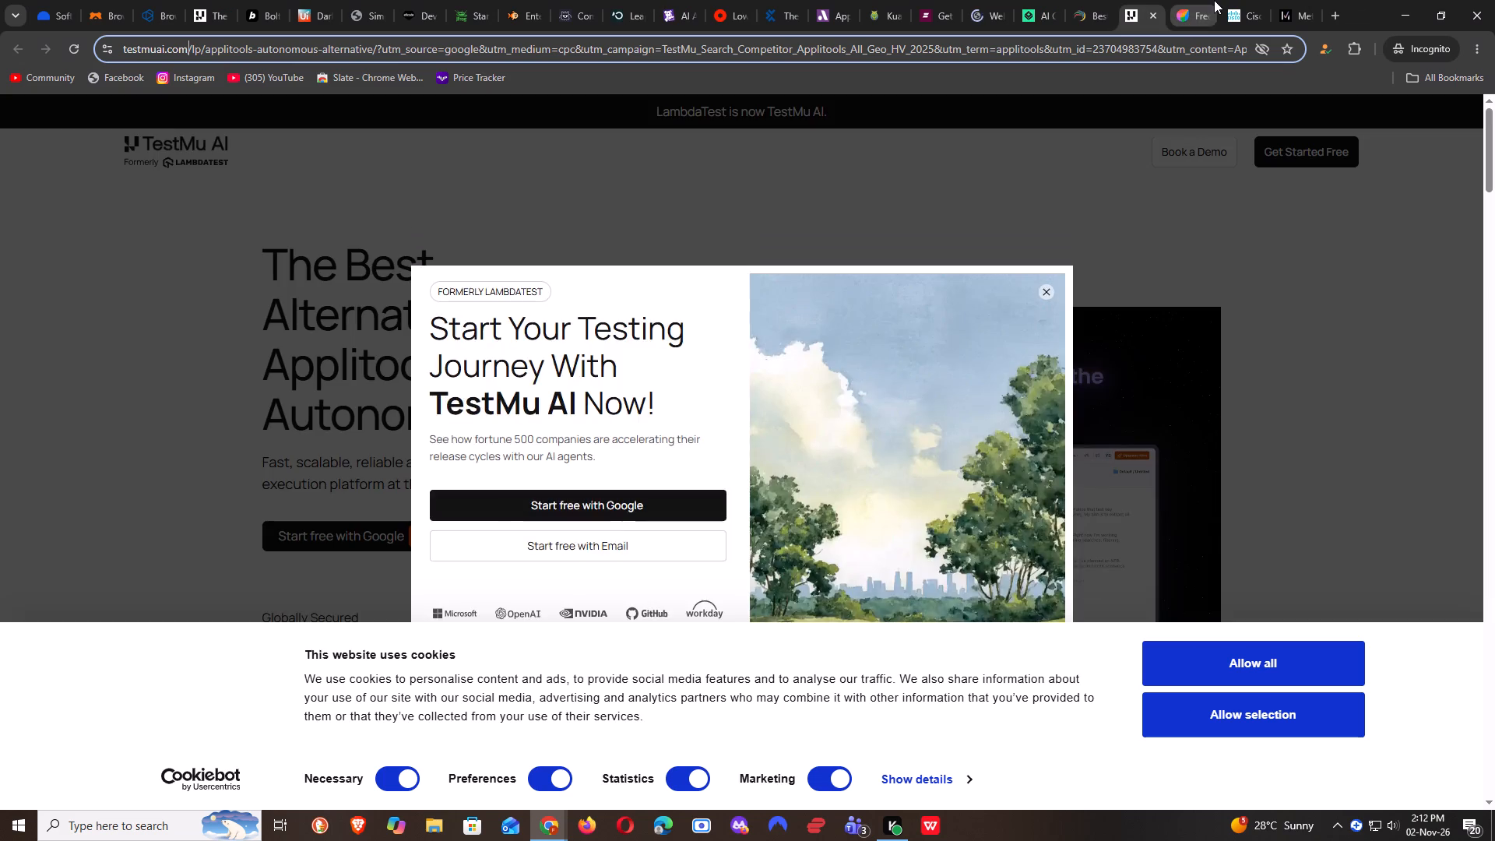
left_click(1214, 0)
double_click(147, 47)
key("ctrl+c")
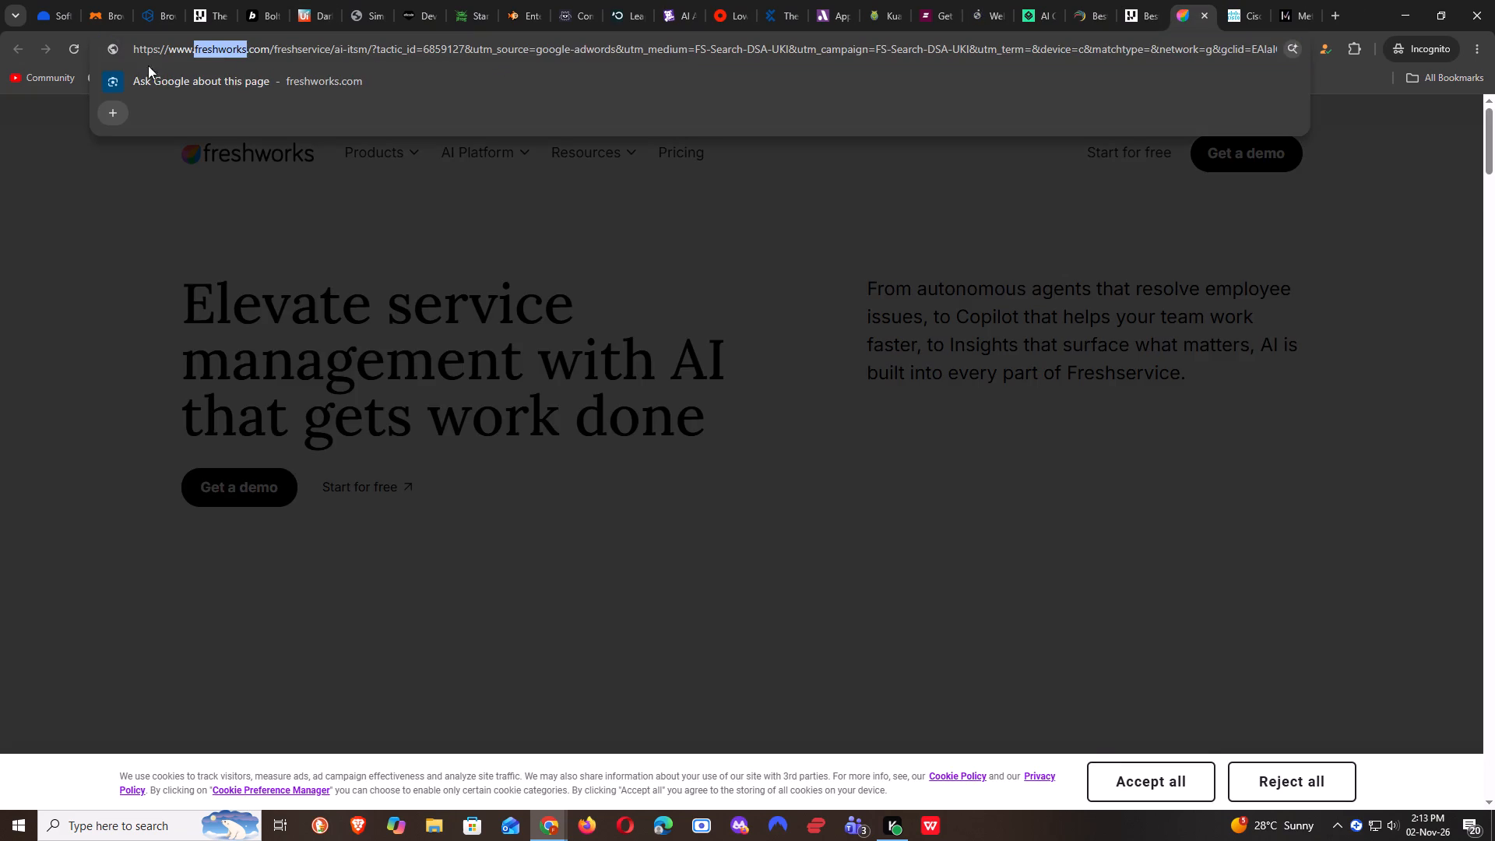
key("alt+Tab")
left_click(188, 302)
key("ctrl+f")
key("ctrl+v")
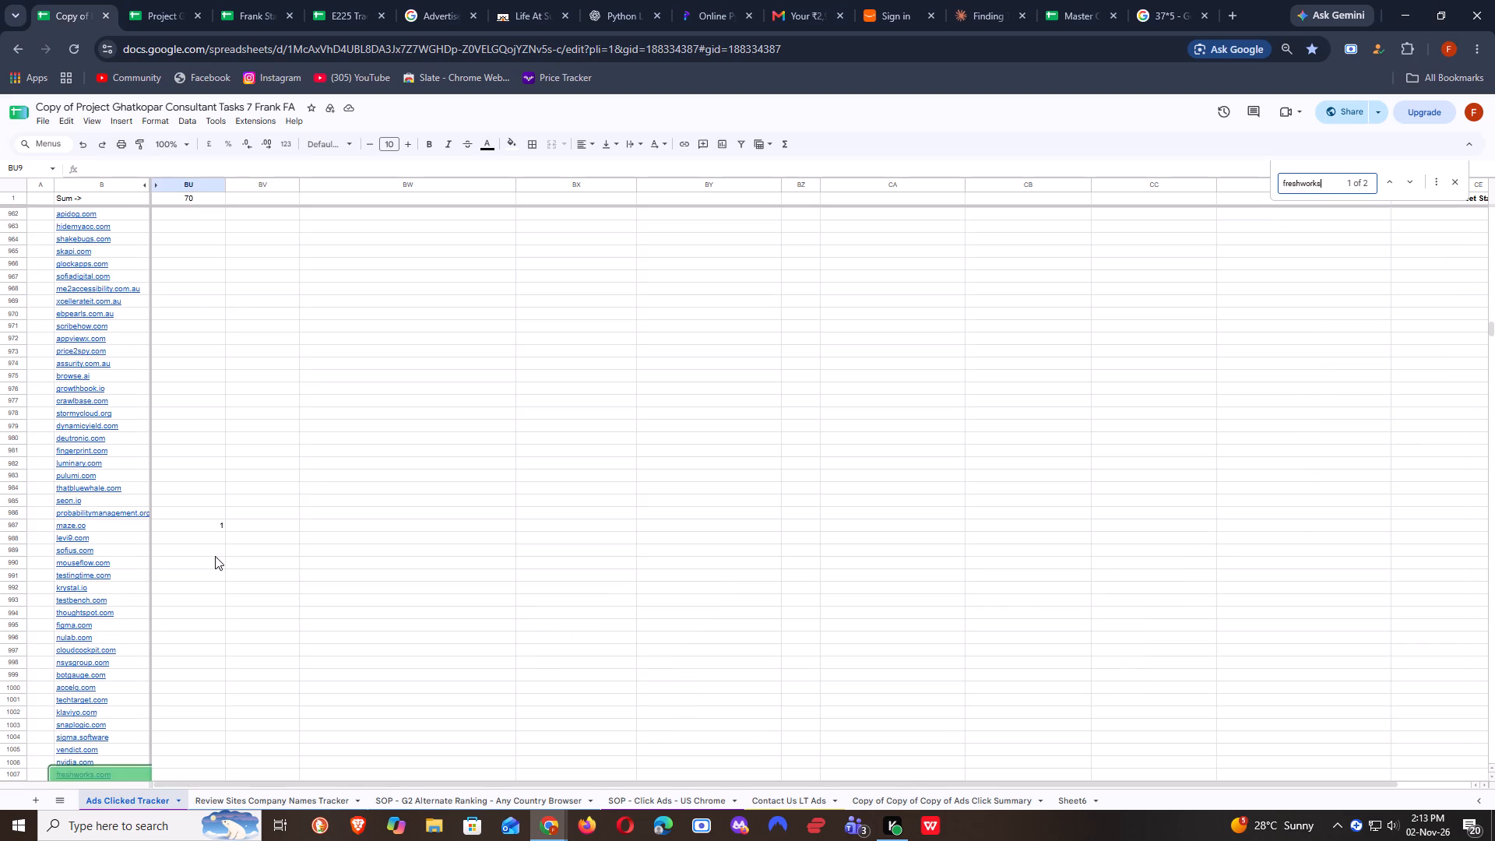
left_click(188, 774)
key("1")
key("alt+Return")
Copy the cisco name from its ad page, find cisco.com in the tracker, and enter 1 for 2nd Nov 2026.
key("alt+Tab")
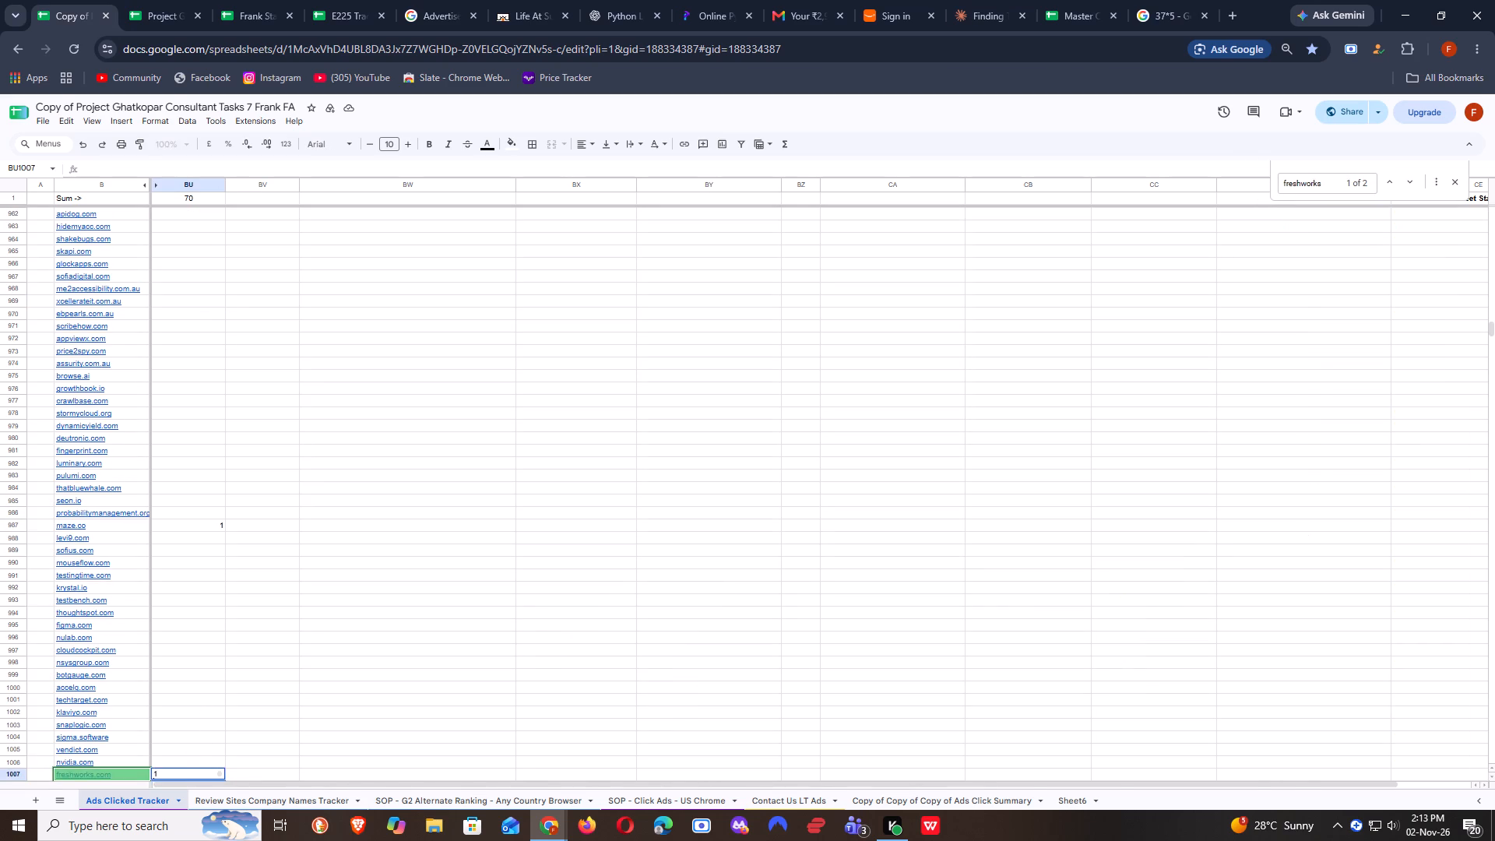
left_click(1244, 0)
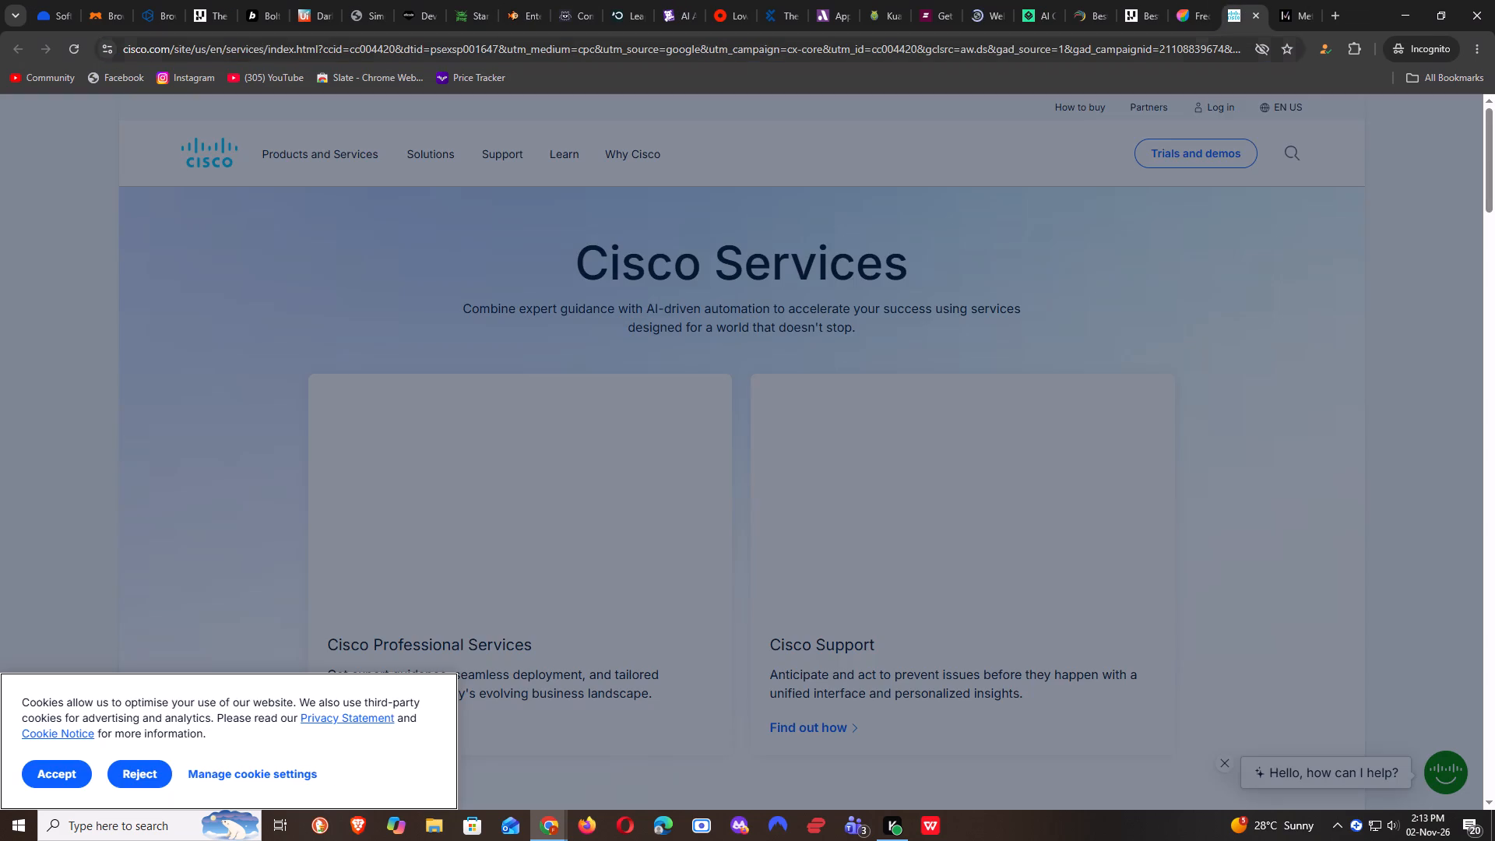
double_click(124, 43)
key("ctrl+c")
key("alt+Tab")
left_click(181, 283)
key("ctrl+f")
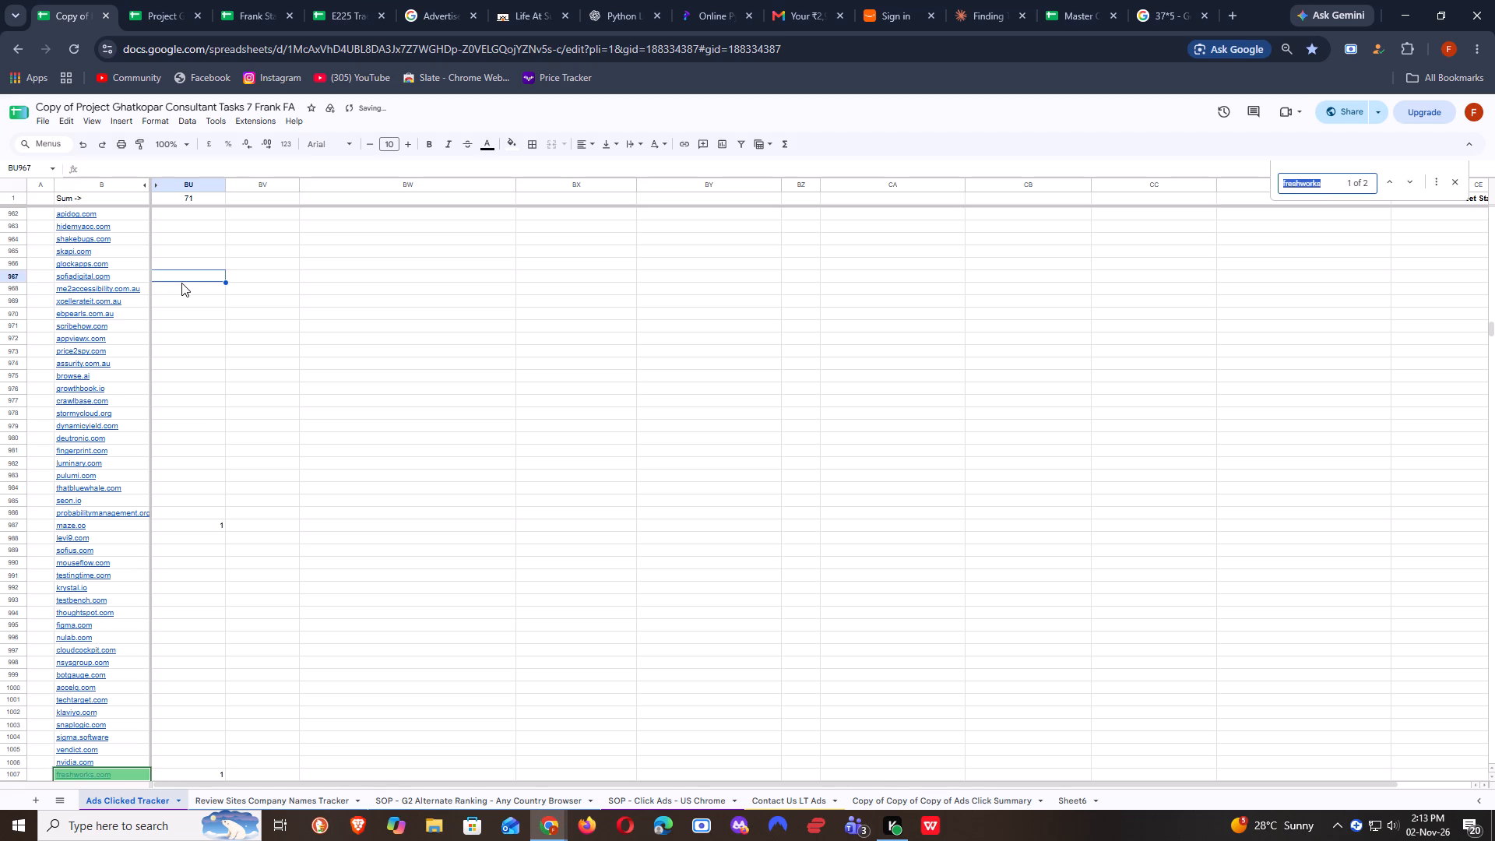
key("ctrl+v")
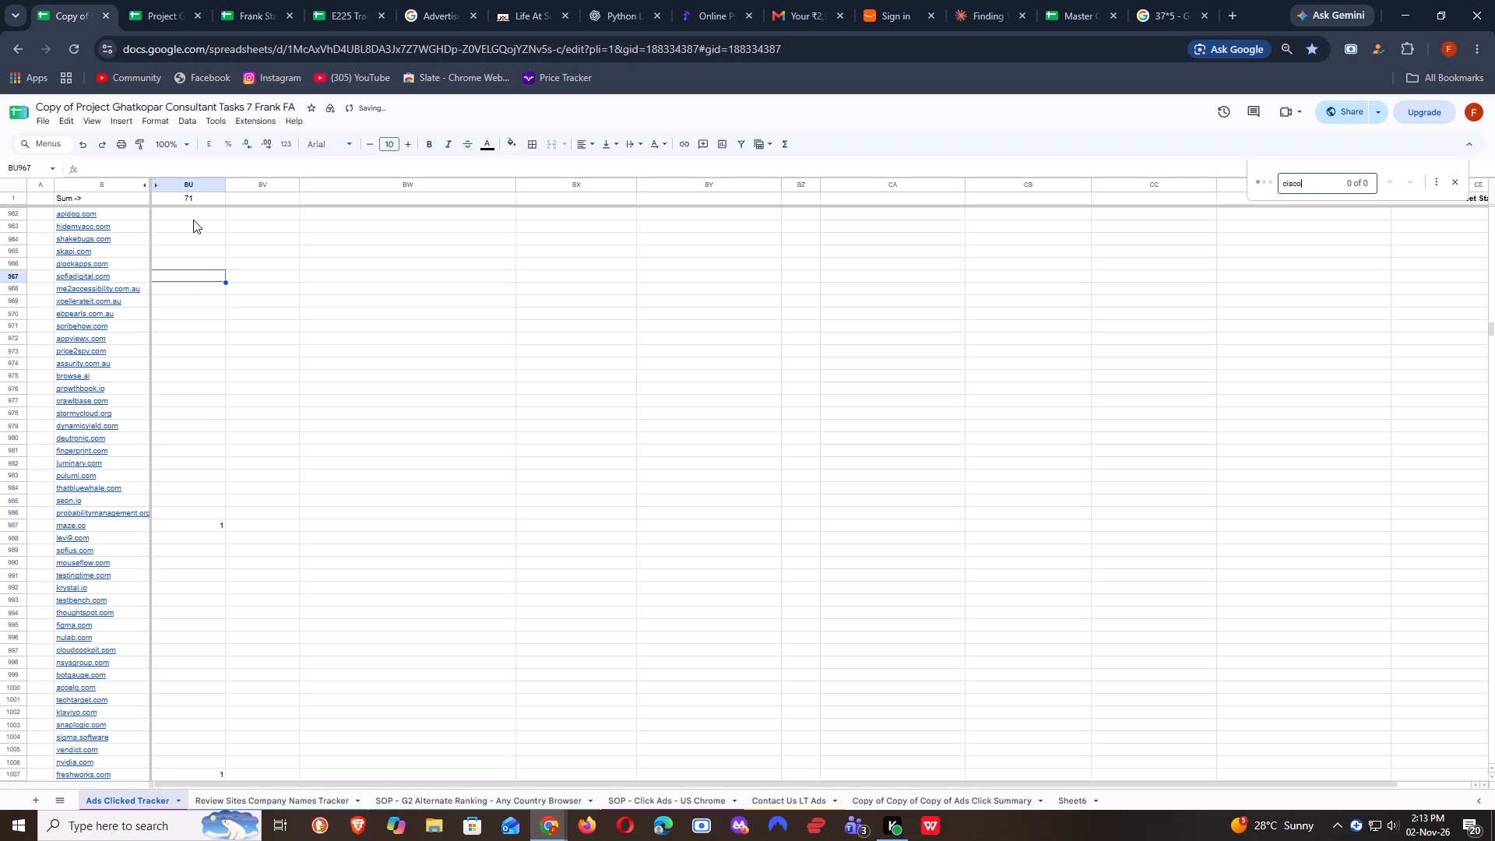
left_click(192, 214)
left_click(1412, 183)
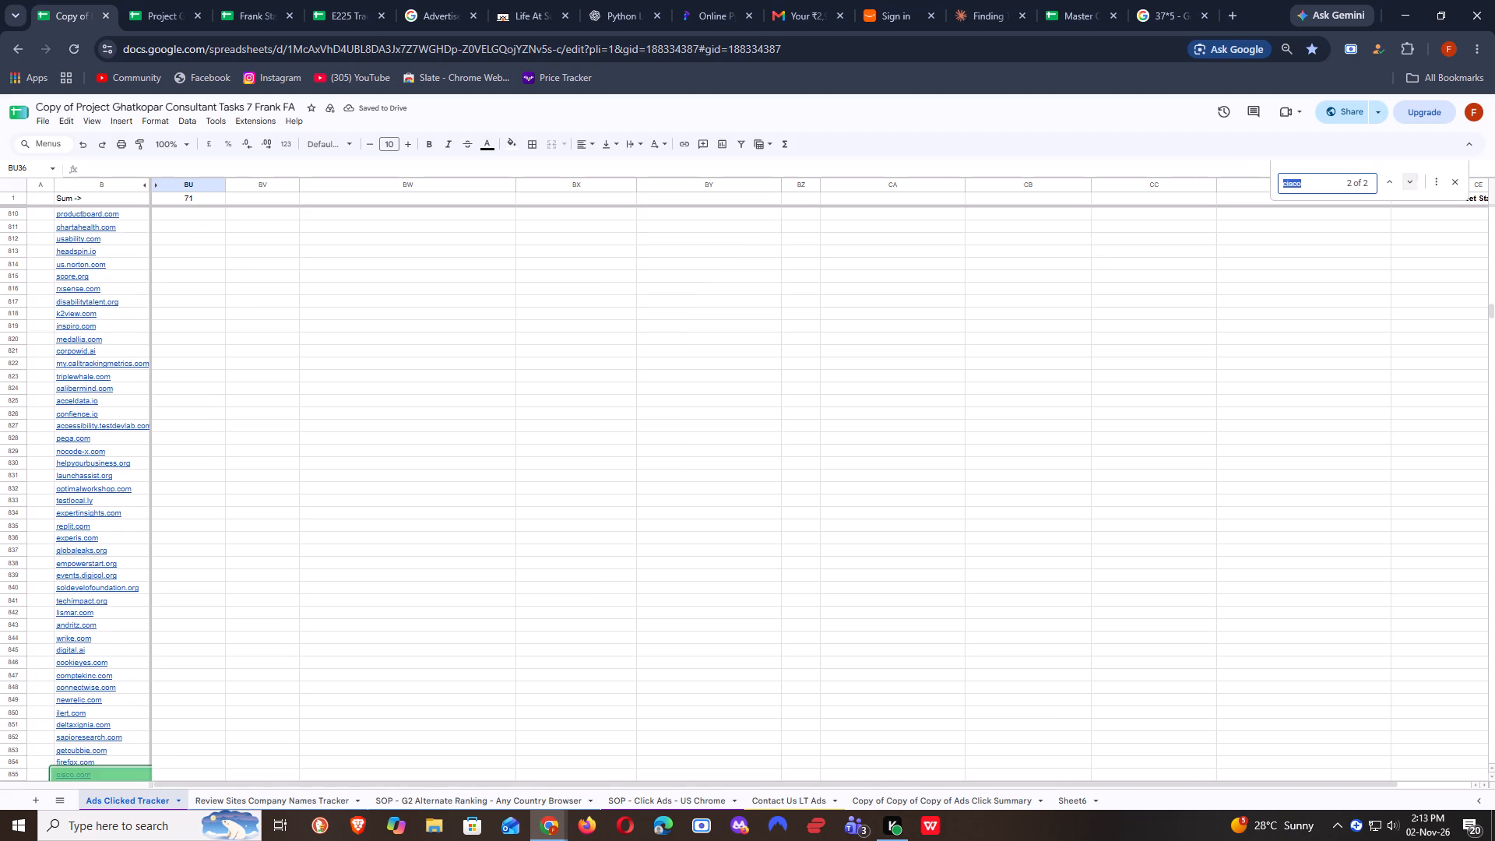
left_click(193, 774)
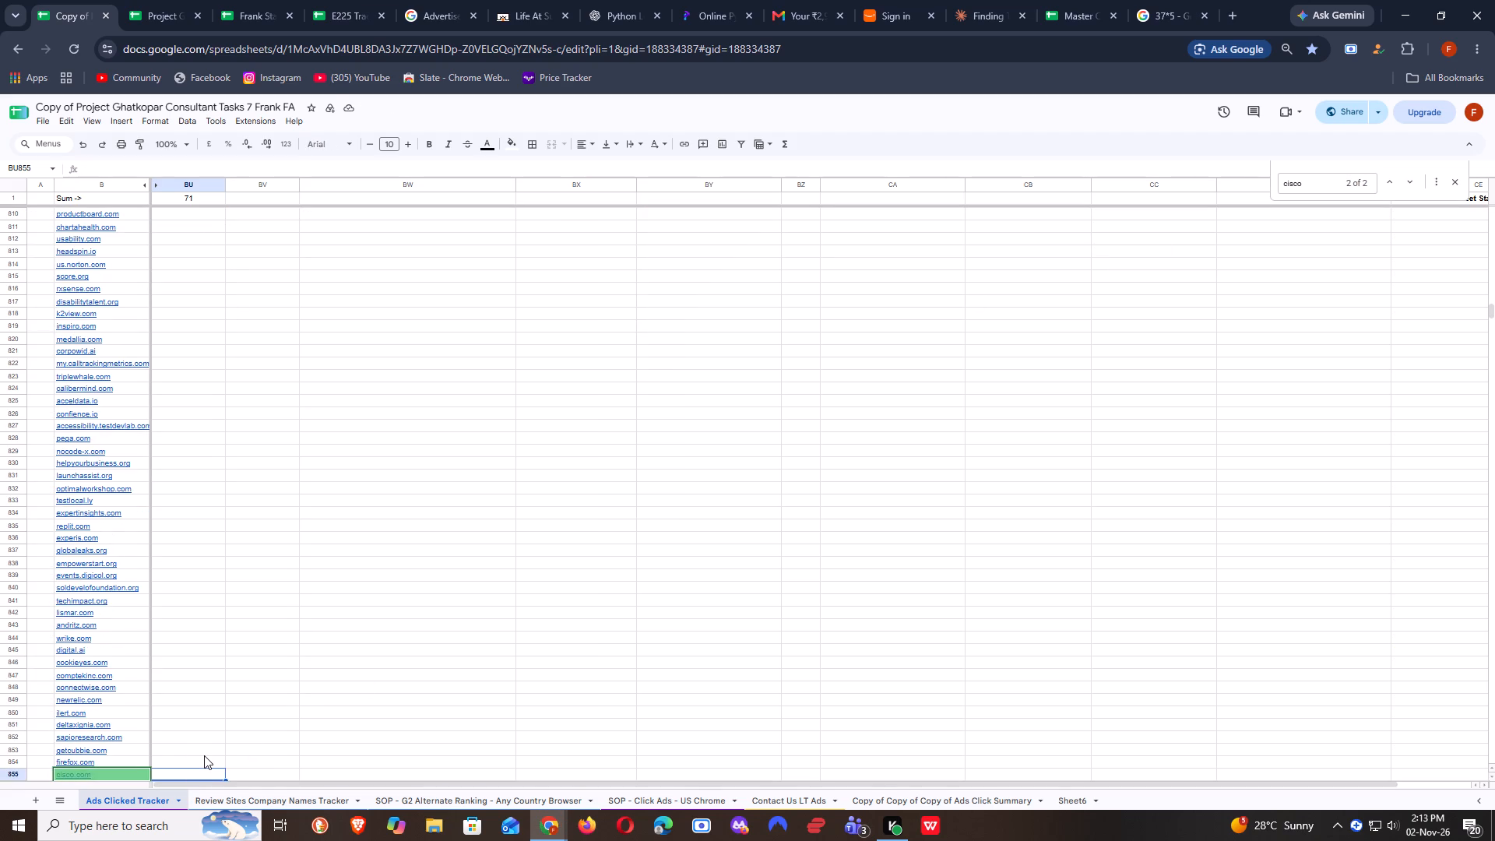
key("1")
key("Return")
key("alt+Tab")
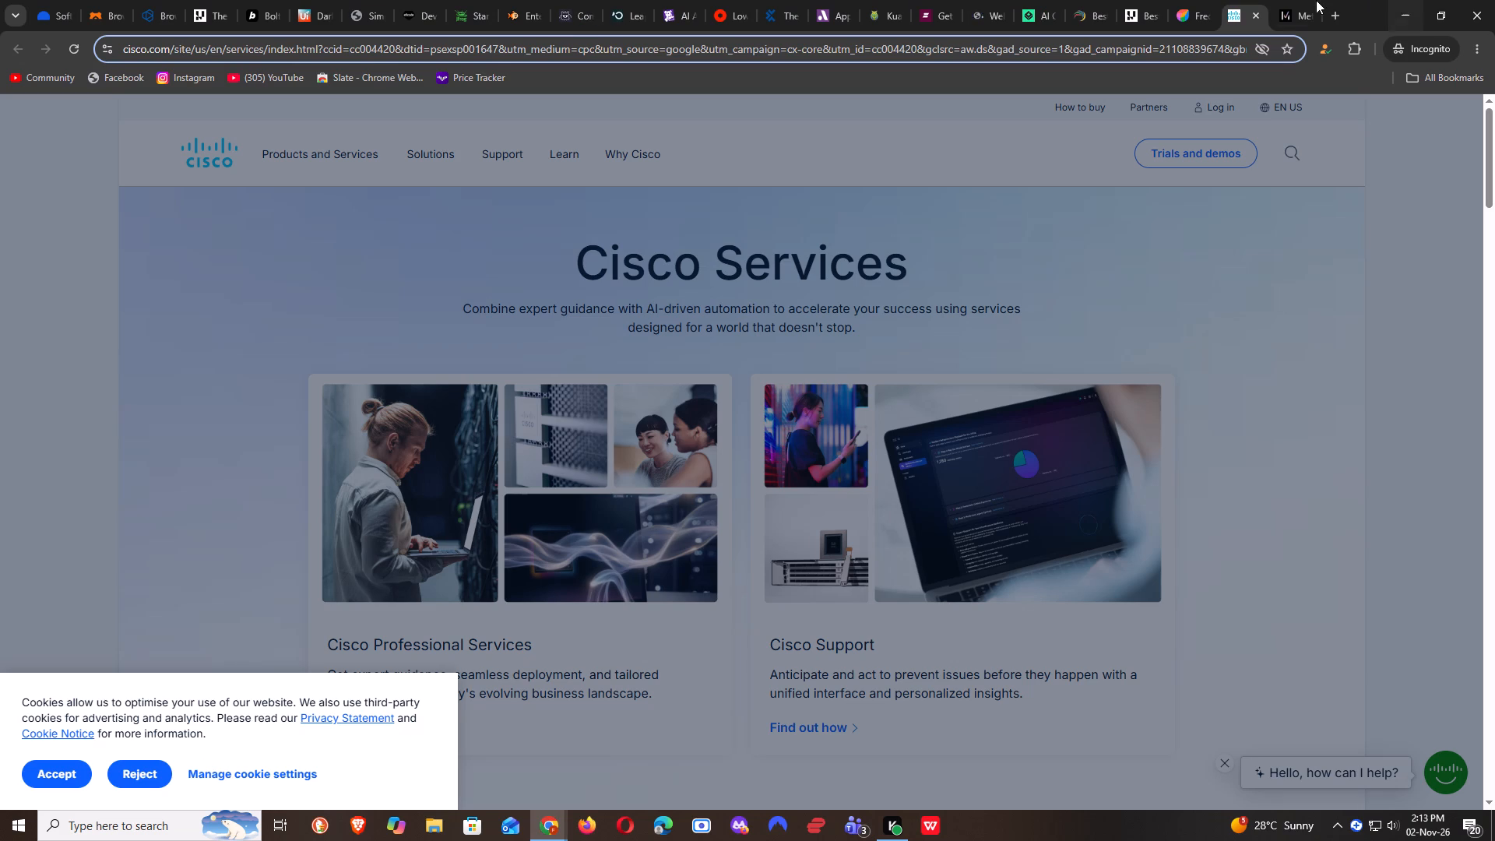
Copy the meticulous name from its ad page, find meticulous.ai in the tracker, and set its 2nd Nov 2026 count to 2.
left_click(1309, 0)
double_click(126, 54)
double_click(144, 50, "ctrl")
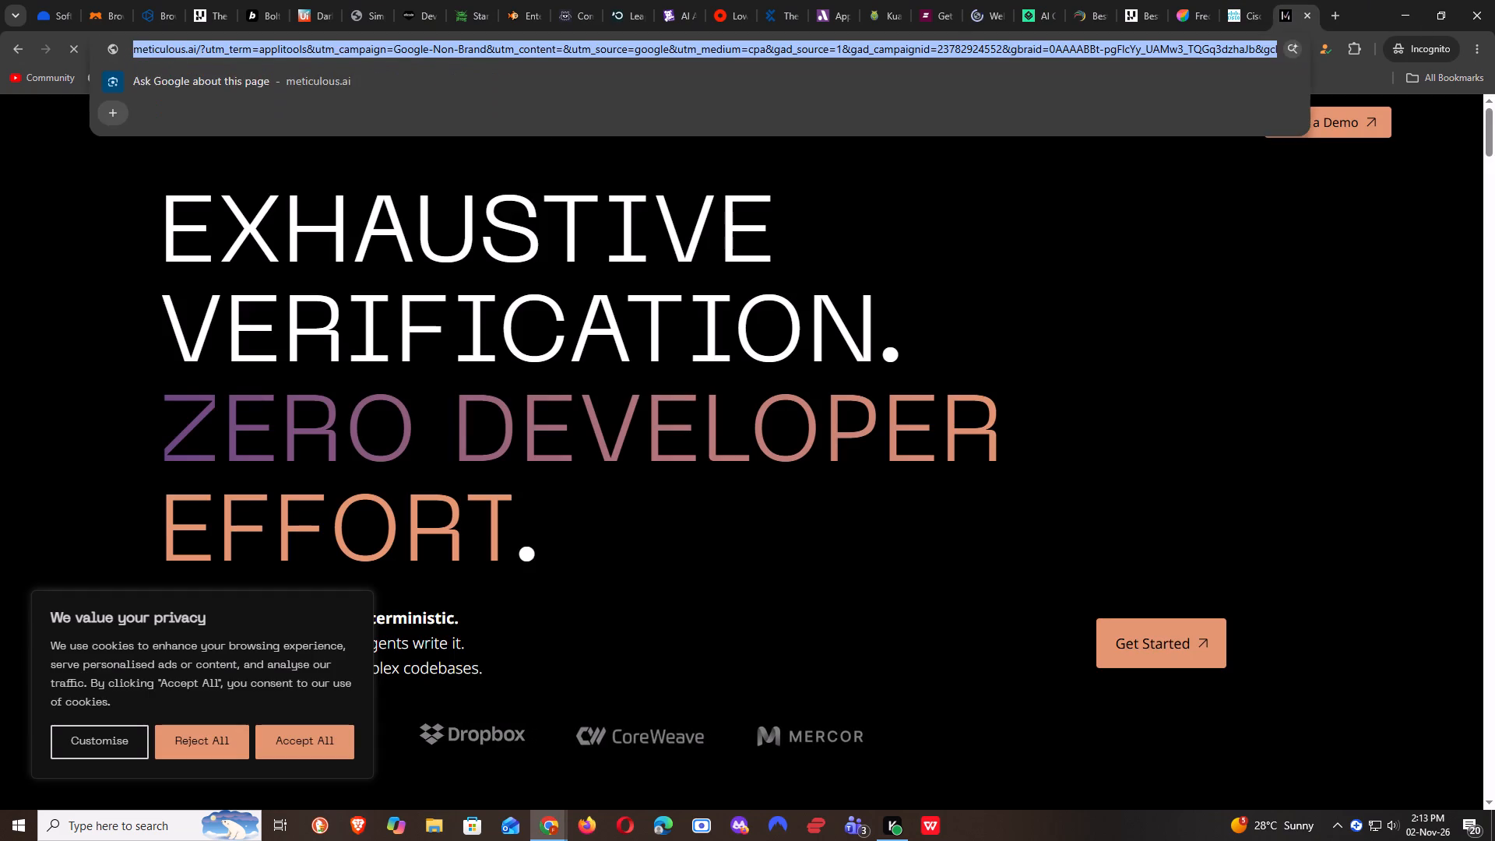
key("ctrl+c")
key("alt+Tab")
key("ctrl+f")
key("ctrl+v")
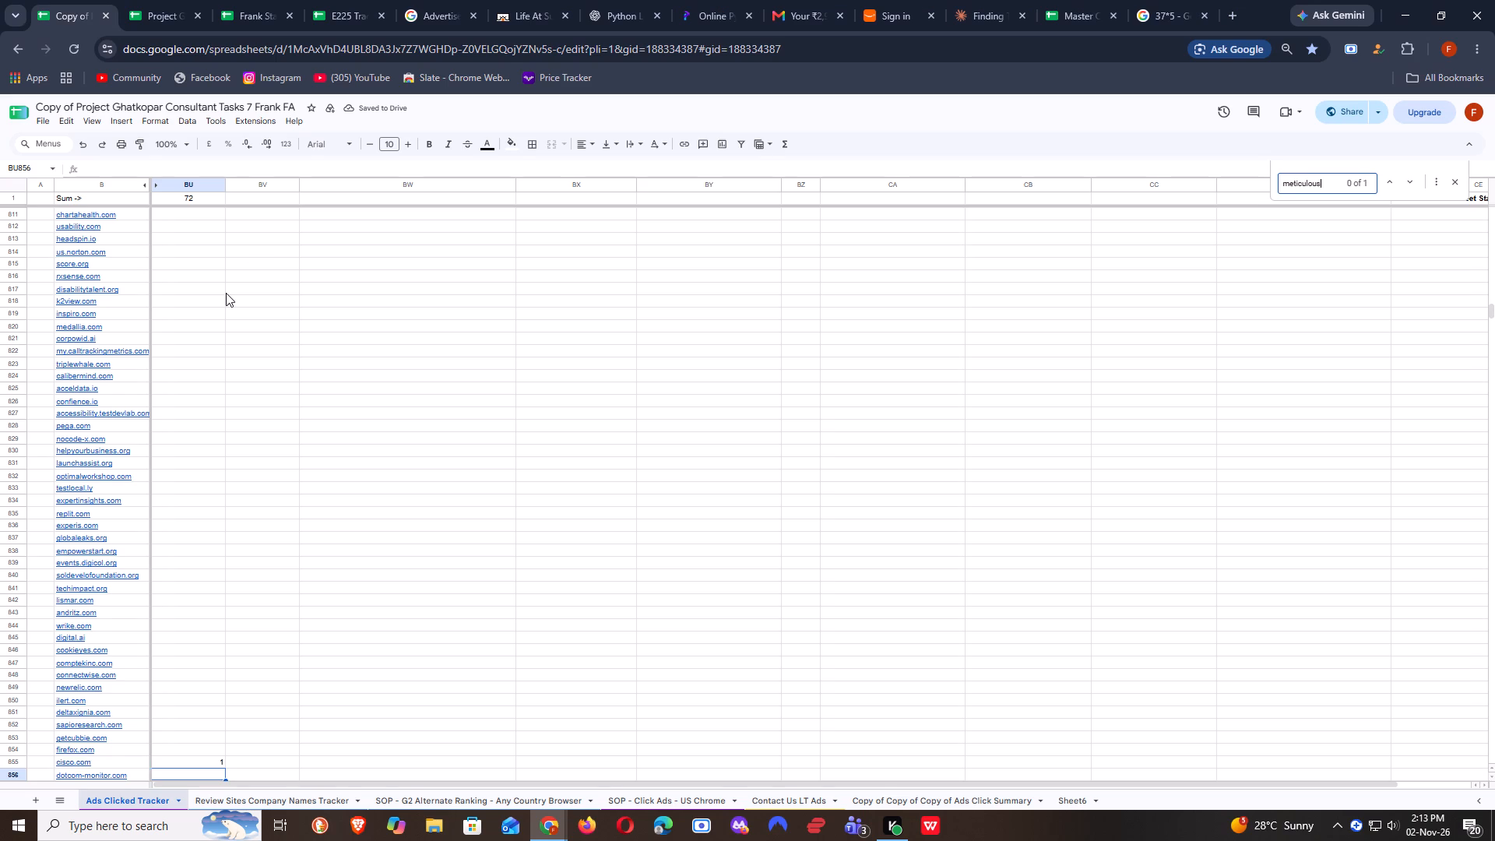
left_click(174, 779)
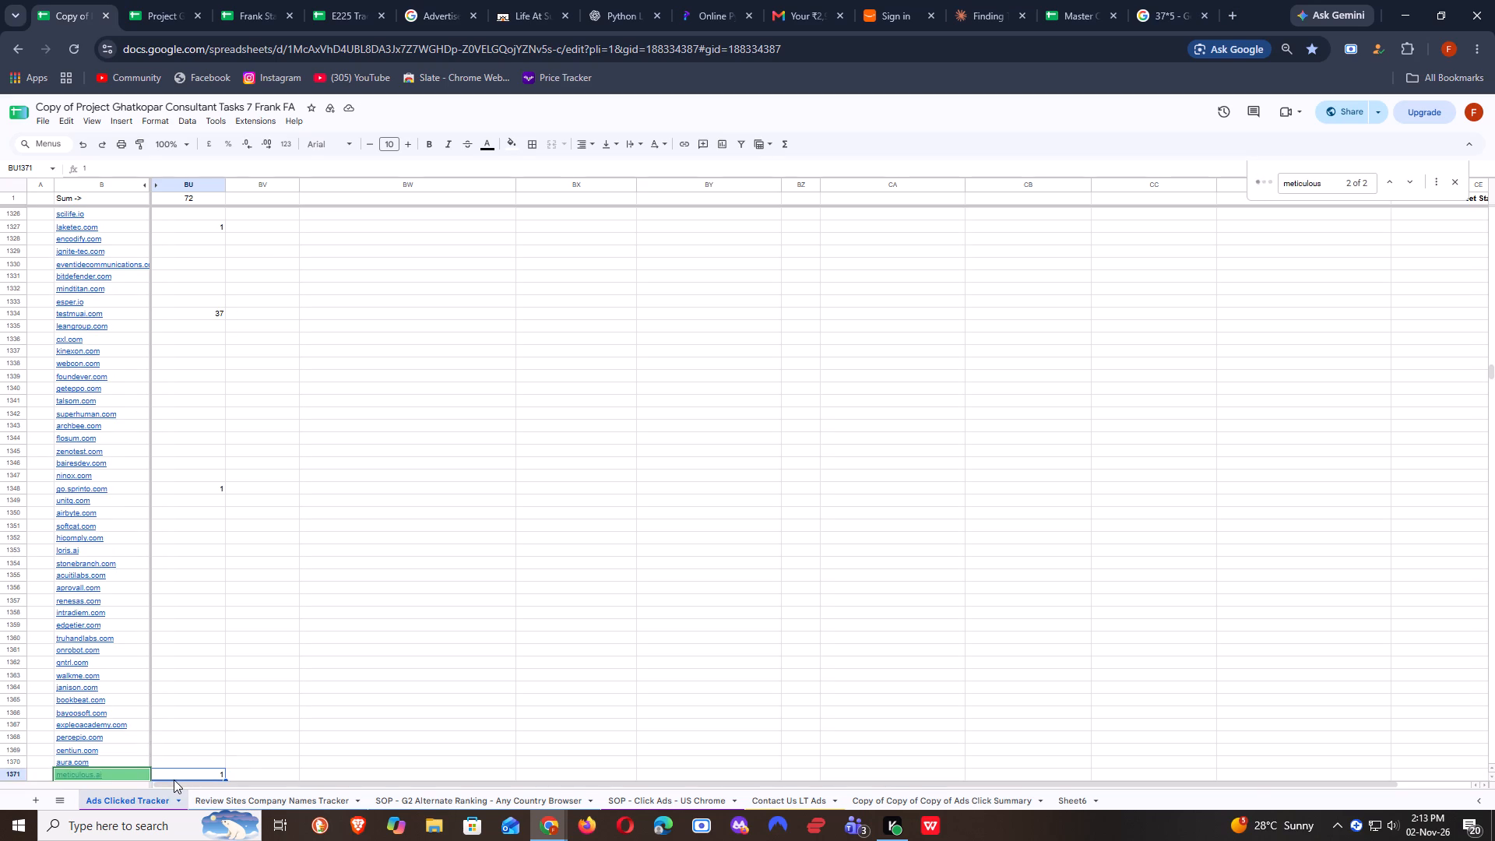
key("2")
key("alt+Return")
Look back through the open ad pages, including Meticulous, bolt.new, the TestMu AI BrowserStack alternative and TinyFish.
key("alt+Tab")
left_click(33, 440)
left_click(1494, 0)
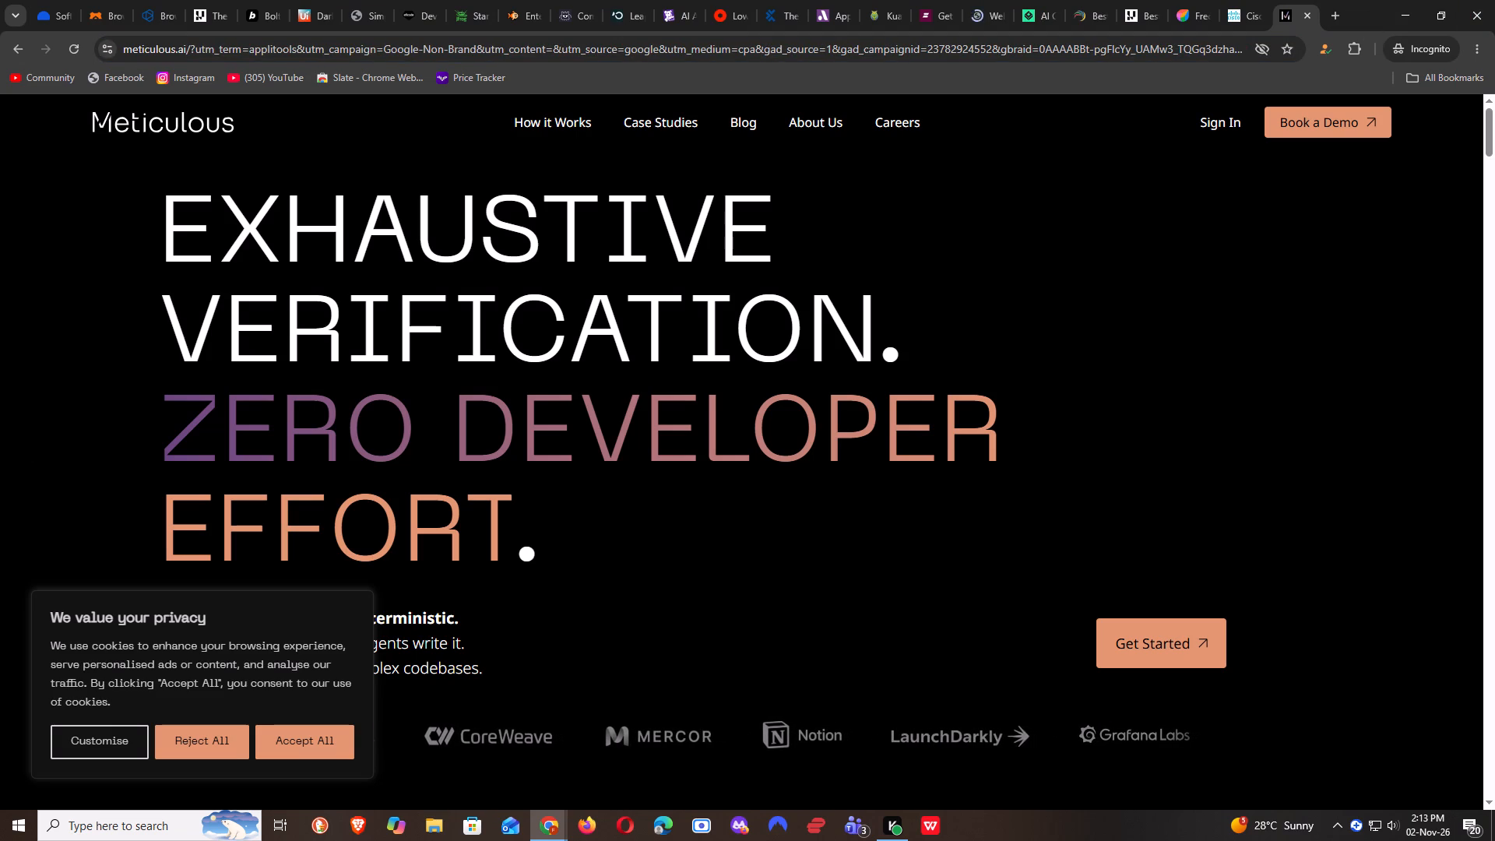
left_click(420, 467)
left_click(240, 0)
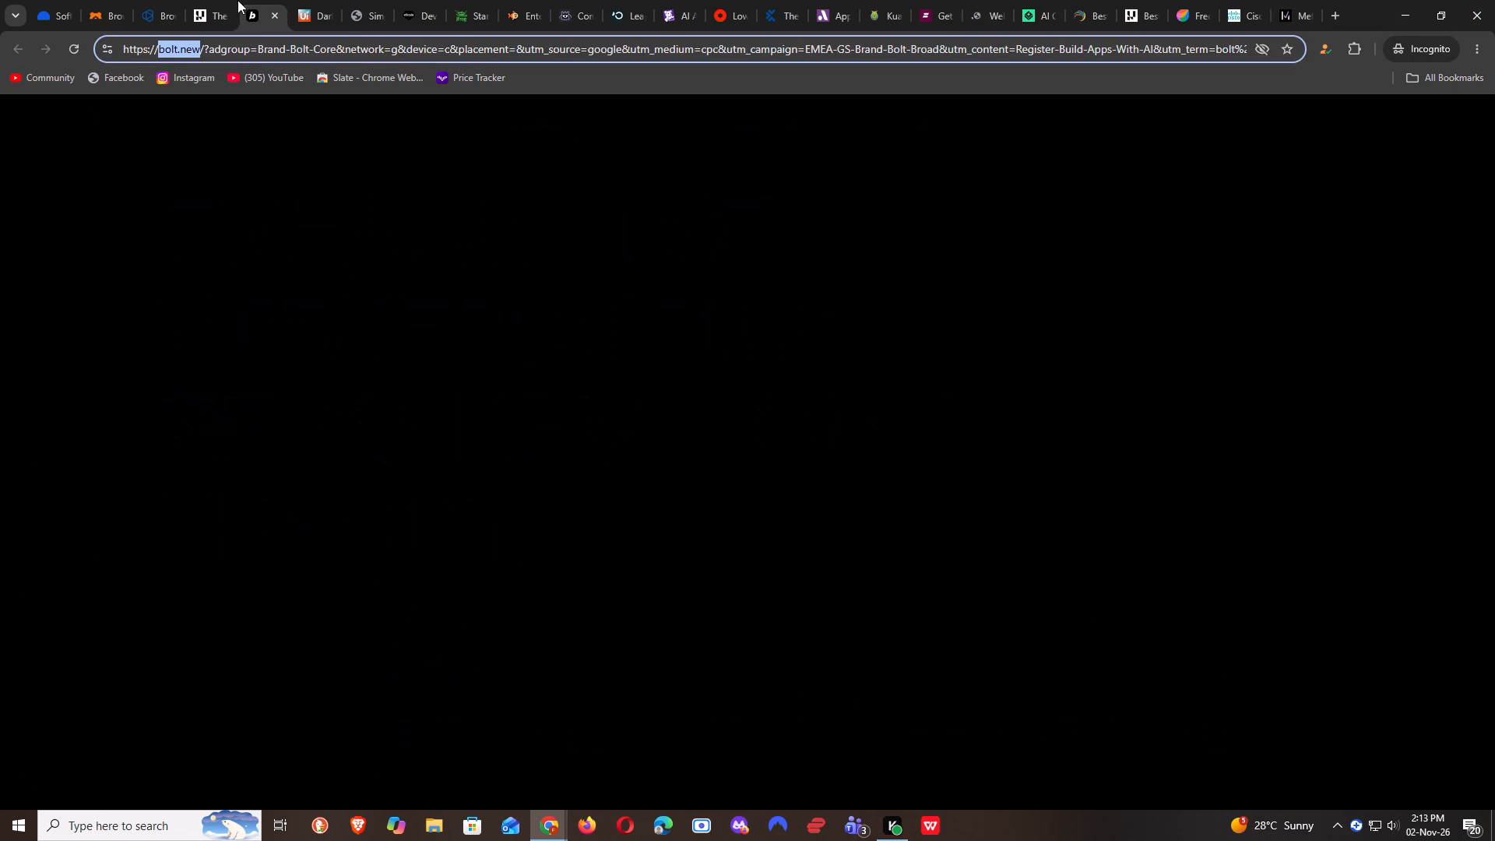
left_click(219, 0)
left_click(518, 4)
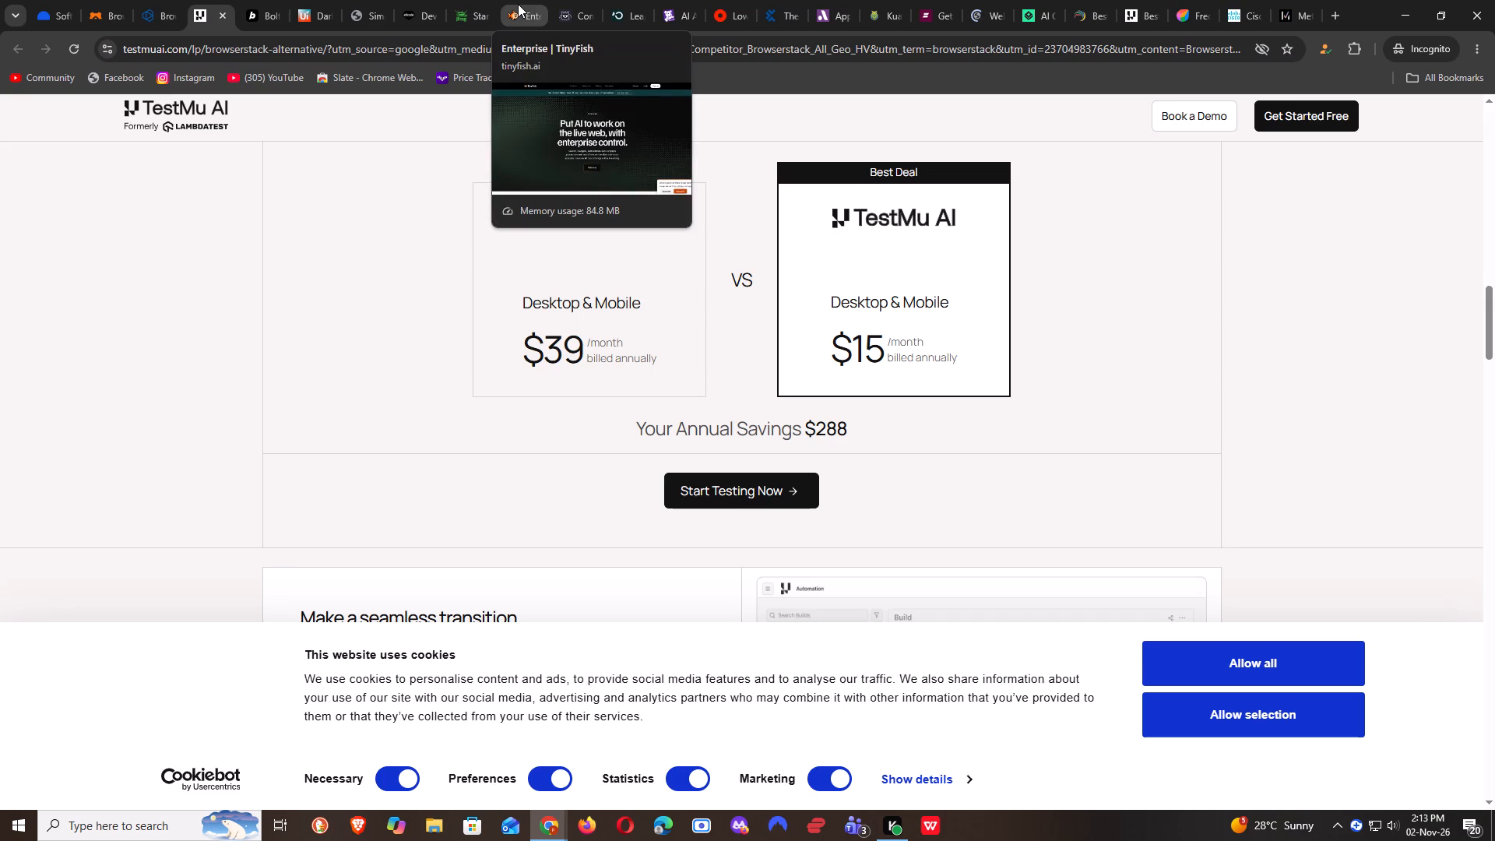
left_click(266, 533)
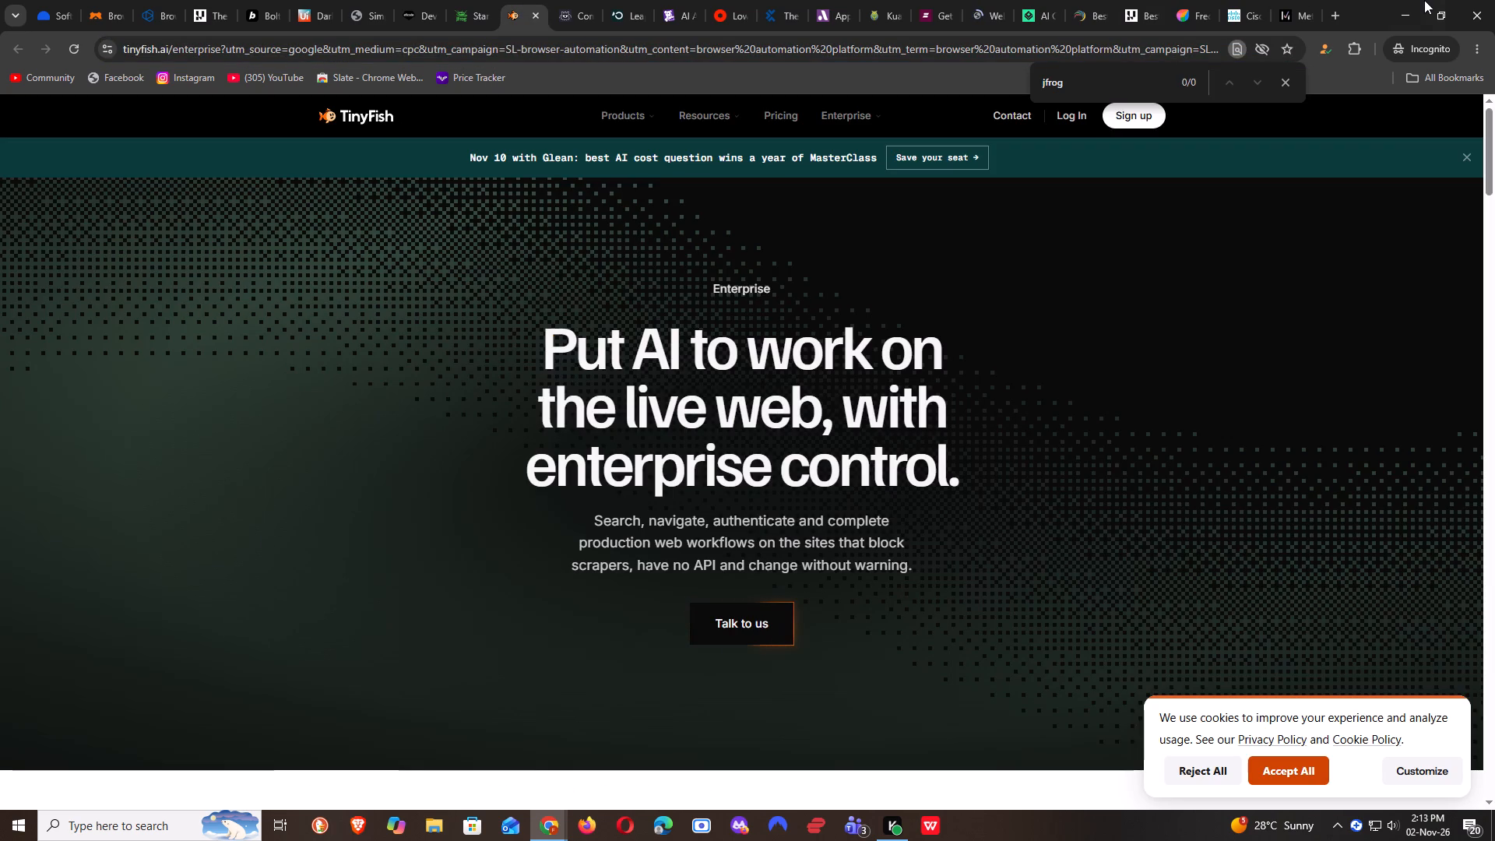
Close the incognito browser window holding all the opened ad pages and return to the tracker sheet.
left_click(1415, 2)
left_click(246, 427)
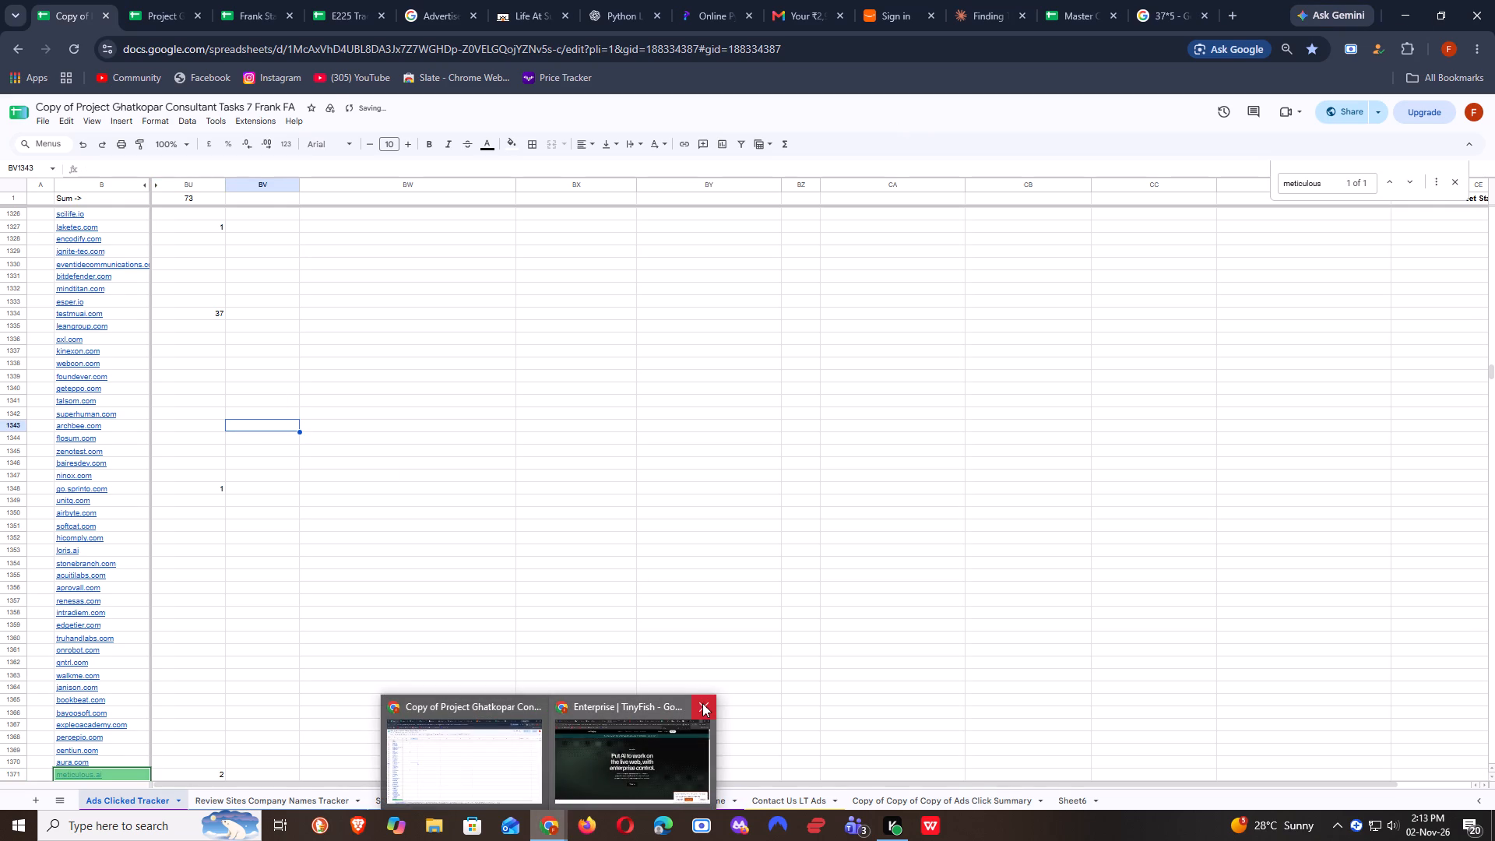
left_click(702, 703)
left_click(512, 350)
left_click(467, 463)
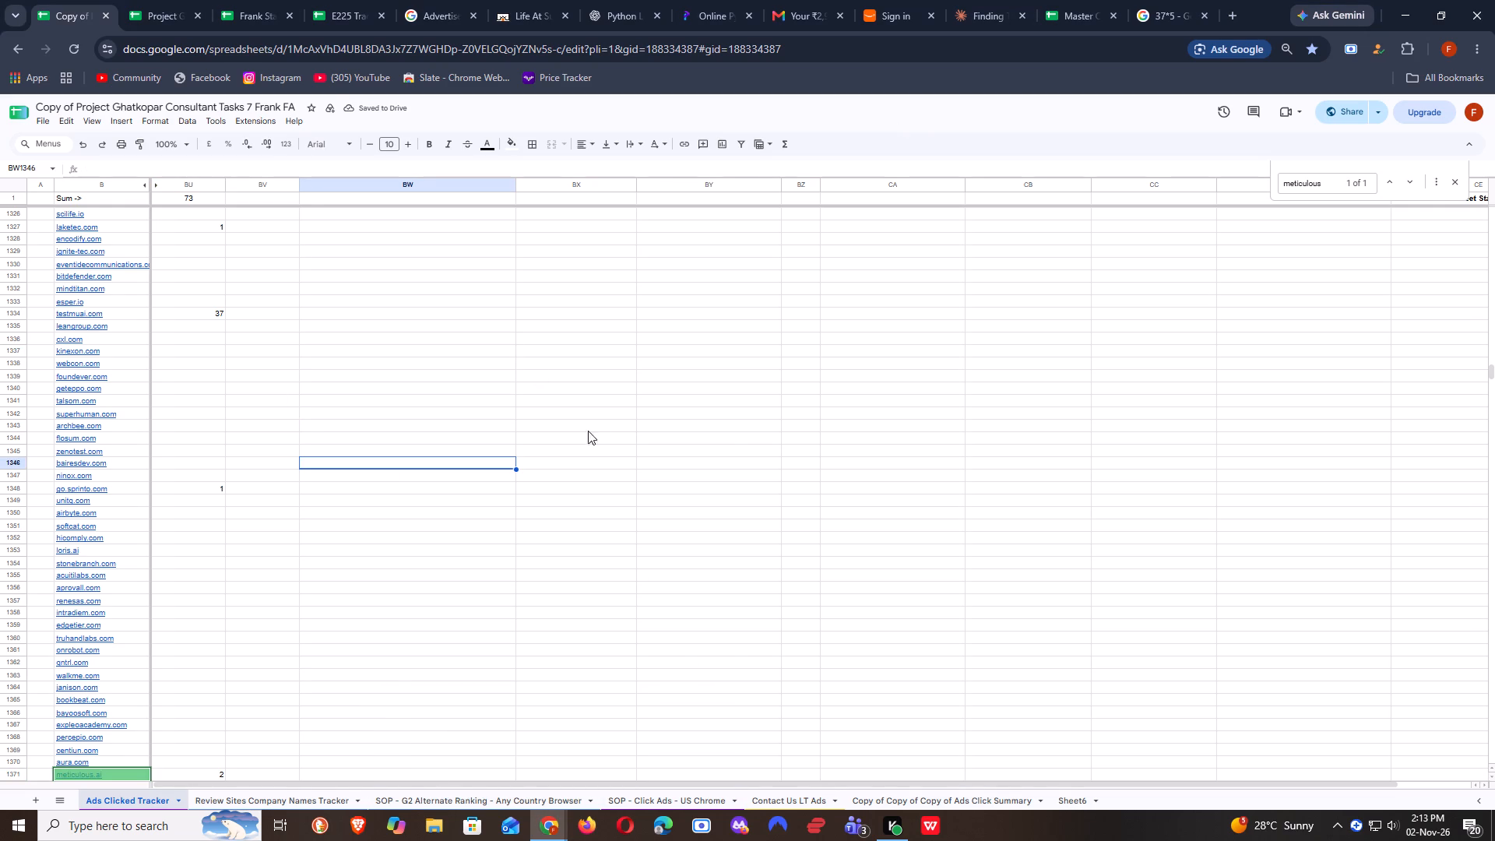
Close the meticulous search and go back to the New Keywords table at the start of the tracker.
left_click(1454, 185)
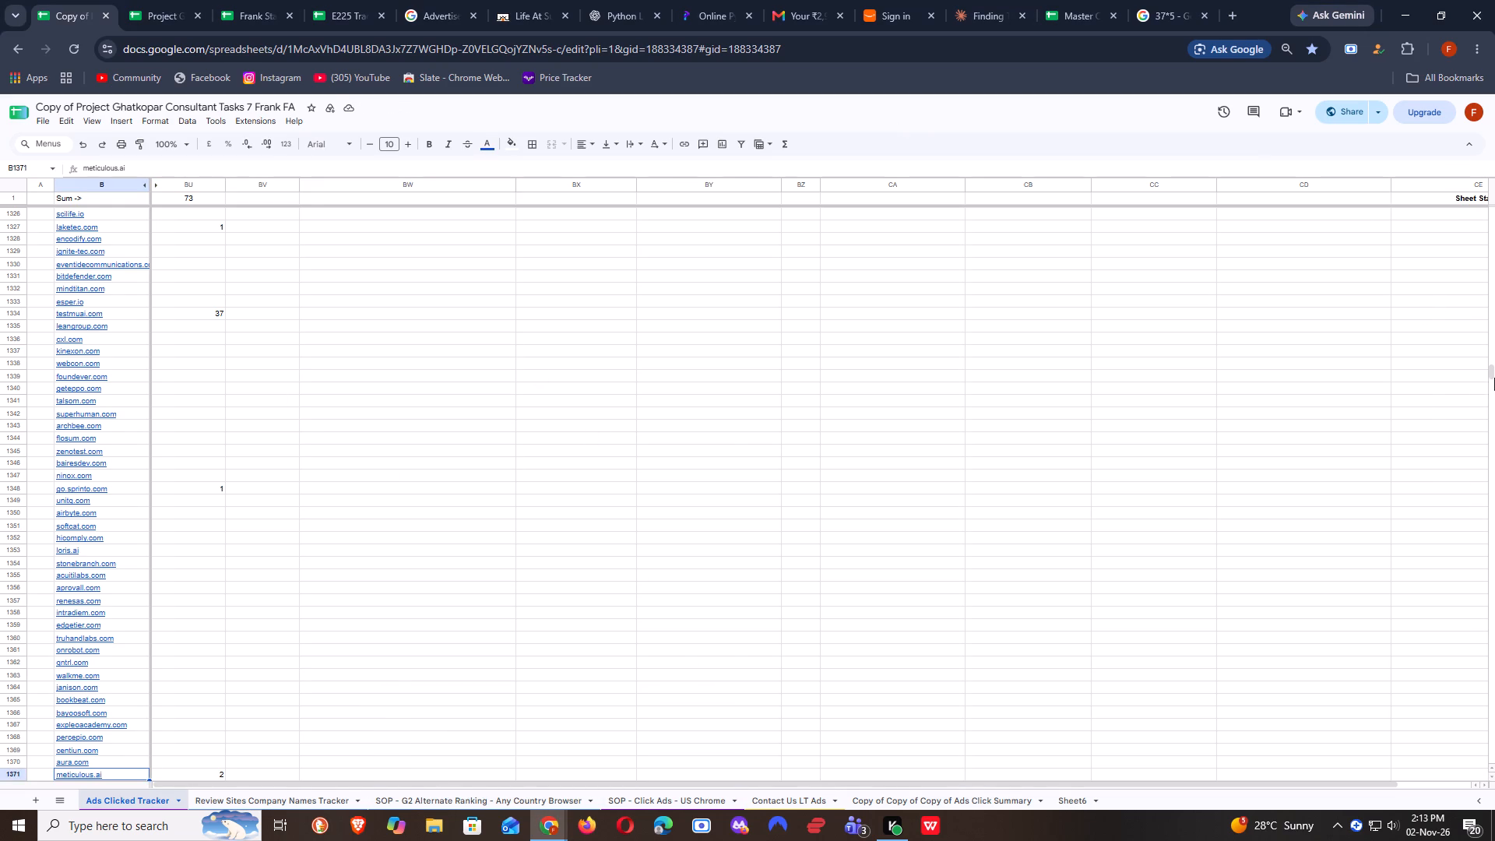
left_click_drag(1494, 378, 1494, 0)
left_click(202, 442)
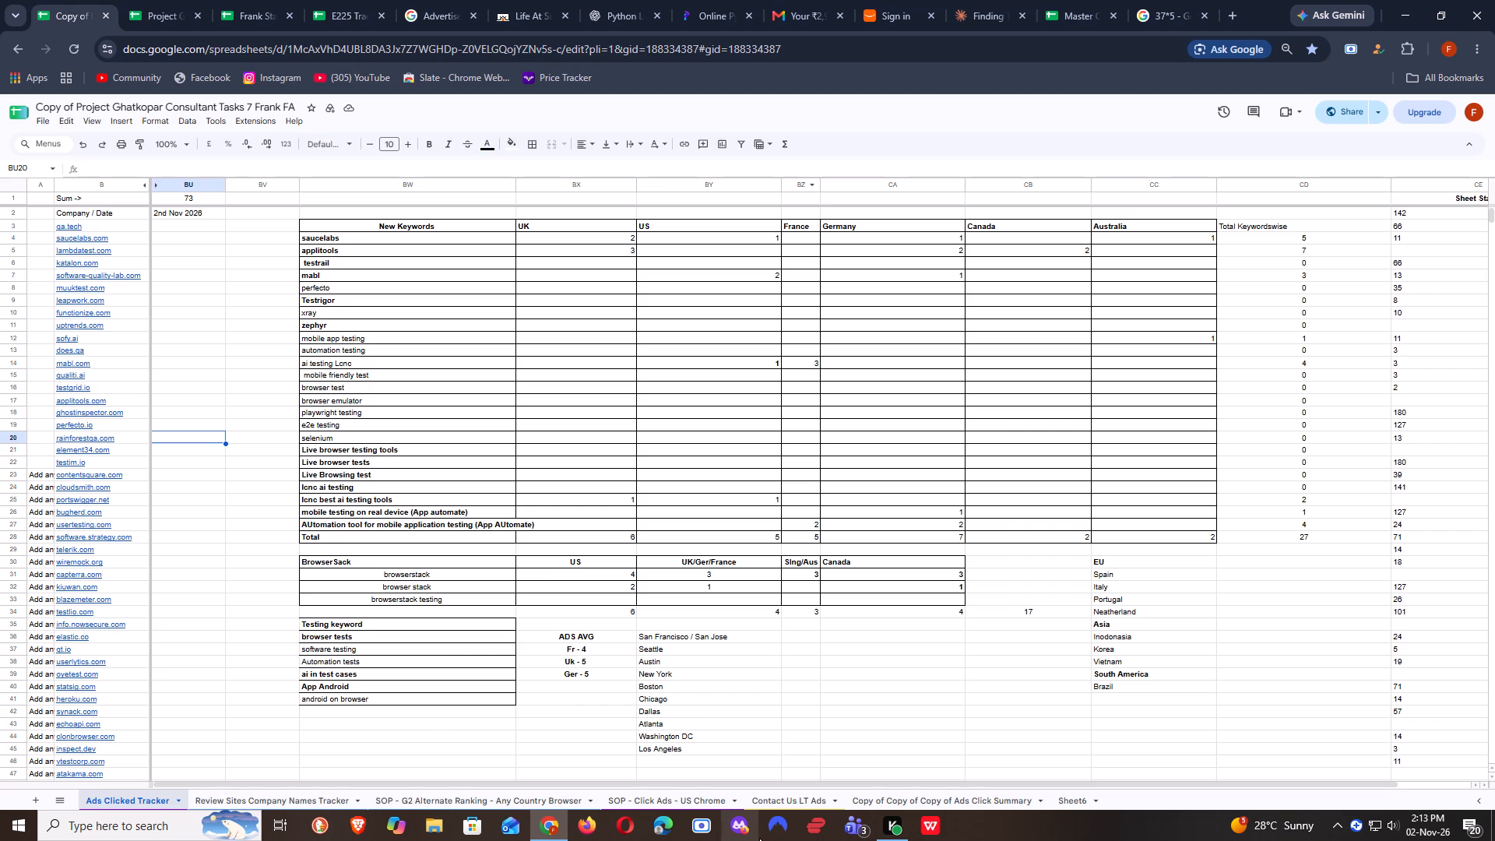
Switch to ExpressVPN, search the locations for ger, connect to Germany - Frankfurt - 1, and return to the tracker.
left_click(810, 823)
left_click(723, 375)
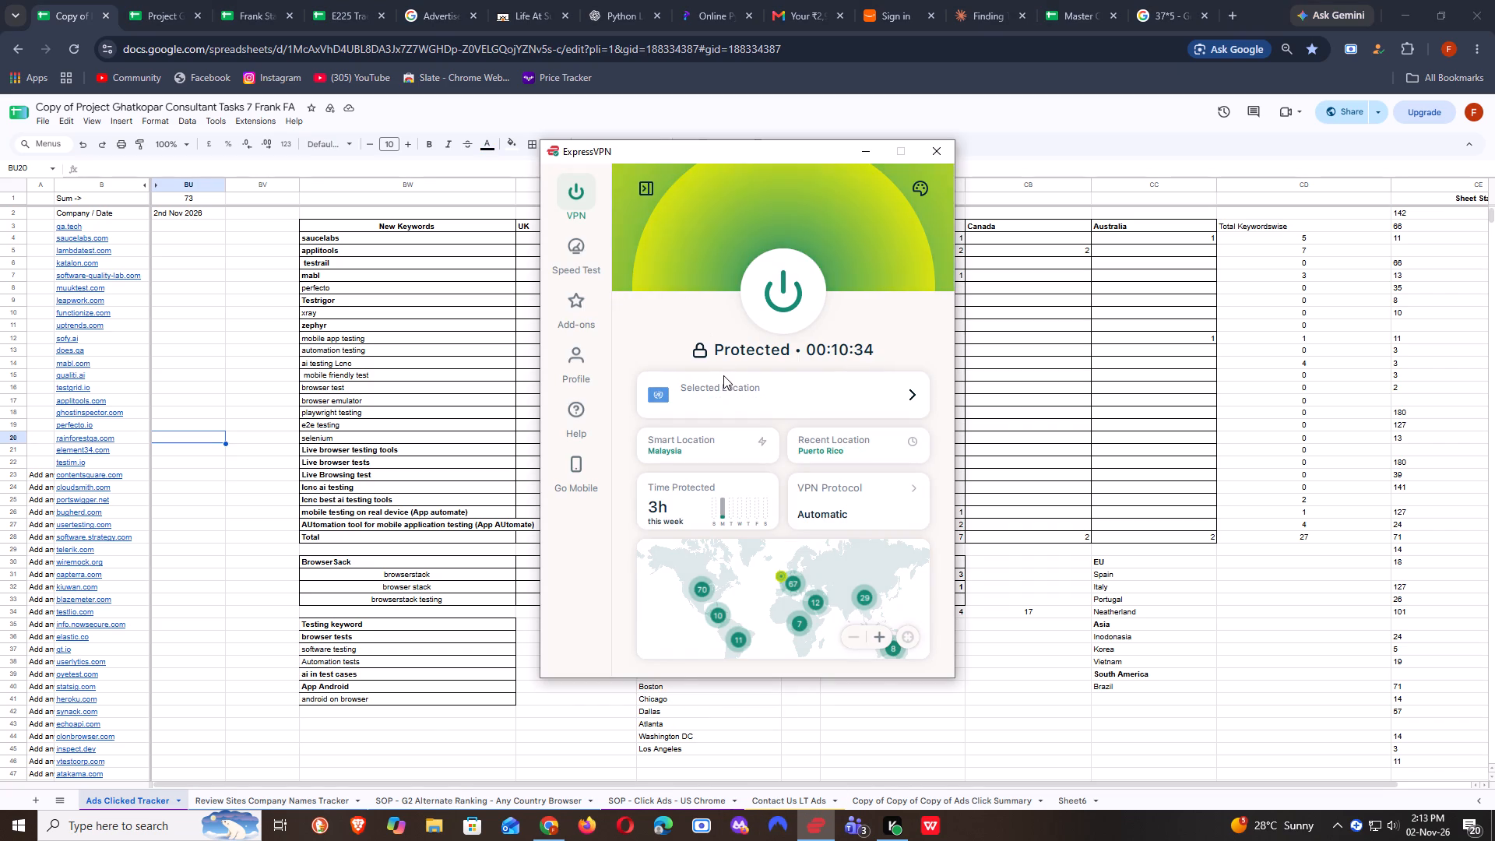
left_click(696, 215)
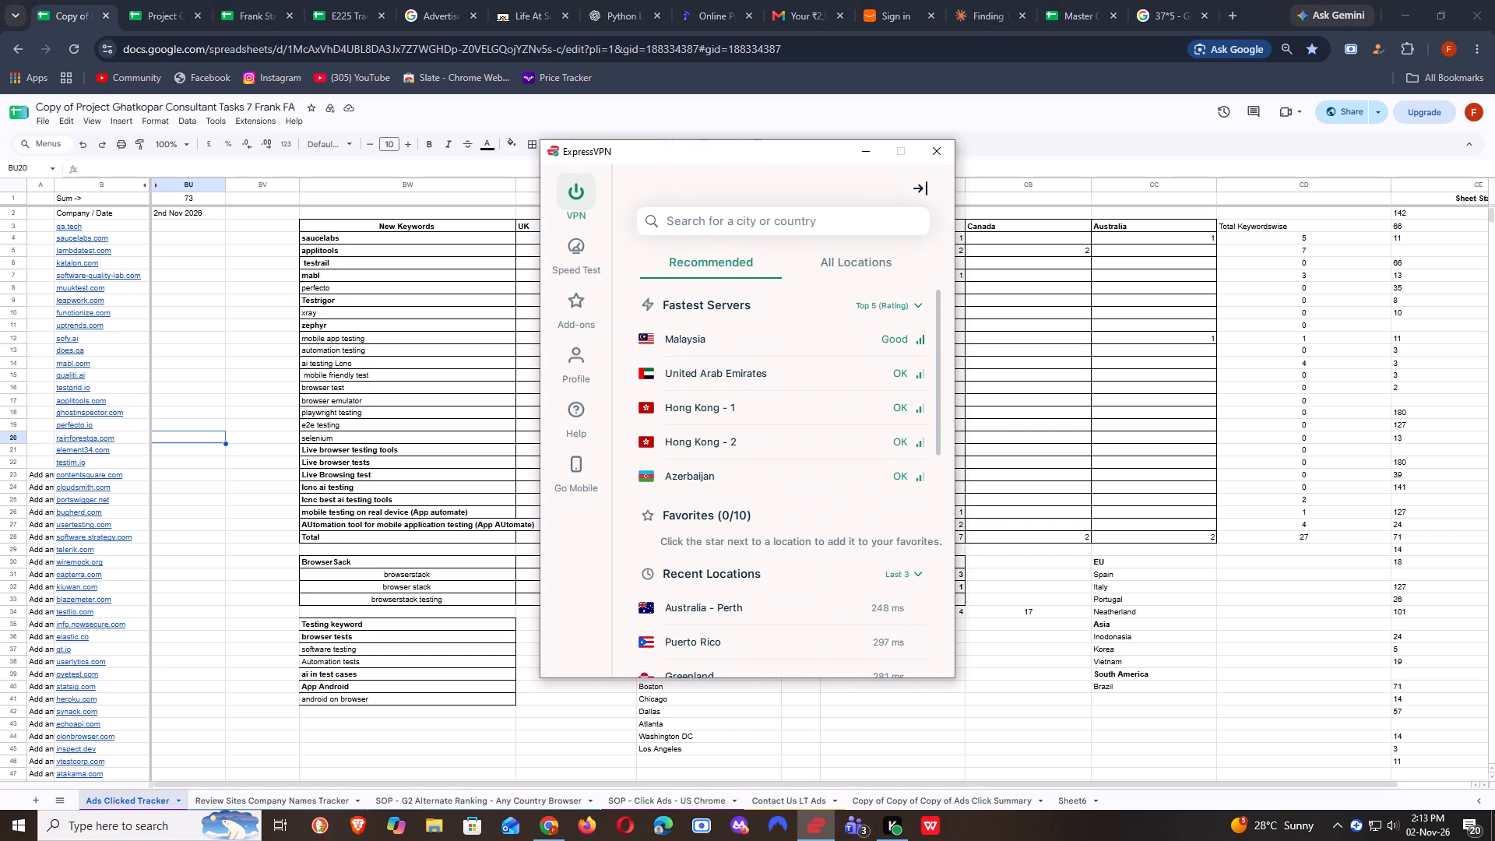
type("ger")
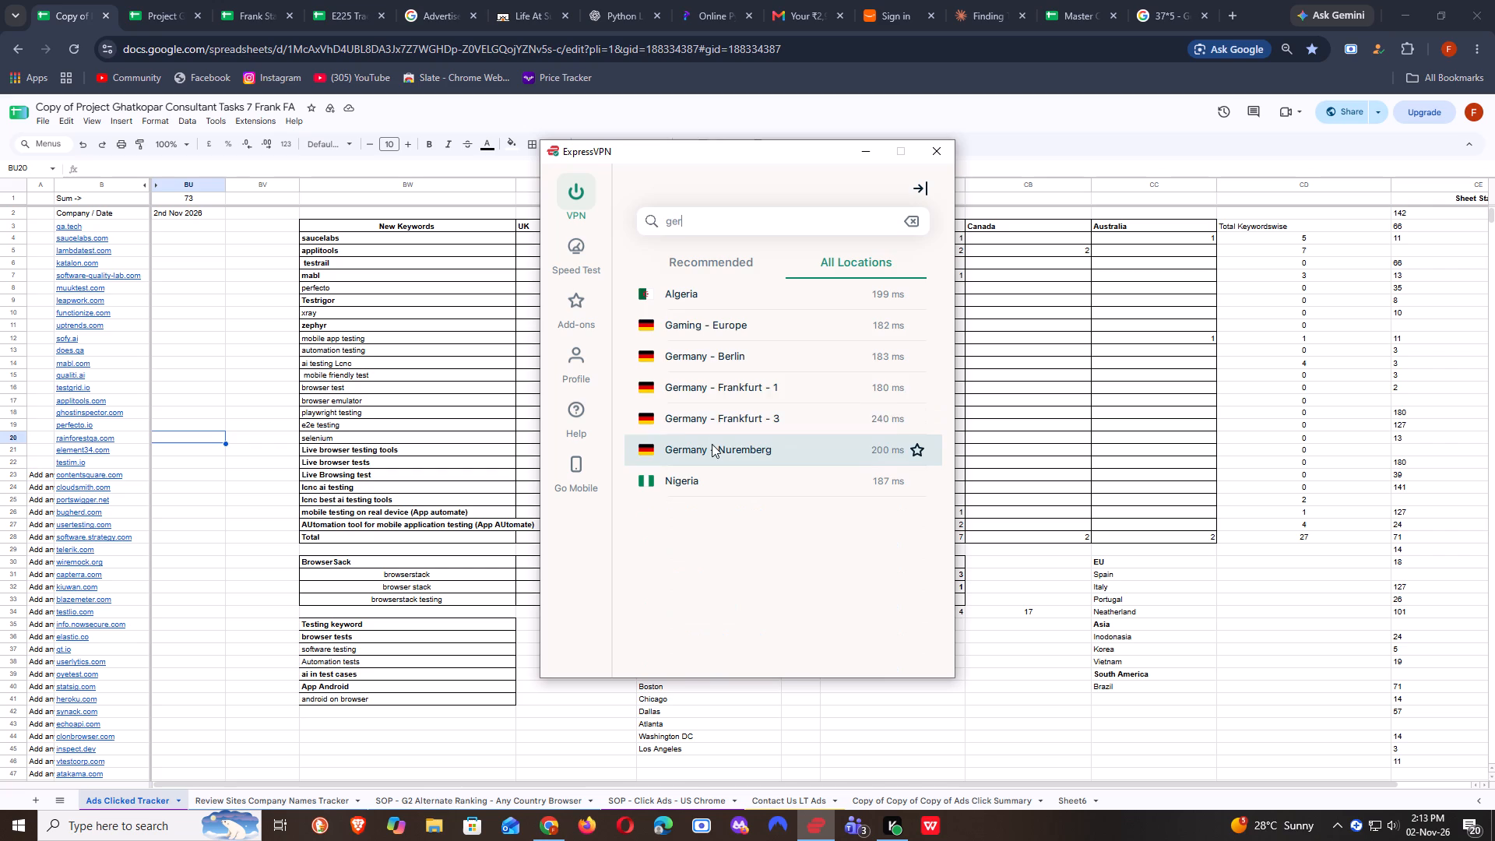
left_click(712, 402)
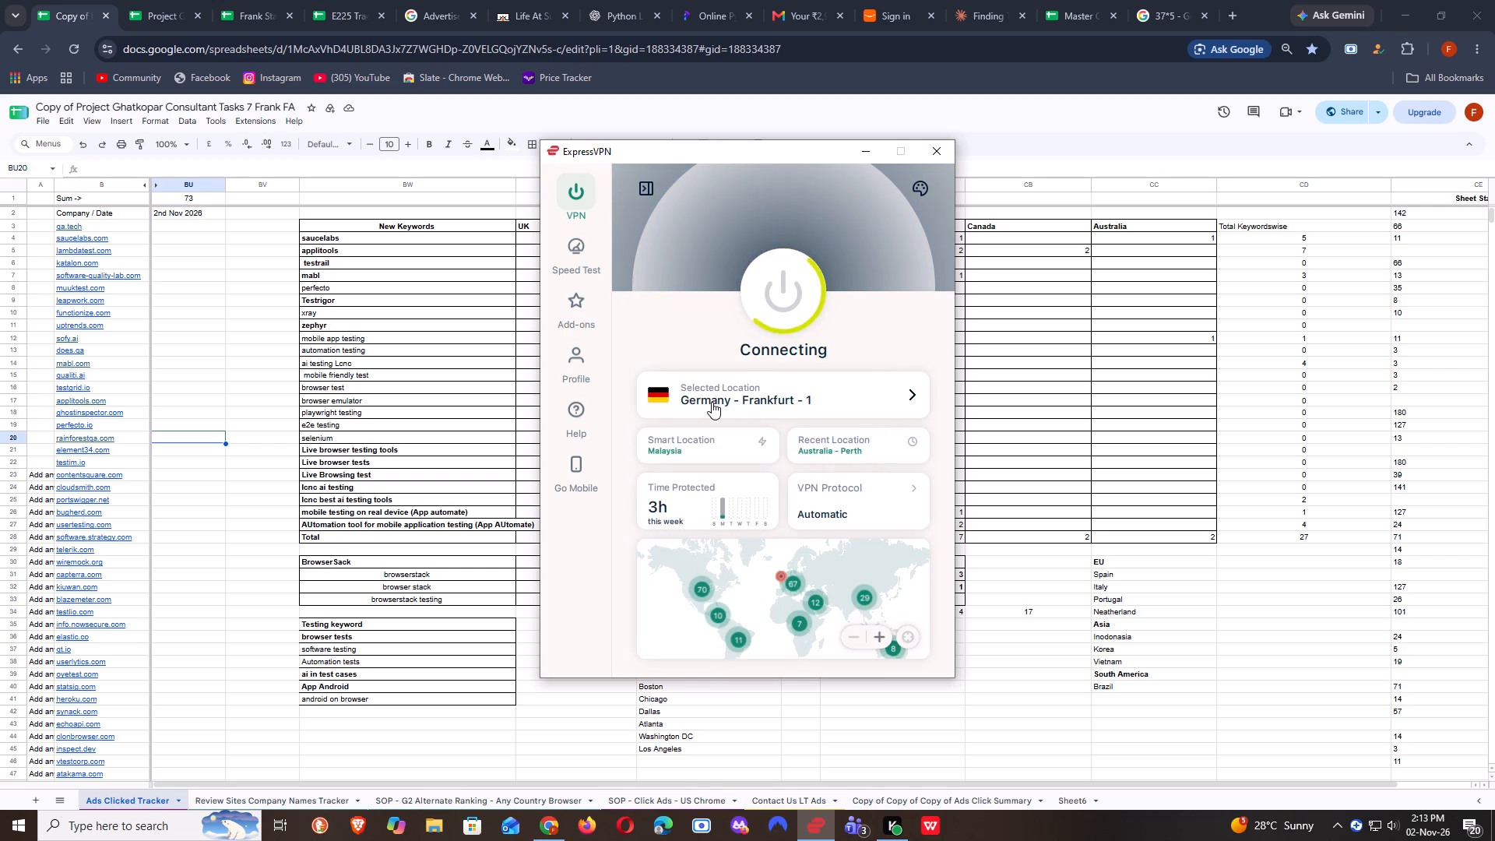
left_click(972, 699)
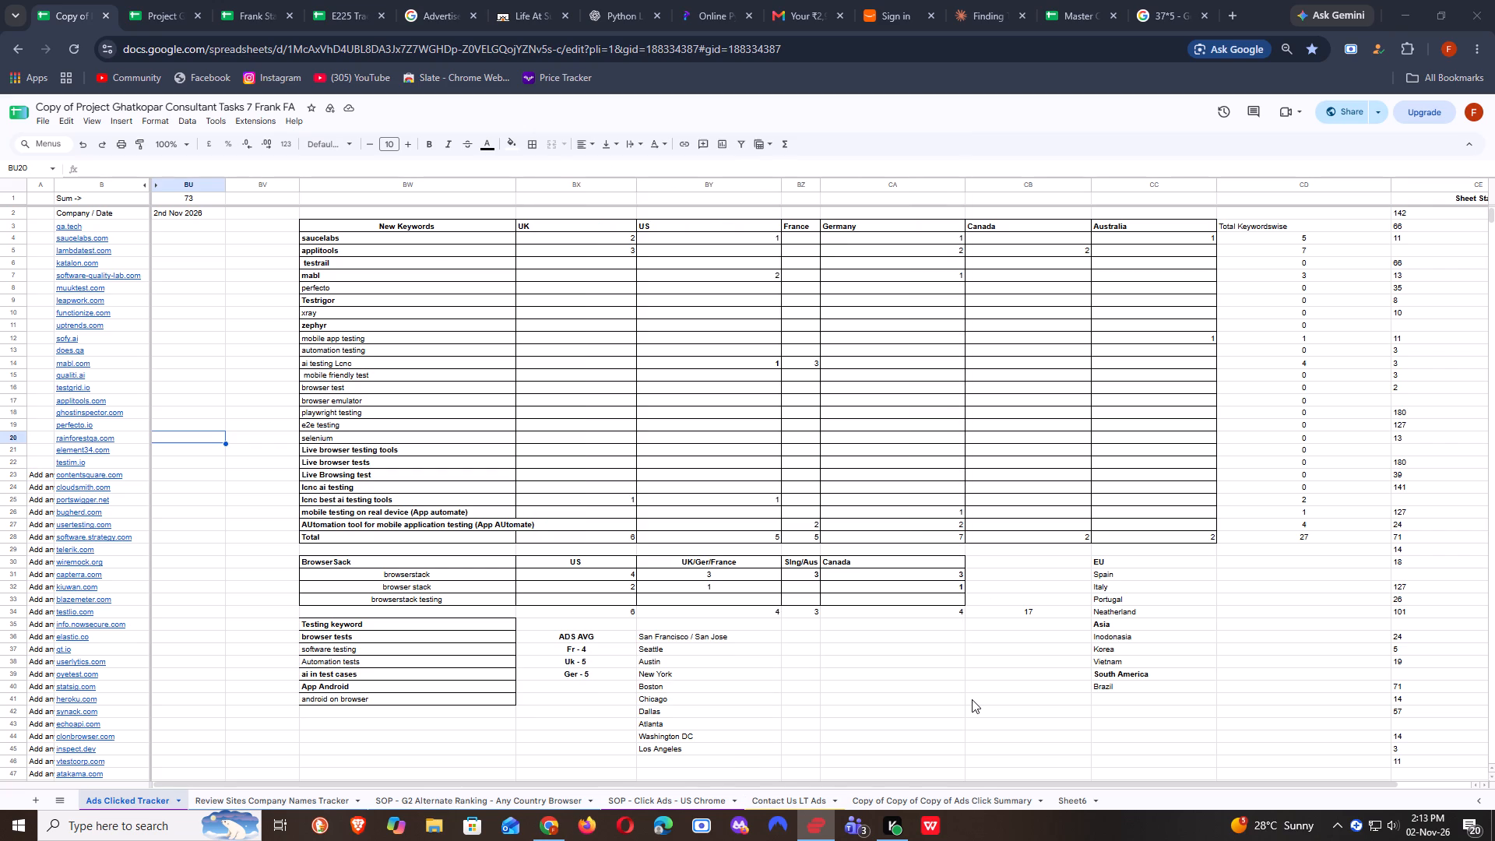
Switch to Microsoft Teams.
left_click(851, 824)
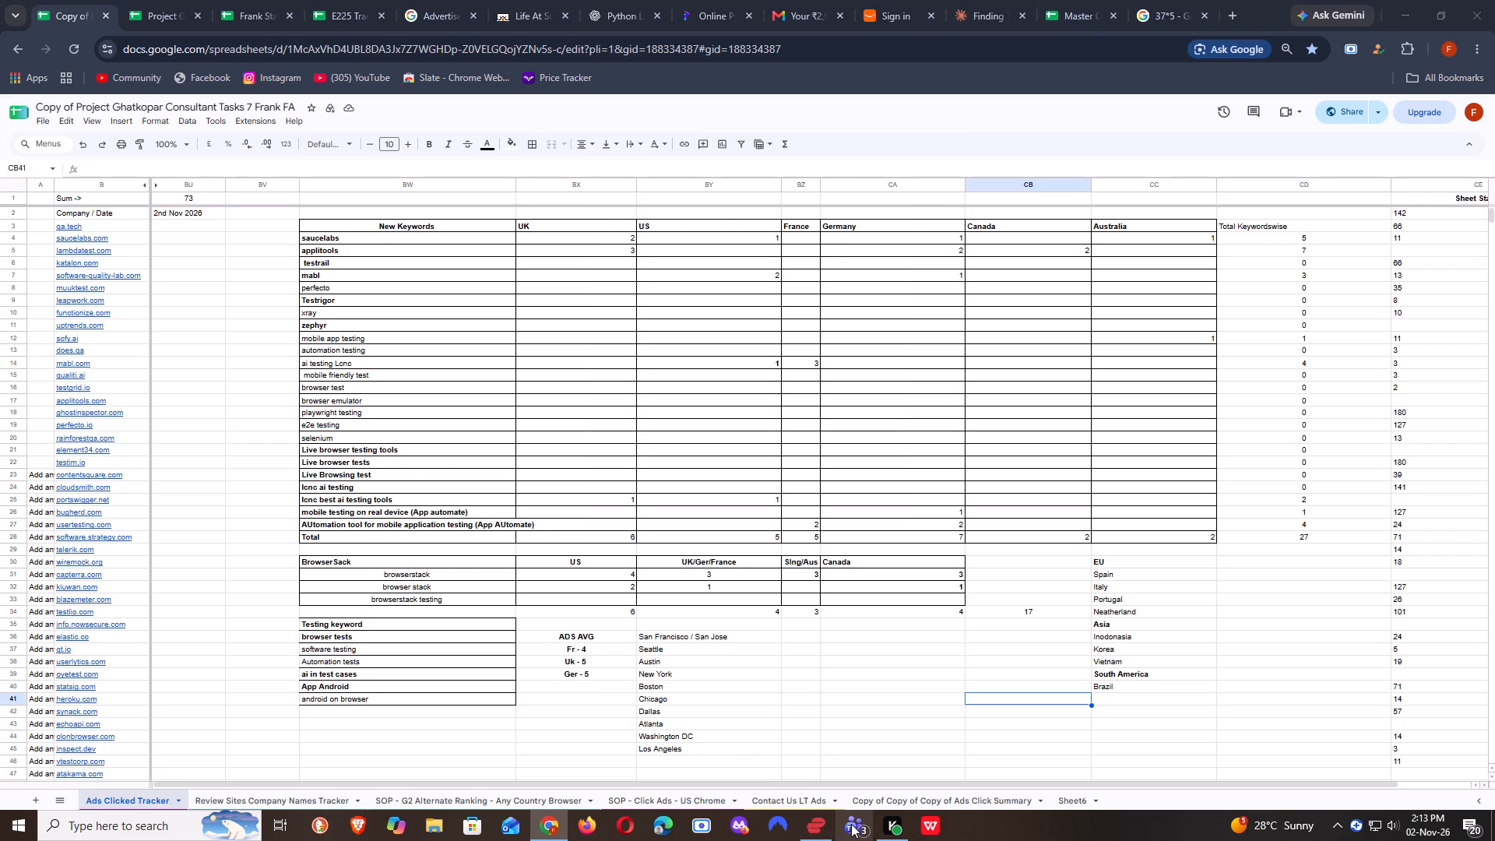